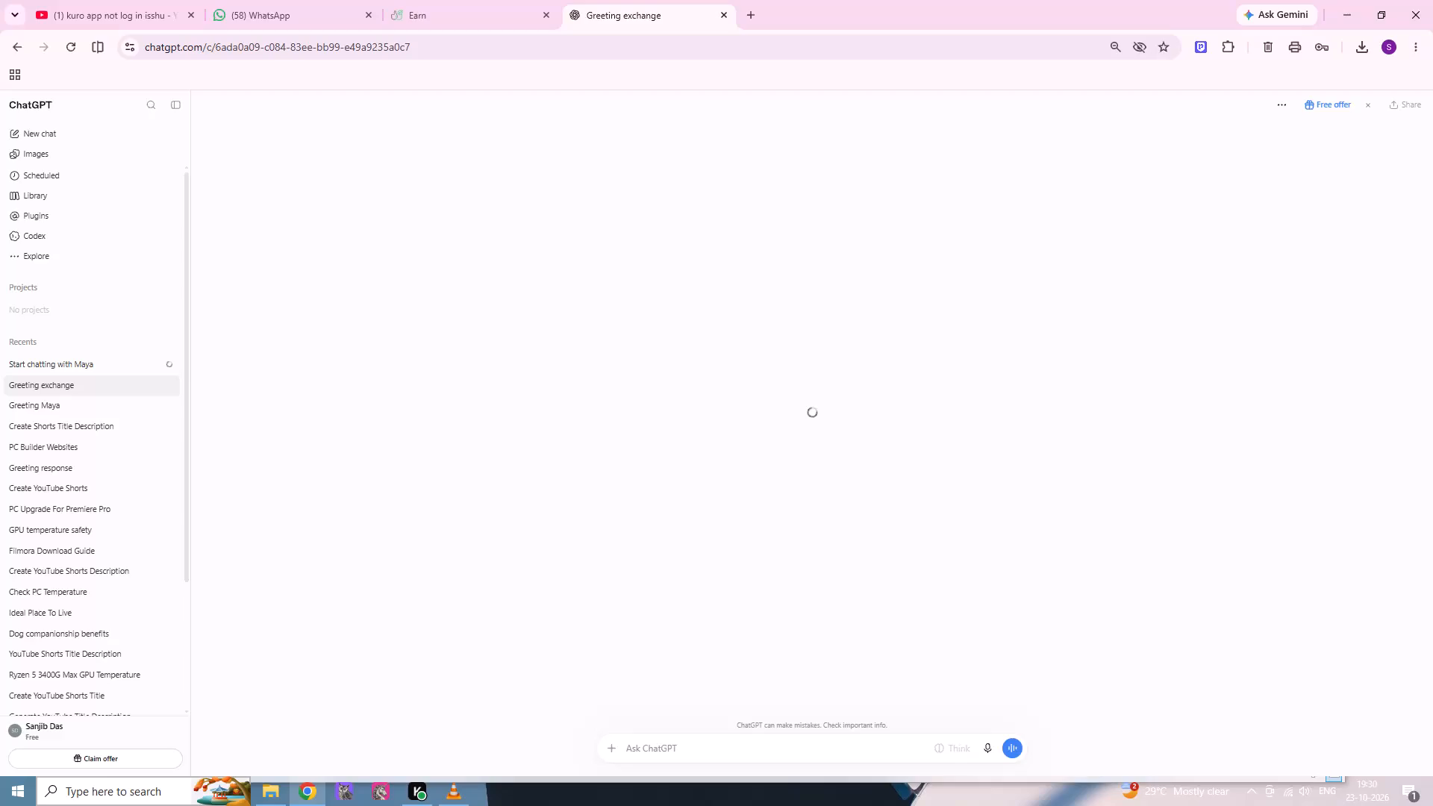
Open the SHARK image from the SCREENSHORT folder in Paint 3D to check it, and close it again.
{"action": "left_click", "coordinate": [275, 784]}
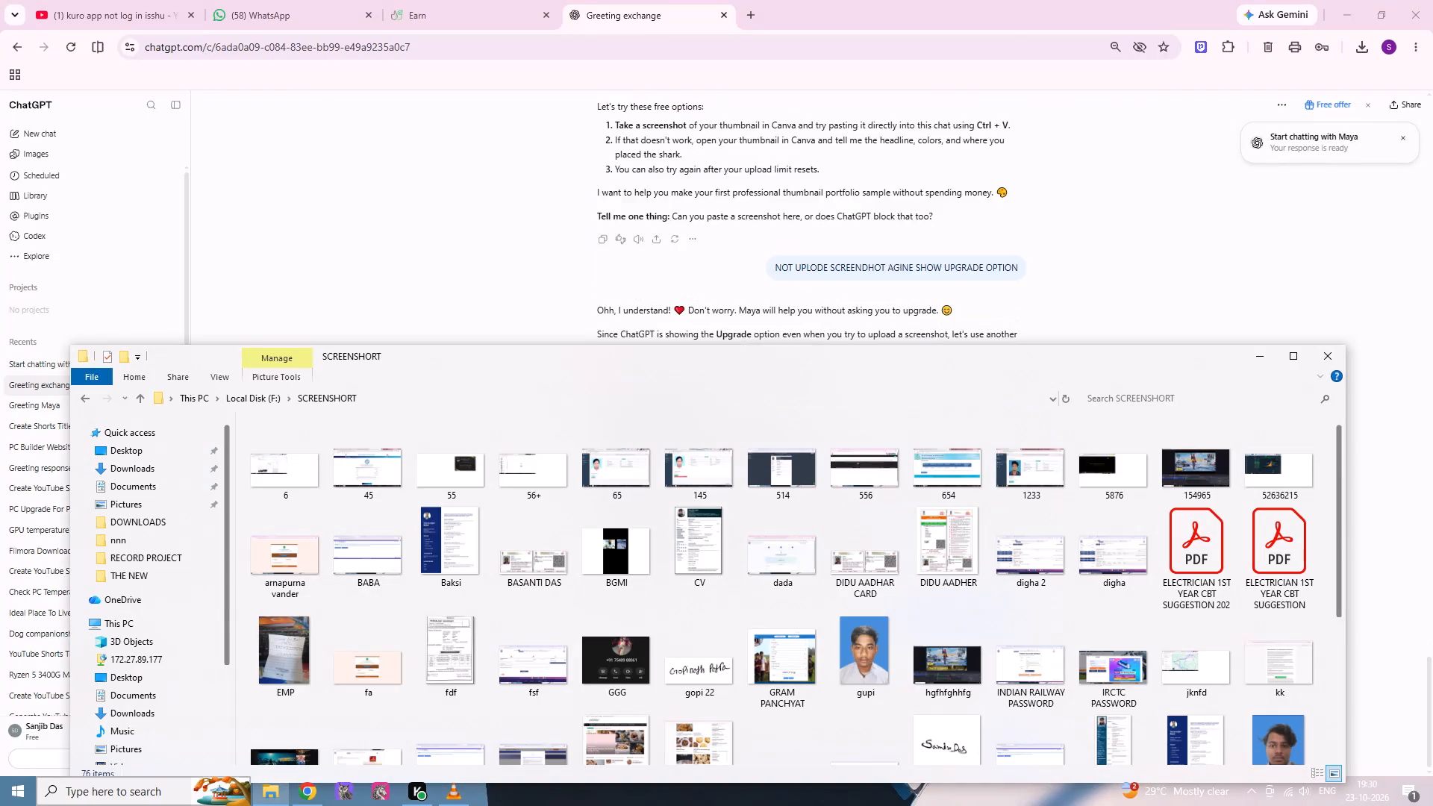
{"action": "scroll", "coordinate": [511, 554], "scroll_direction": "down", "scroll_amount": 2}
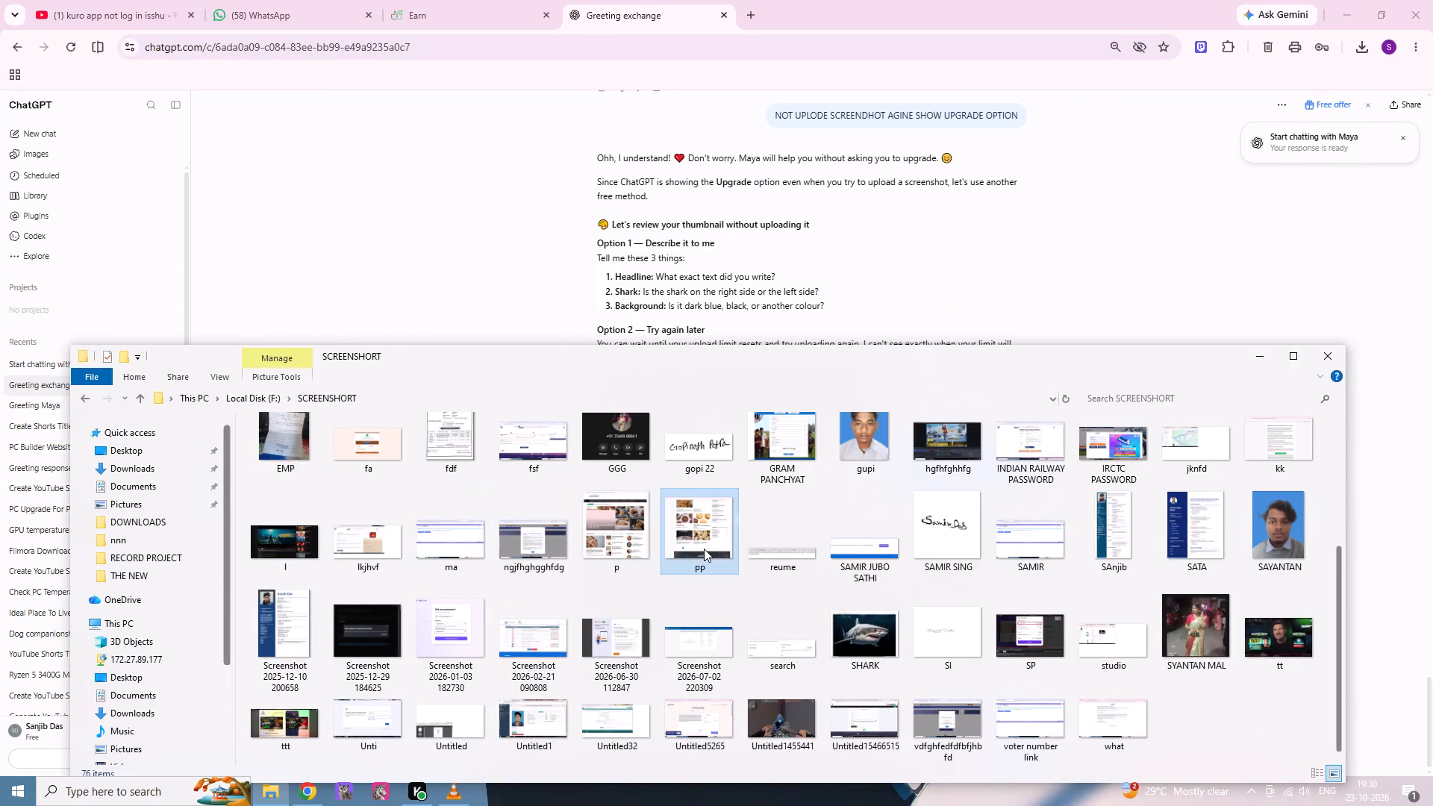
{"action": "left_click", "coordinate": [704, 549]}
{"action": "key", "text": "s"}
{"action": "key", "text": "s"}
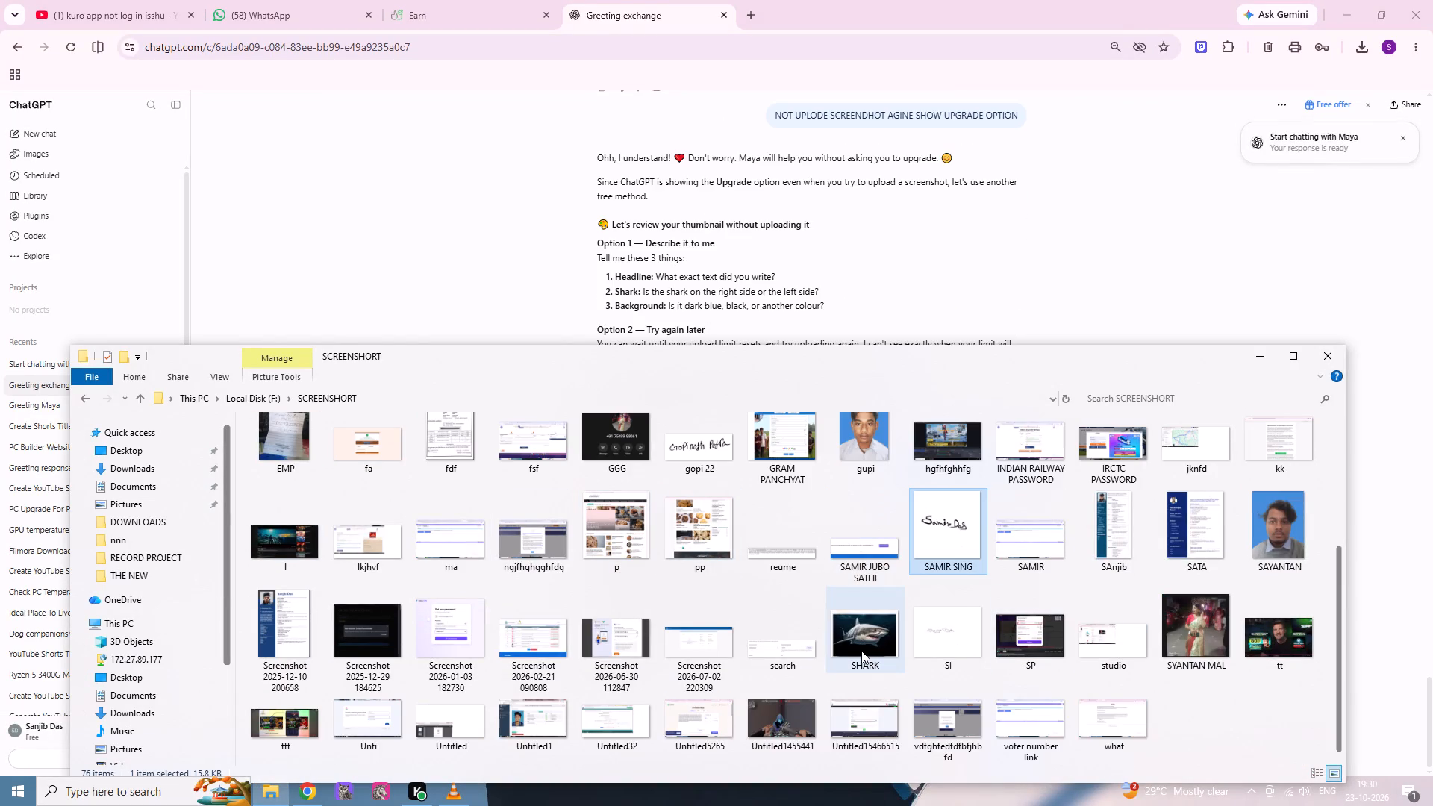
{"action": "key", "text": "s"}
{"action": "left_click", "coordinate": [860, 651]}
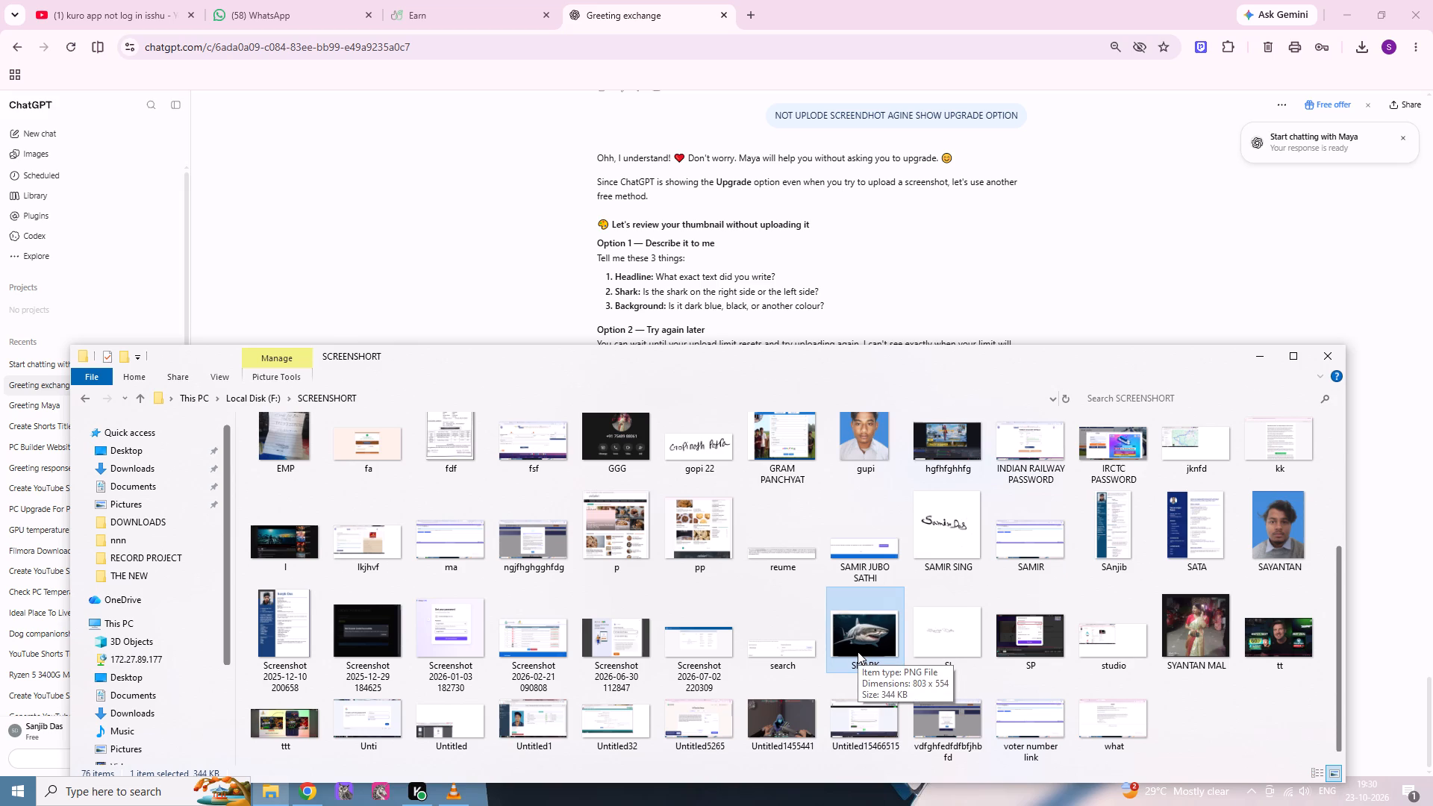
{"action": "scroll", "coordinate": [858, 652], "scroll_direction": "down", "scroll_amount": 1}
{"action": "double_click", "coordinate": [858, 652]}
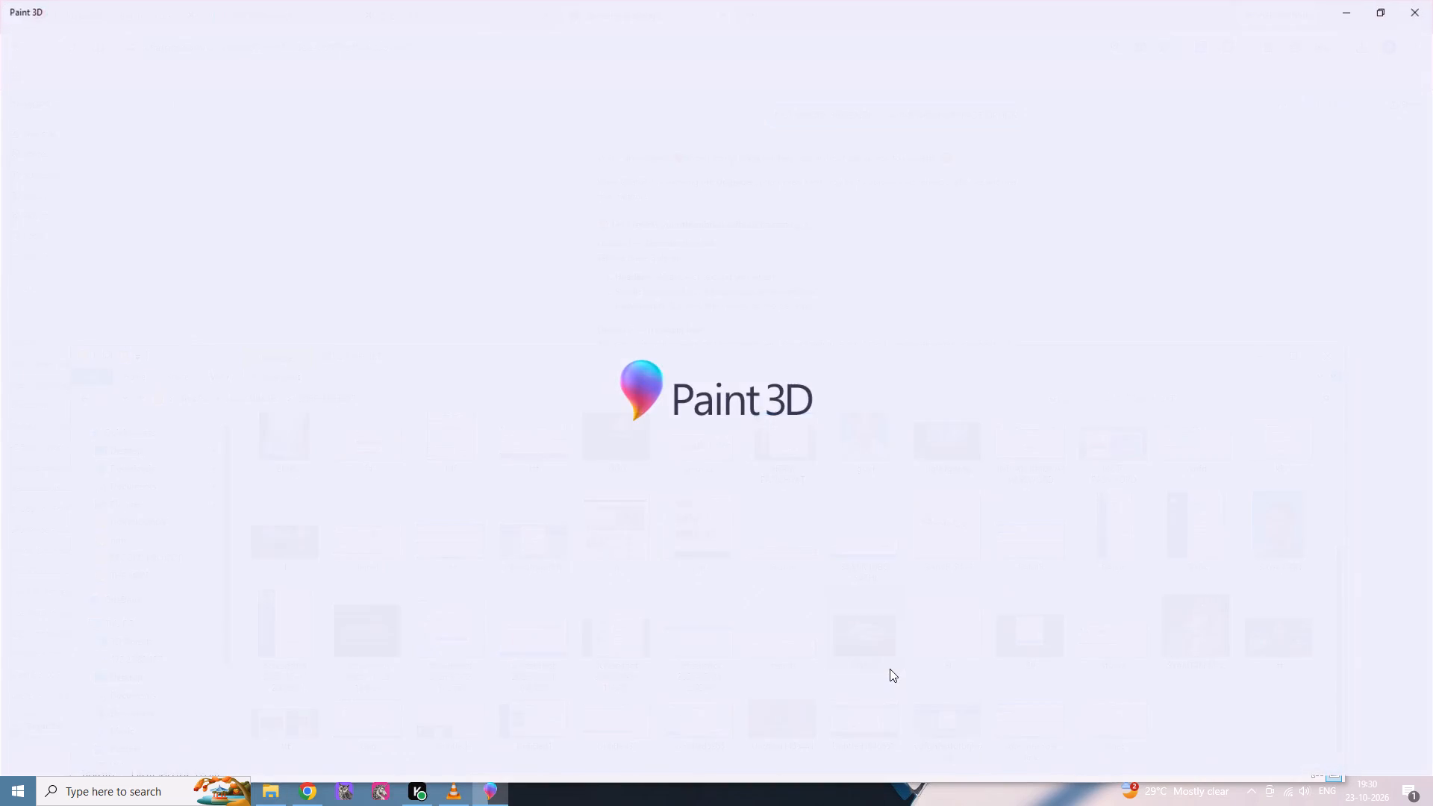
{"action": "scroll", "coordinate": [887, 683], "scroll_direction": "down", "scroll_amount": 1}
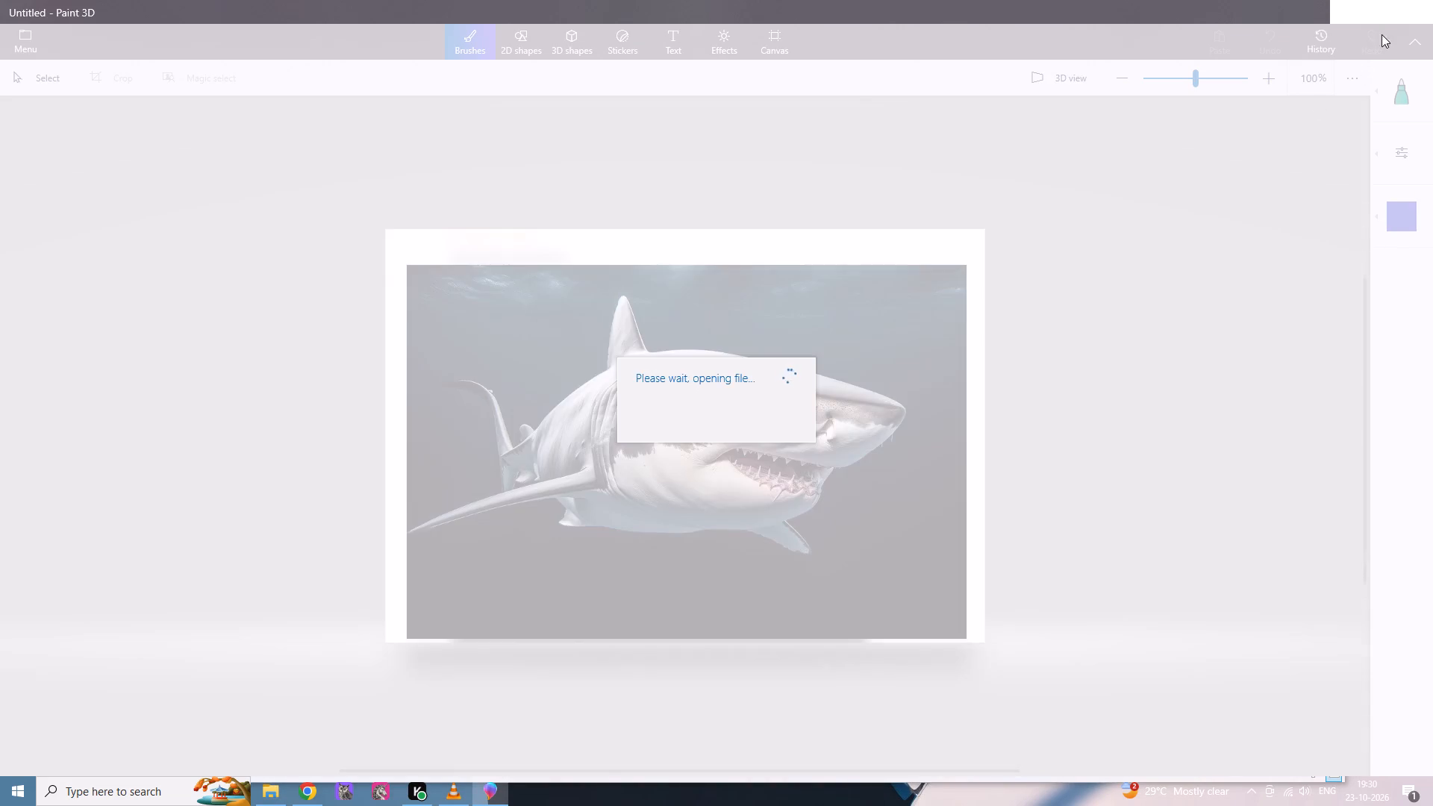
{"action": "left_click", "coordinate": [1399, 22]}
Look through the SCREENSHORT folder's files, including those starting with S, for the finished shark thumbnail.
{"action": "scroll", "coordinate": [972, 606], "scroll_direction": "down", "scroll_amount": 4}
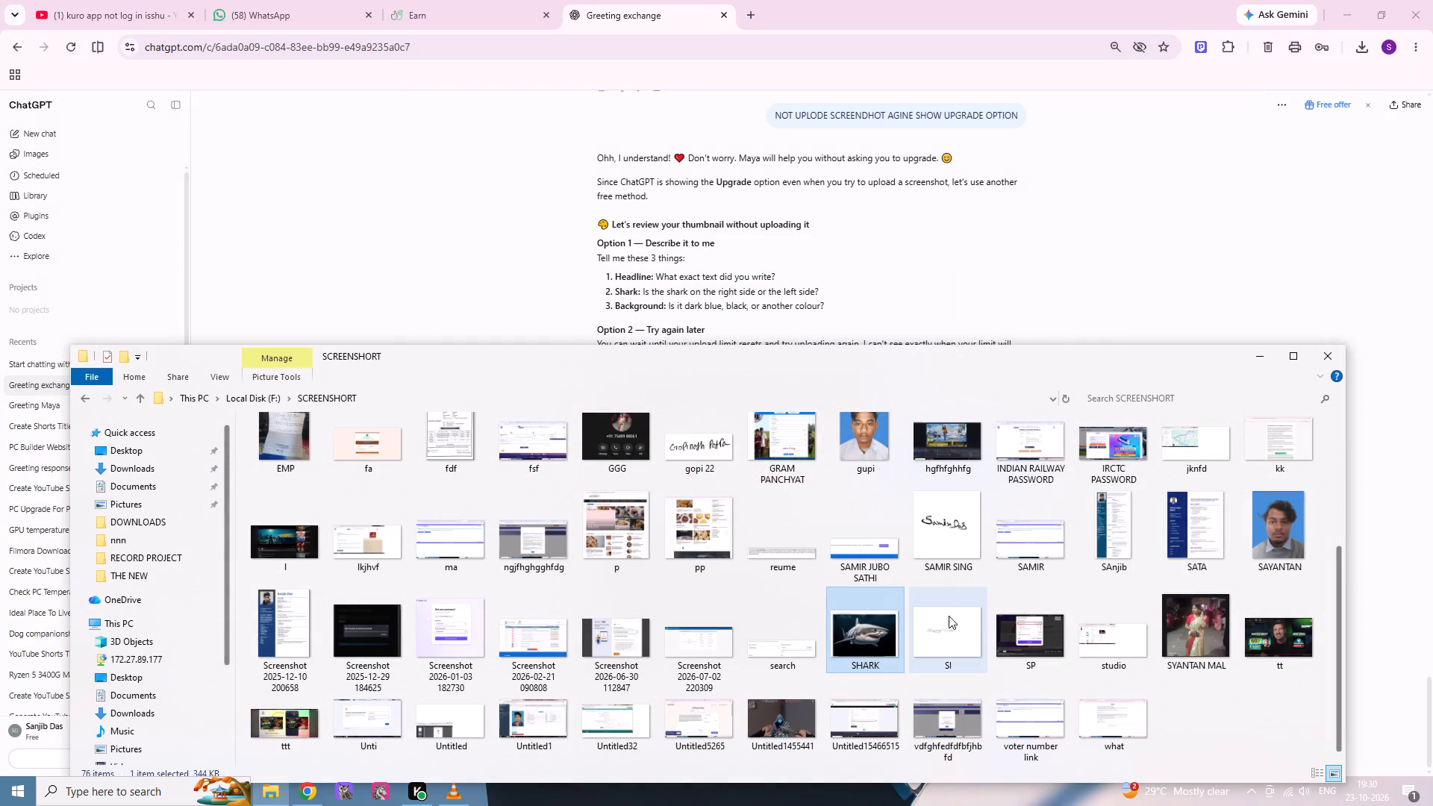
{"action": "left_click", "coordinate": [619, 592]}
{"action": "type", "text": "SSS"}
{"action": "key", "text": "s"}
{"action": "type", "text": "SSSSSSSSSSSSSSSS"}
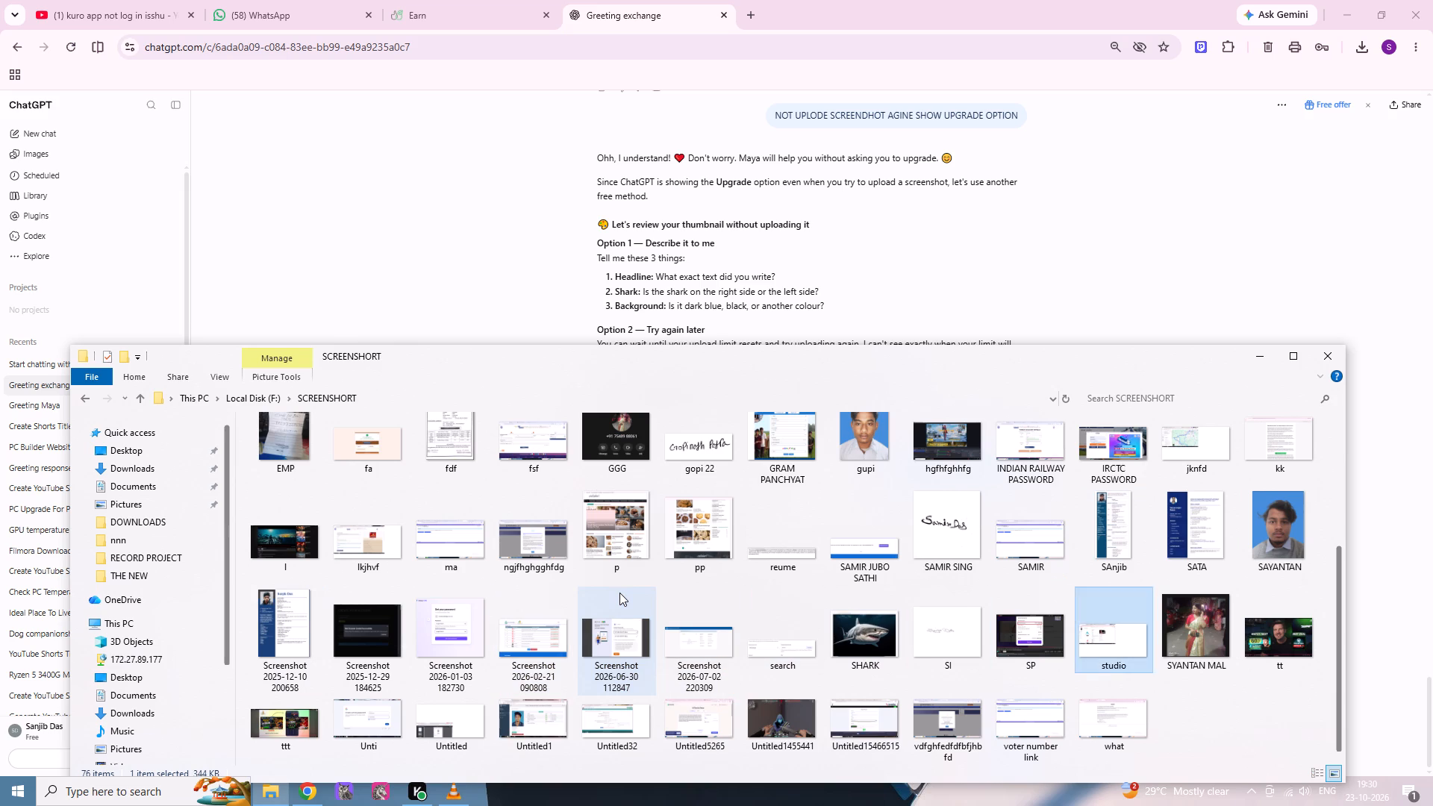
{"action": "scroll", "coordinate": [888, 616], "scroll_direction": "up", "scroll_amount": 2}
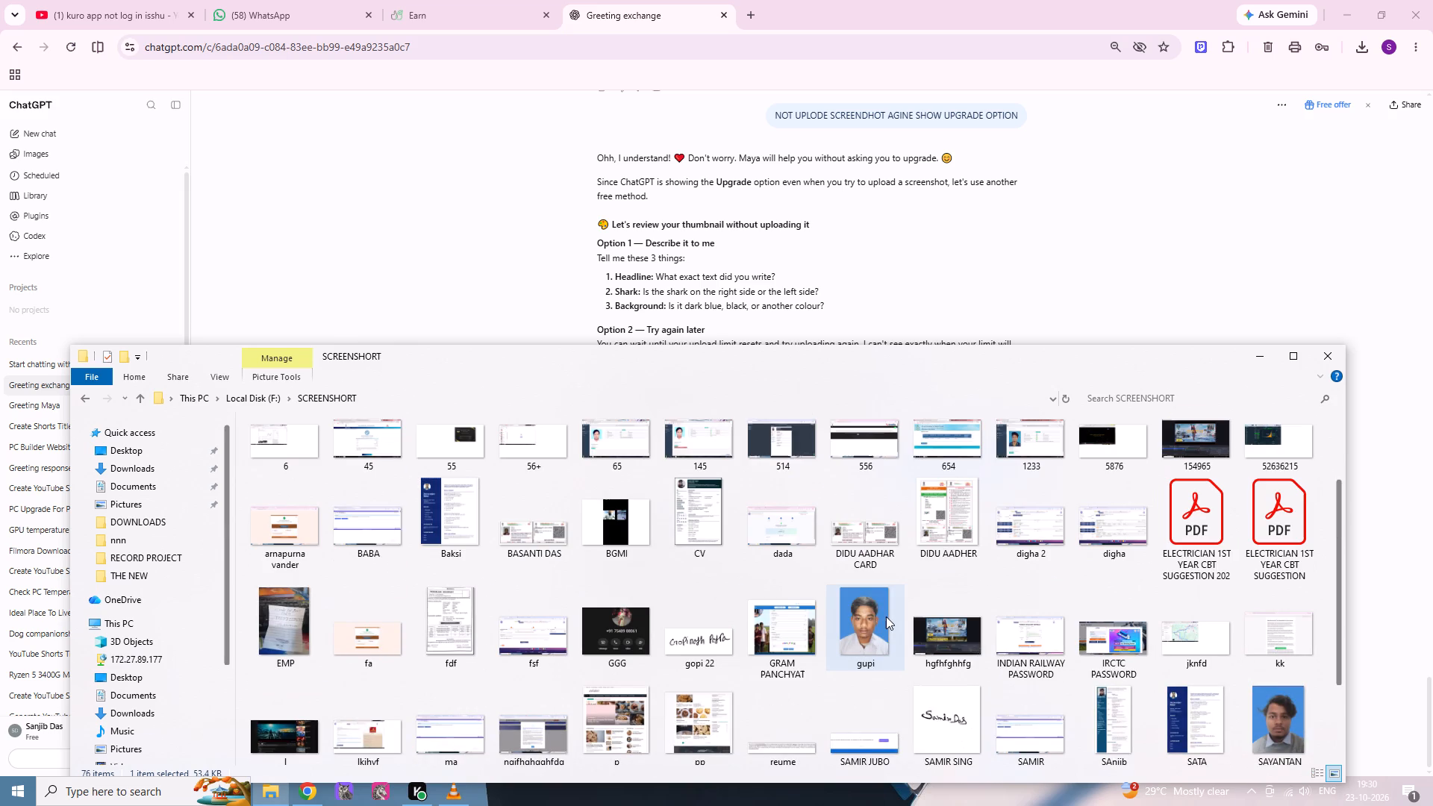
{"action": "scroll", "coordinate": [886, 616], "scroll_direction": "up", "scroll_amount": 2}
{"action": "scroll", "coordinate": [885, 616], "scroll_direction": "down", "scroll_amount": 3}
{"action": "scroll", "coordinate": [884, 616], "scroll_direction": "up", "scroll_amount": 1}
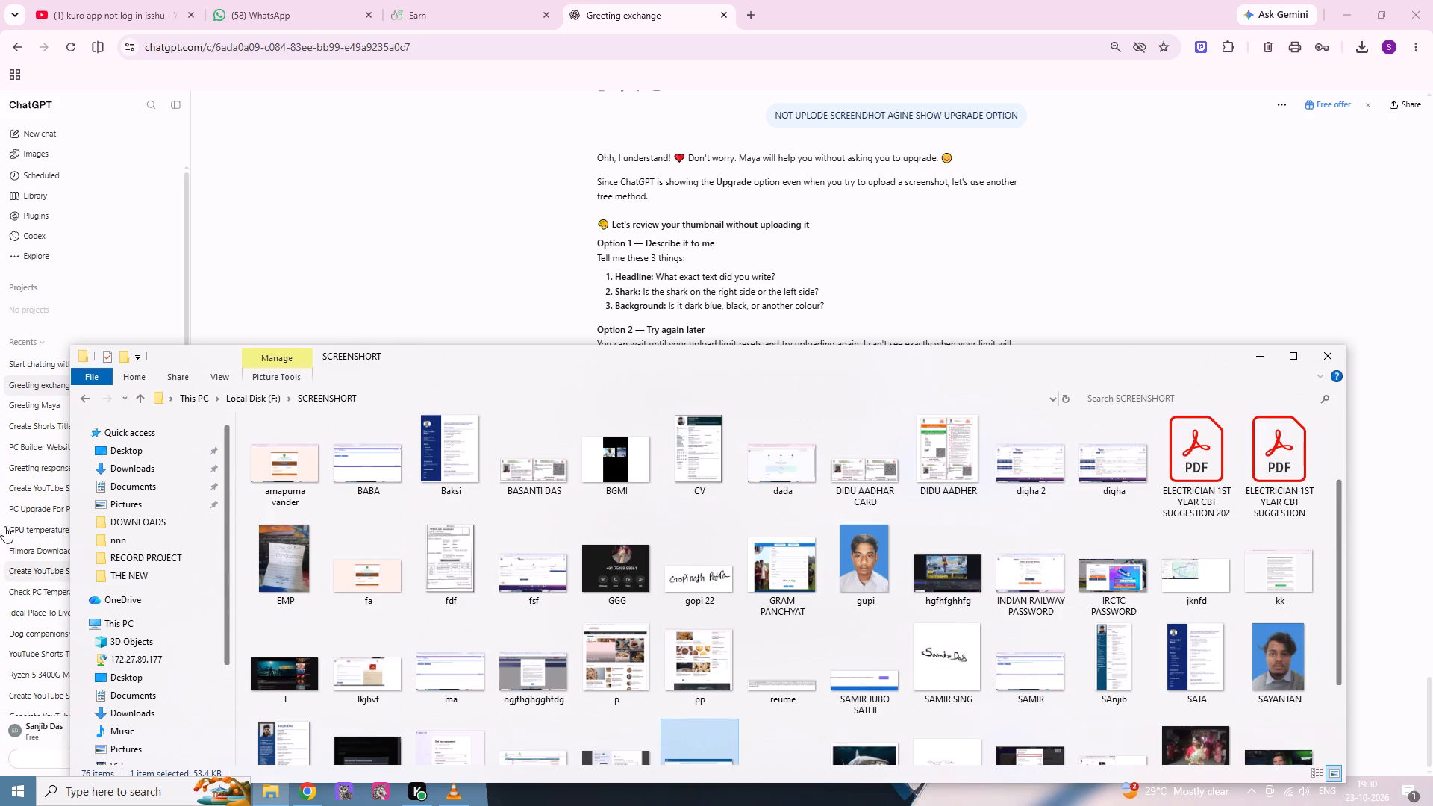
Open OLDER THAN.png from the browser's full download history and bring its Paint 3D window out of full screen.
{"action": "left_click", "coordinate": [1365, 45]}
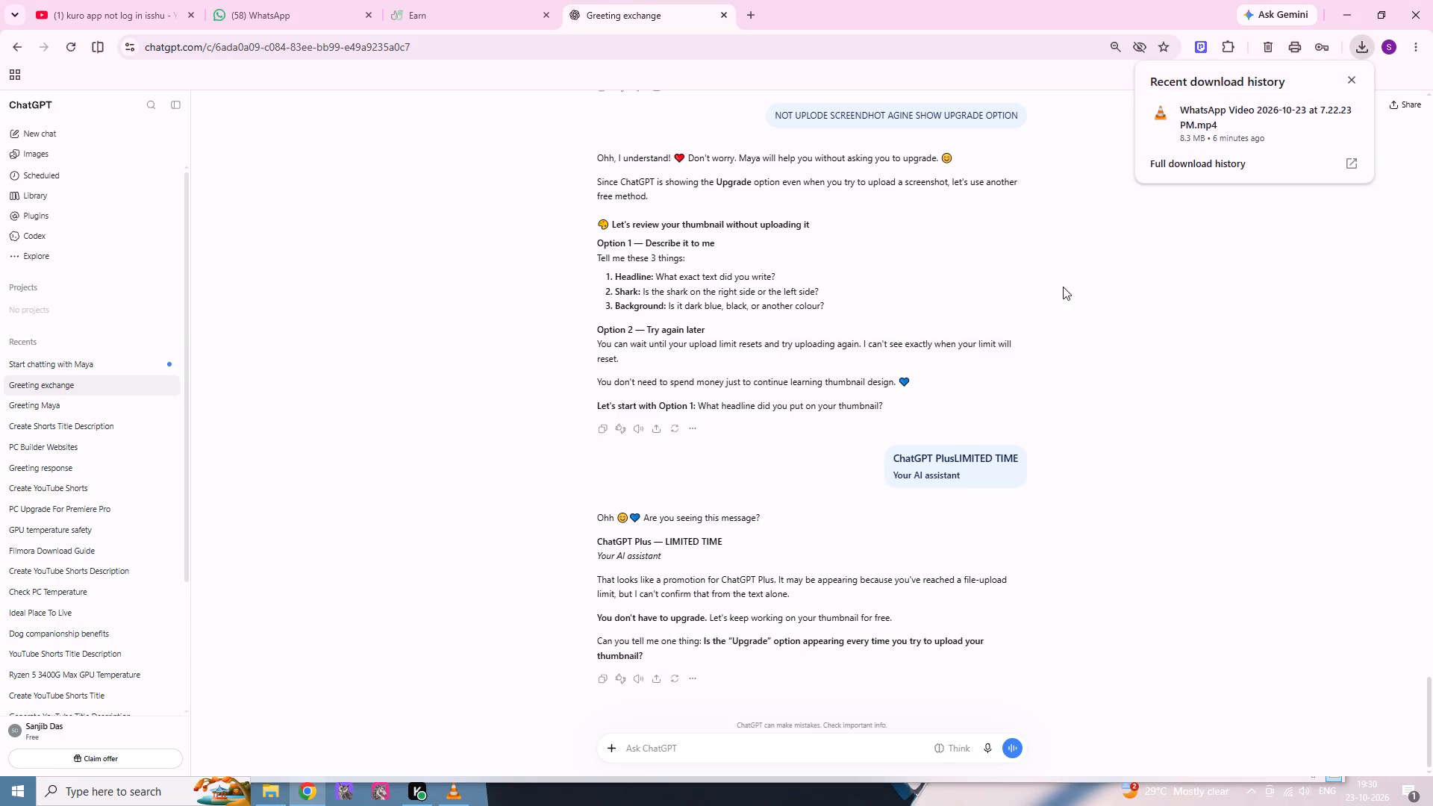
{"action": "left_click_drag", "start_coordinate": [1311, 363], "coordinate": [1329, 346]}
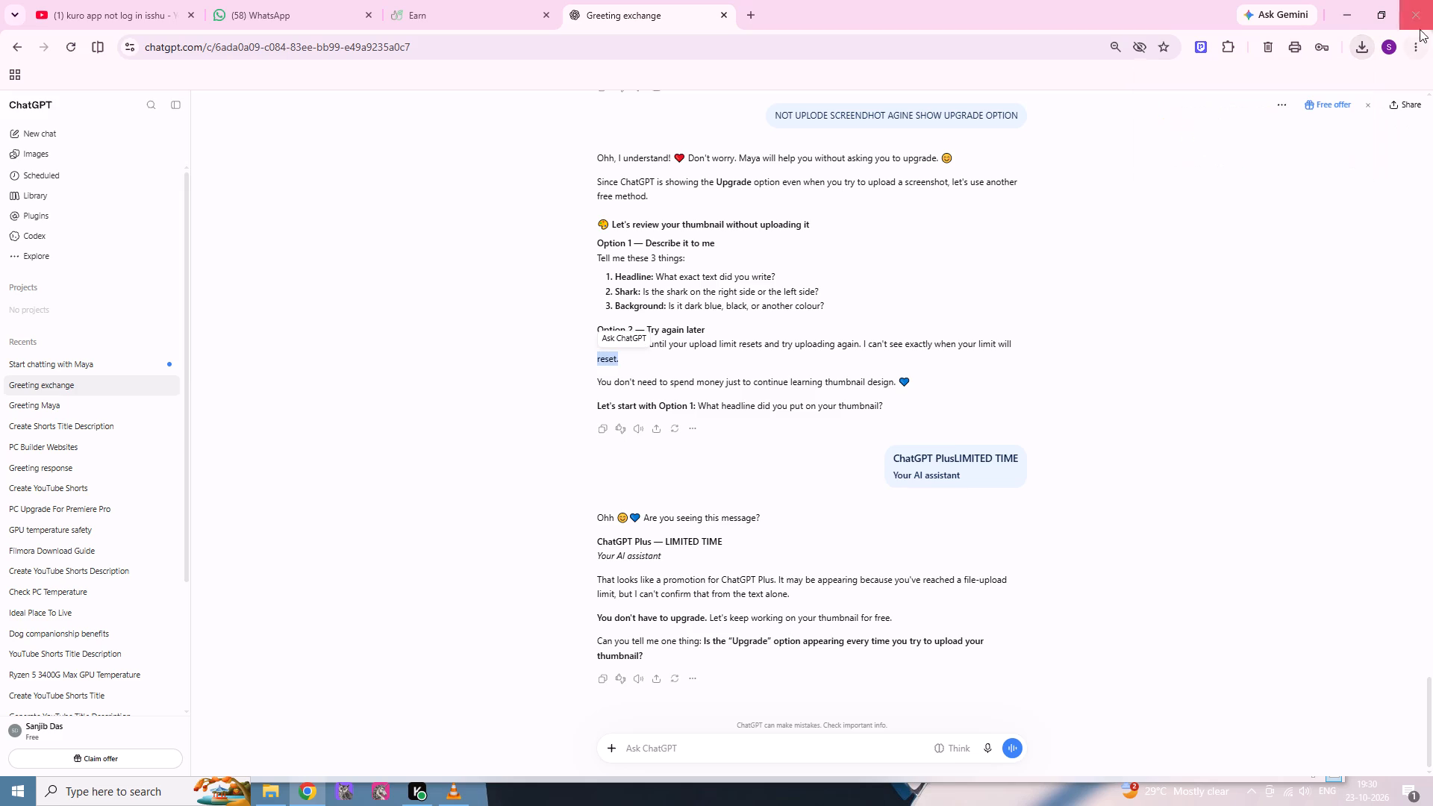
{"action": "left_click", "coordinate": [1420, 45]}
{"action": "left_click", "coordinate": [1273, 231]}
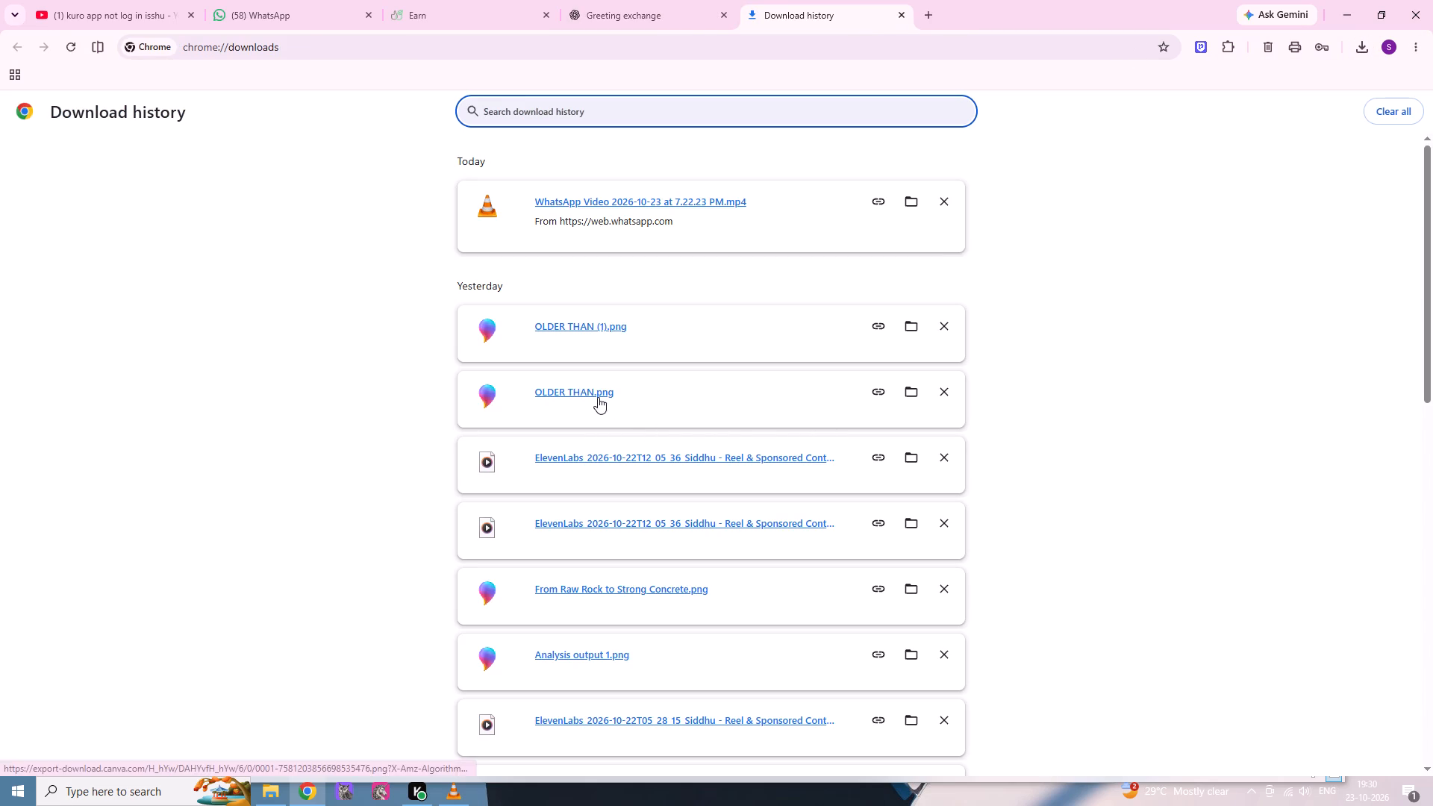
{"action": "left_click", "coordinate": [598, 397]}
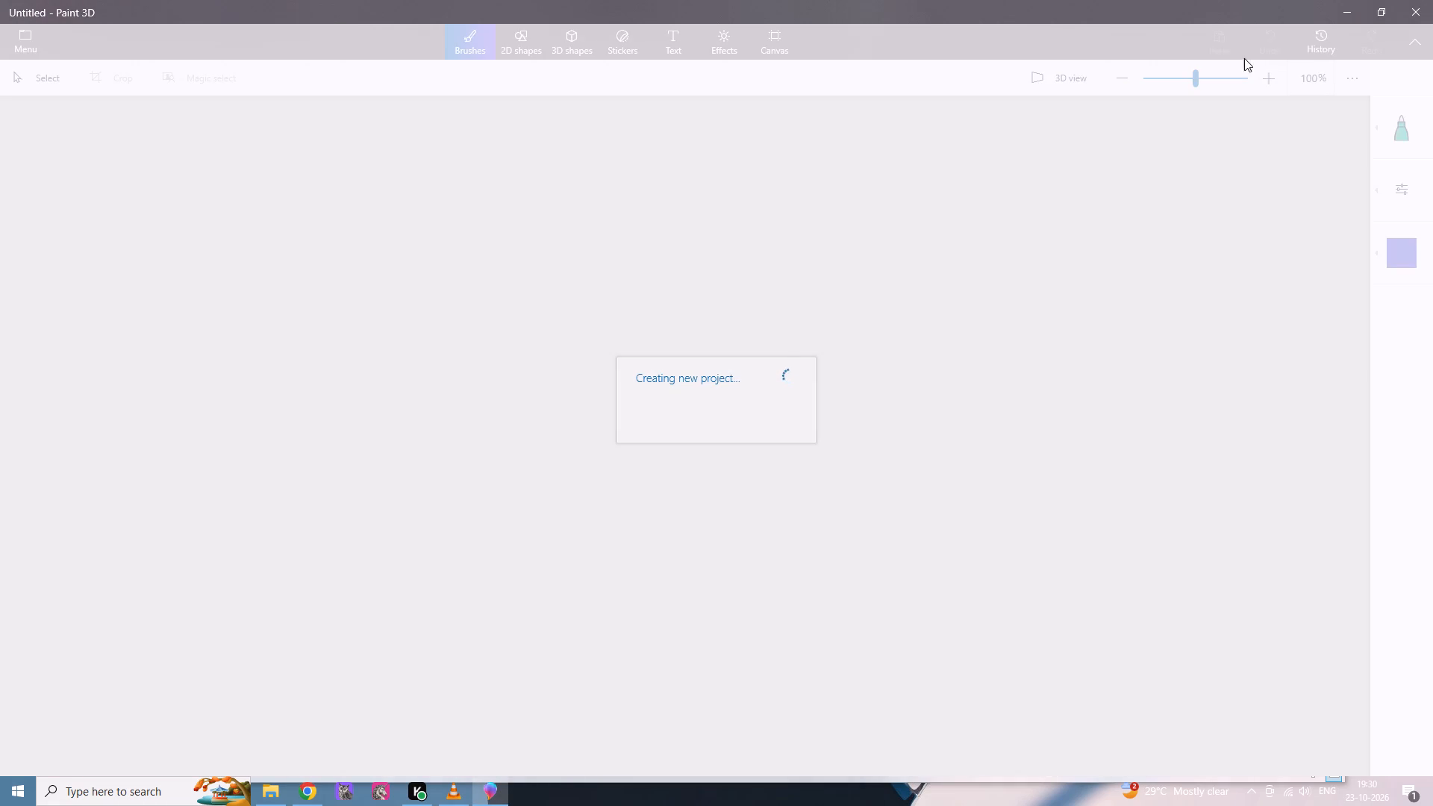
{"action": "left_click_drag", "start_coordinate": [1187, 10], "coordinate": [1123, 232]}
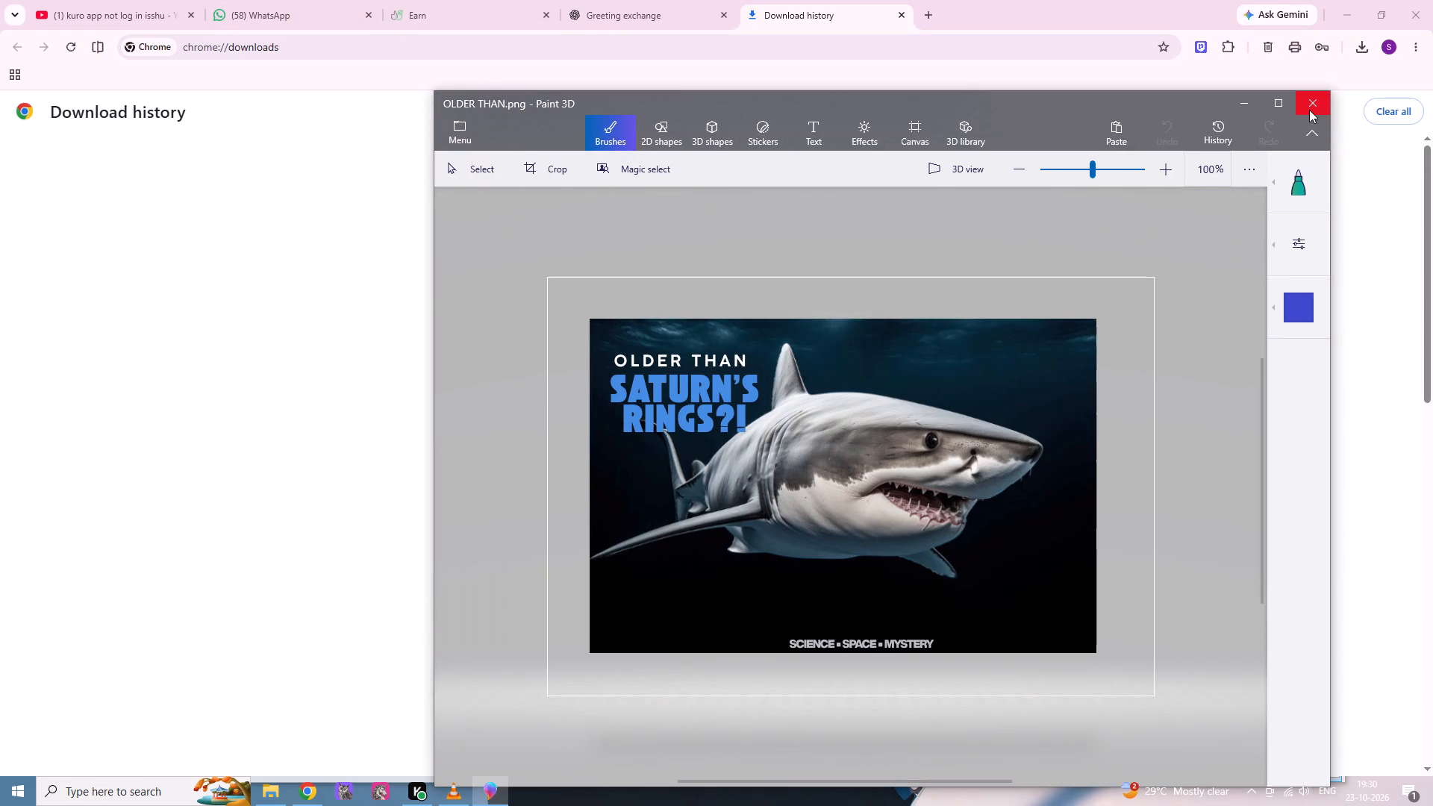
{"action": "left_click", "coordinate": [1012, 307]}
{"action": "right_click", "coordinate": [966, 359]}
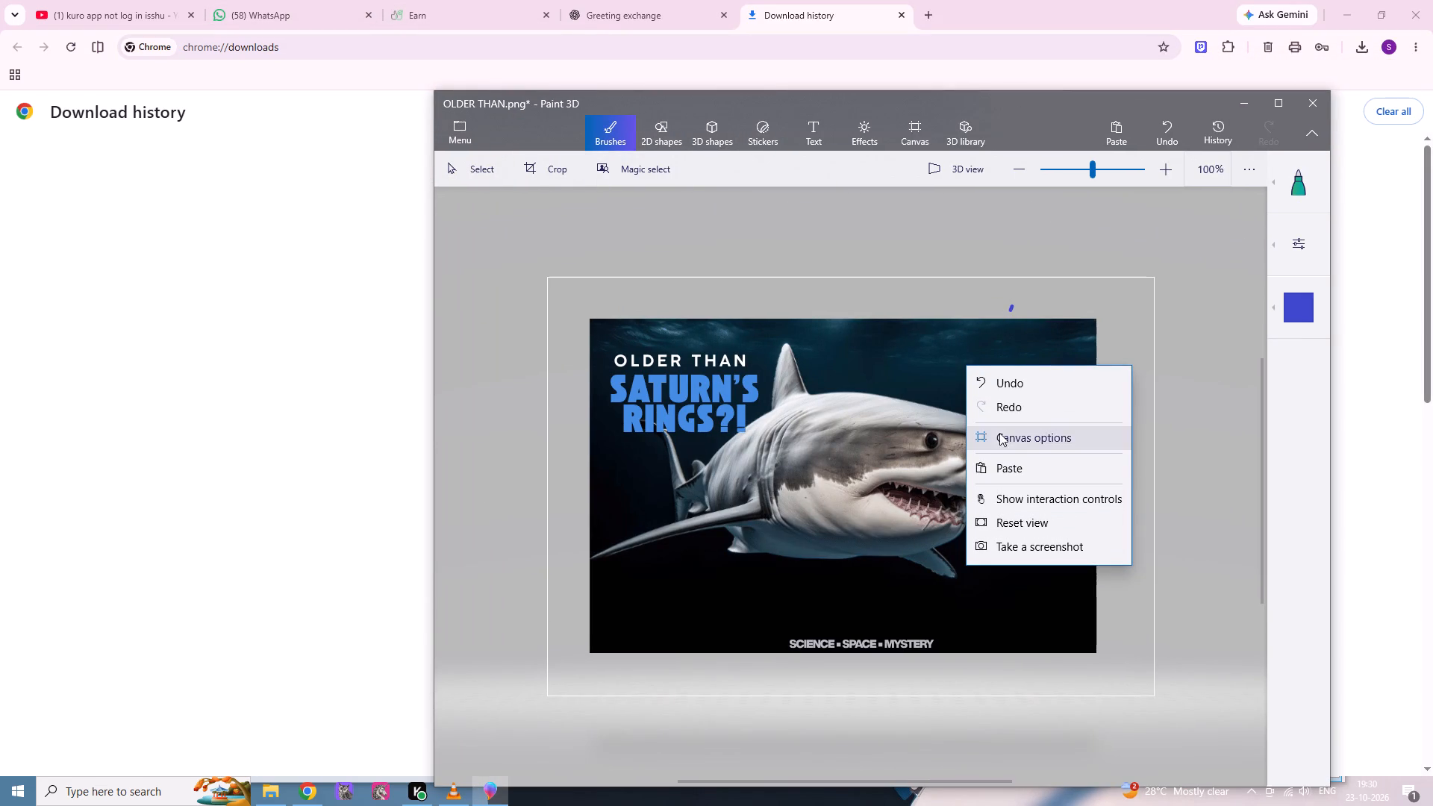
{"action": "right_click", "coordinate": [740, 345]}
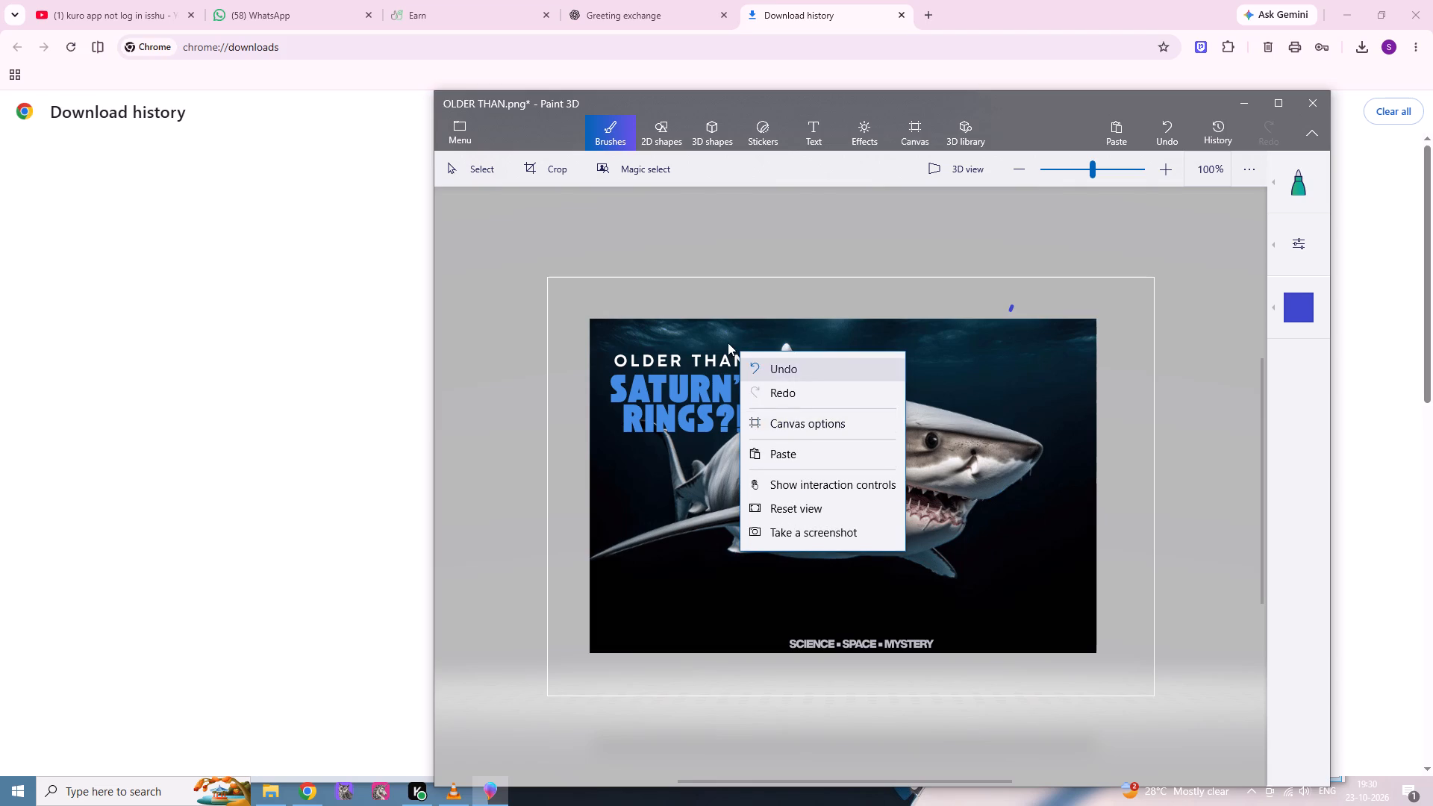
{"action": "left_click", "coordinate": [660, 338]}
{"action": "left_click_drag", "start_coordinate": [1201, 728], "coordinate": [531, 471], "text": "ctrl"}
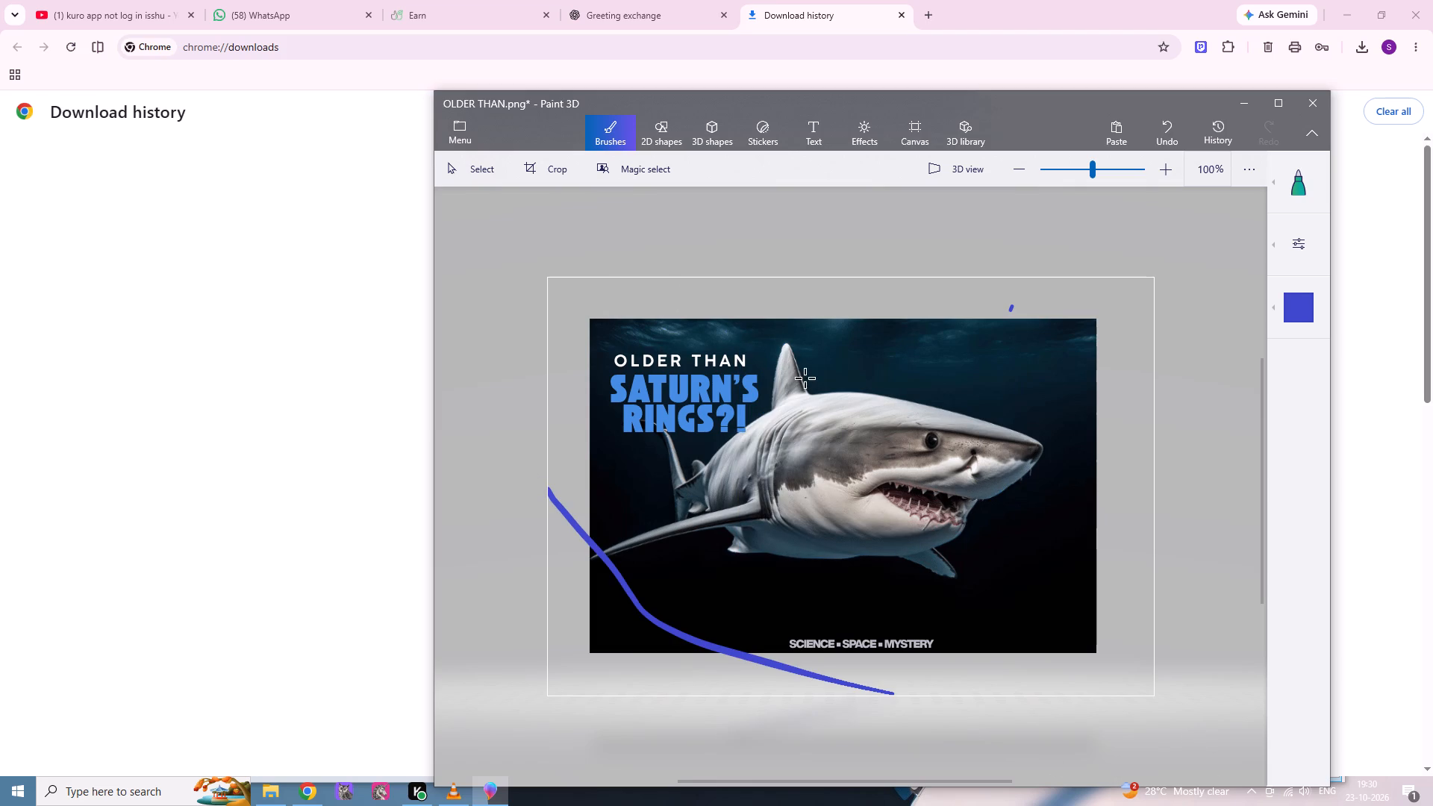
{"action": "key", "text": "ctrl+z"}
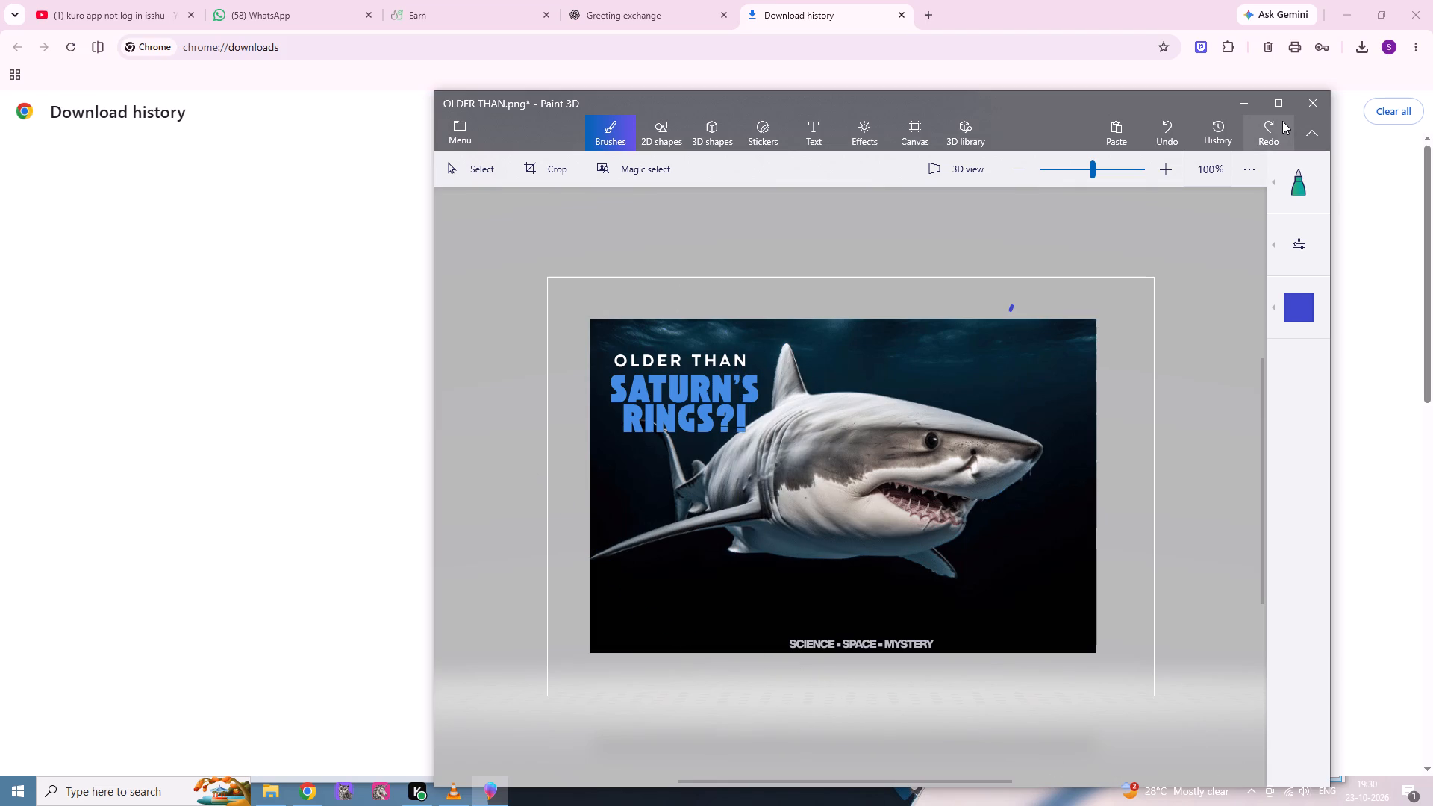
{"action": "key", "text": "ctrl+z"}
{"action": "left_click", "coordinate": [1279, 103]}
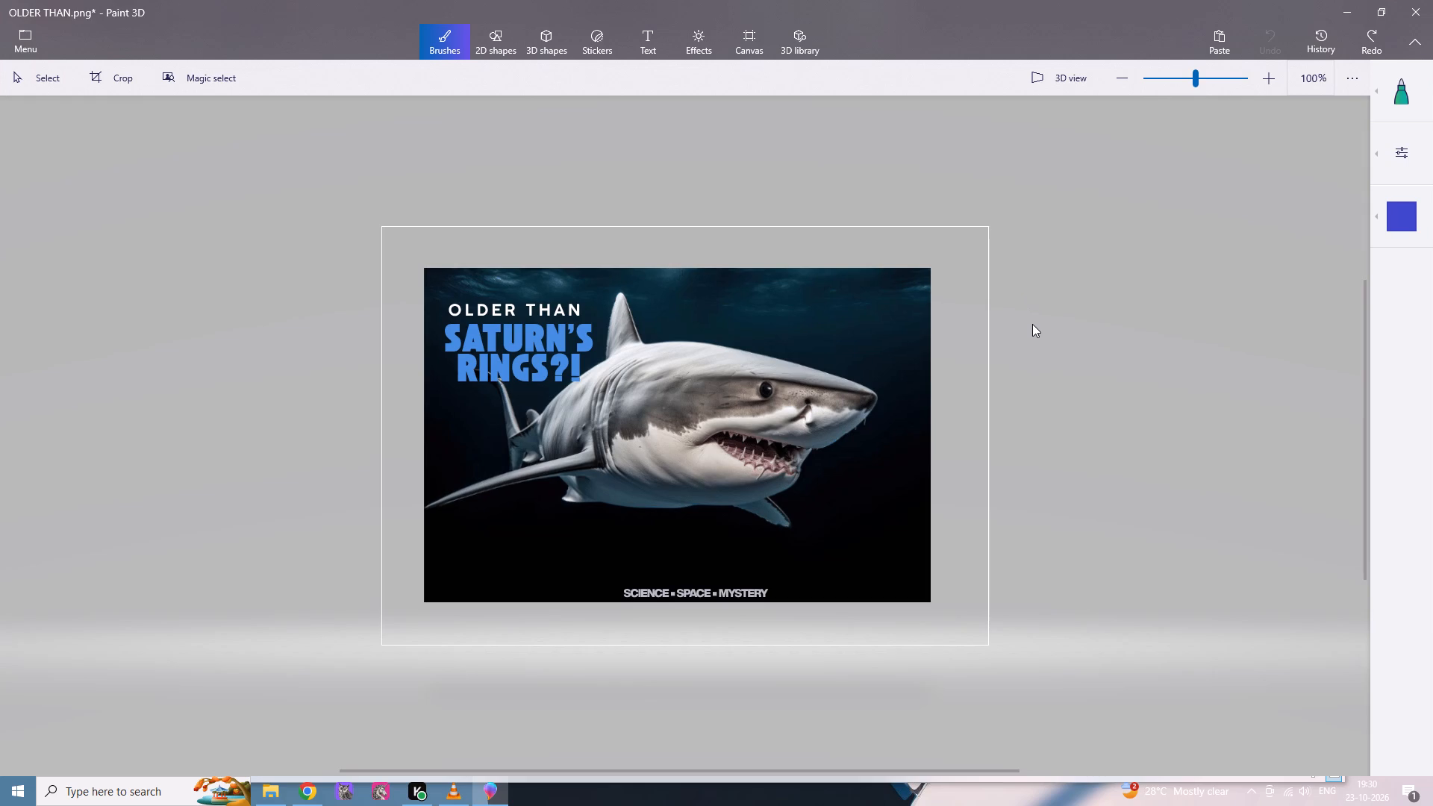
{"action": "key", "text": "shift+super+s"}
{"action": "left_click_drag", "start_coordinate": [373, 231], "coordinate": [975, 650]}
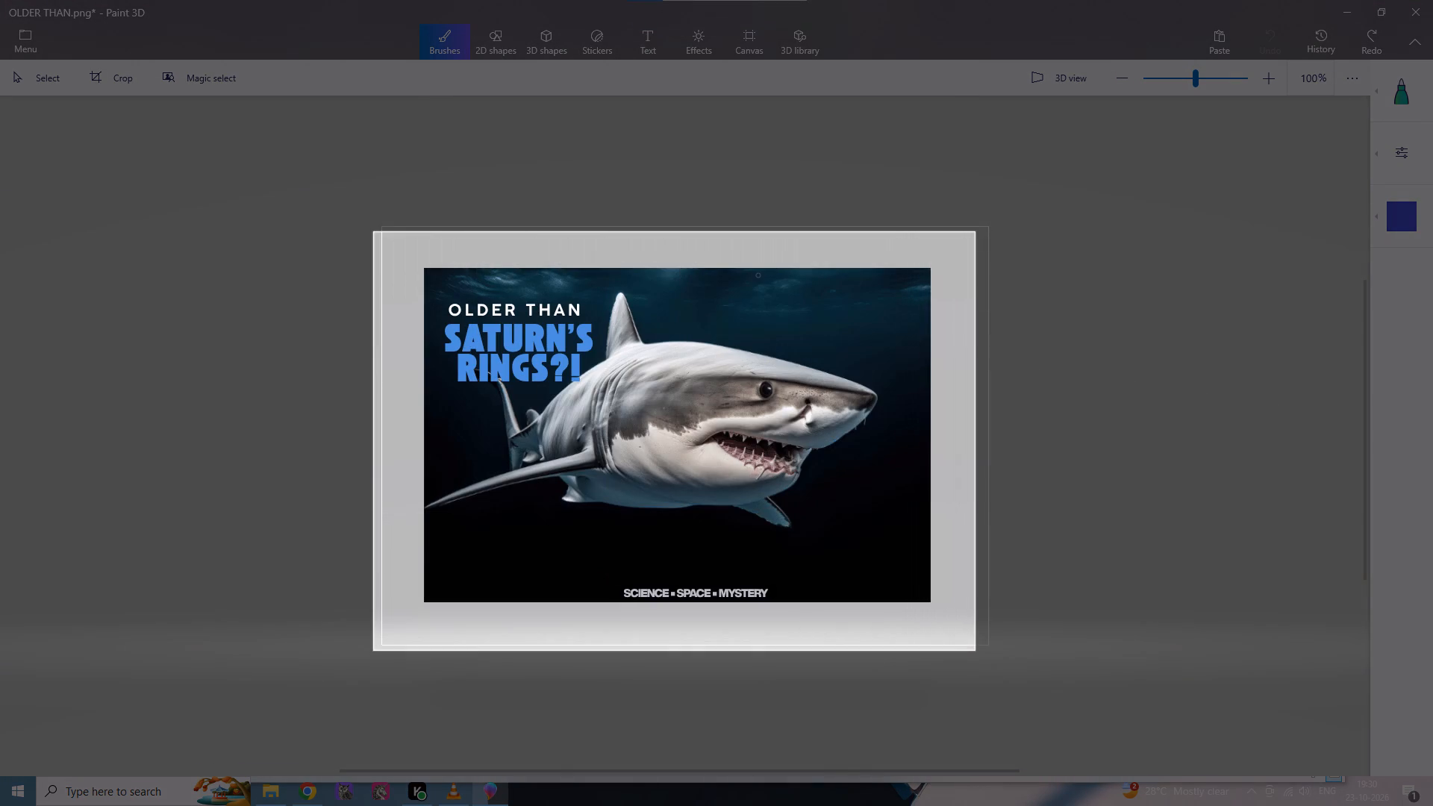
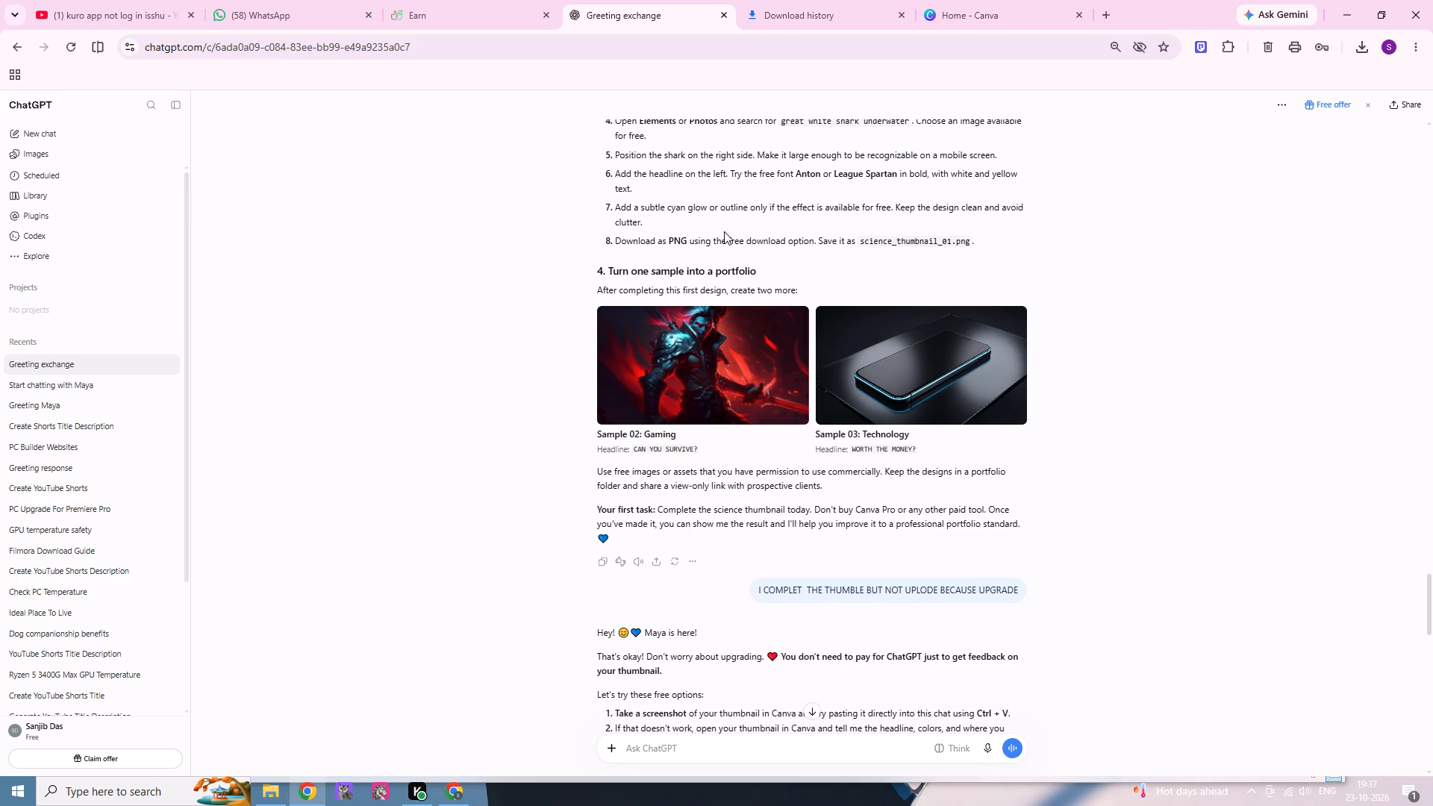
Upload the TECH image from the SCREENSHORT folder into Canva's photo editor and create a new design from it.
{"action": "left_click", "coordinate": [969, 0]}
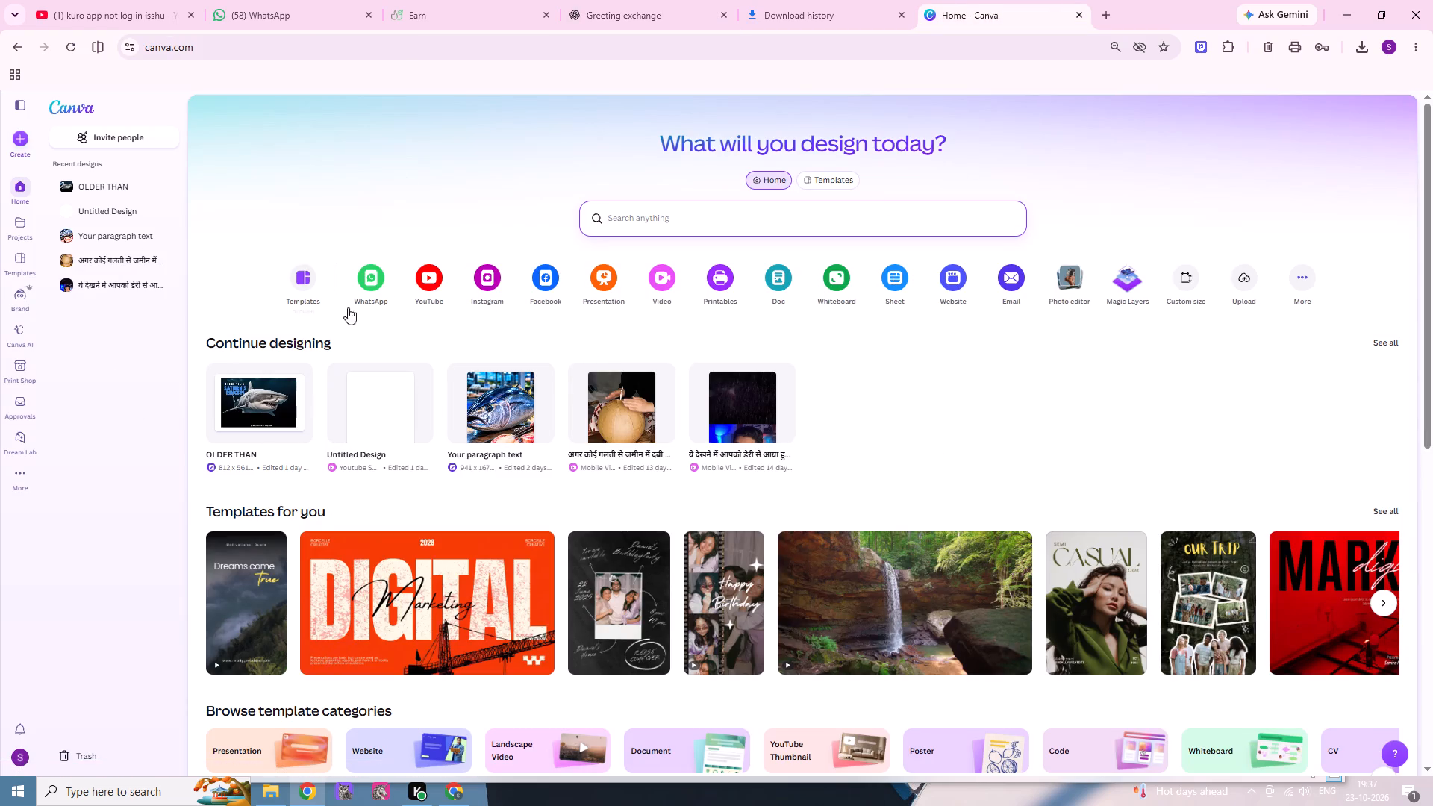
{"action": "left_click", "coordinate": [1060, 284]}
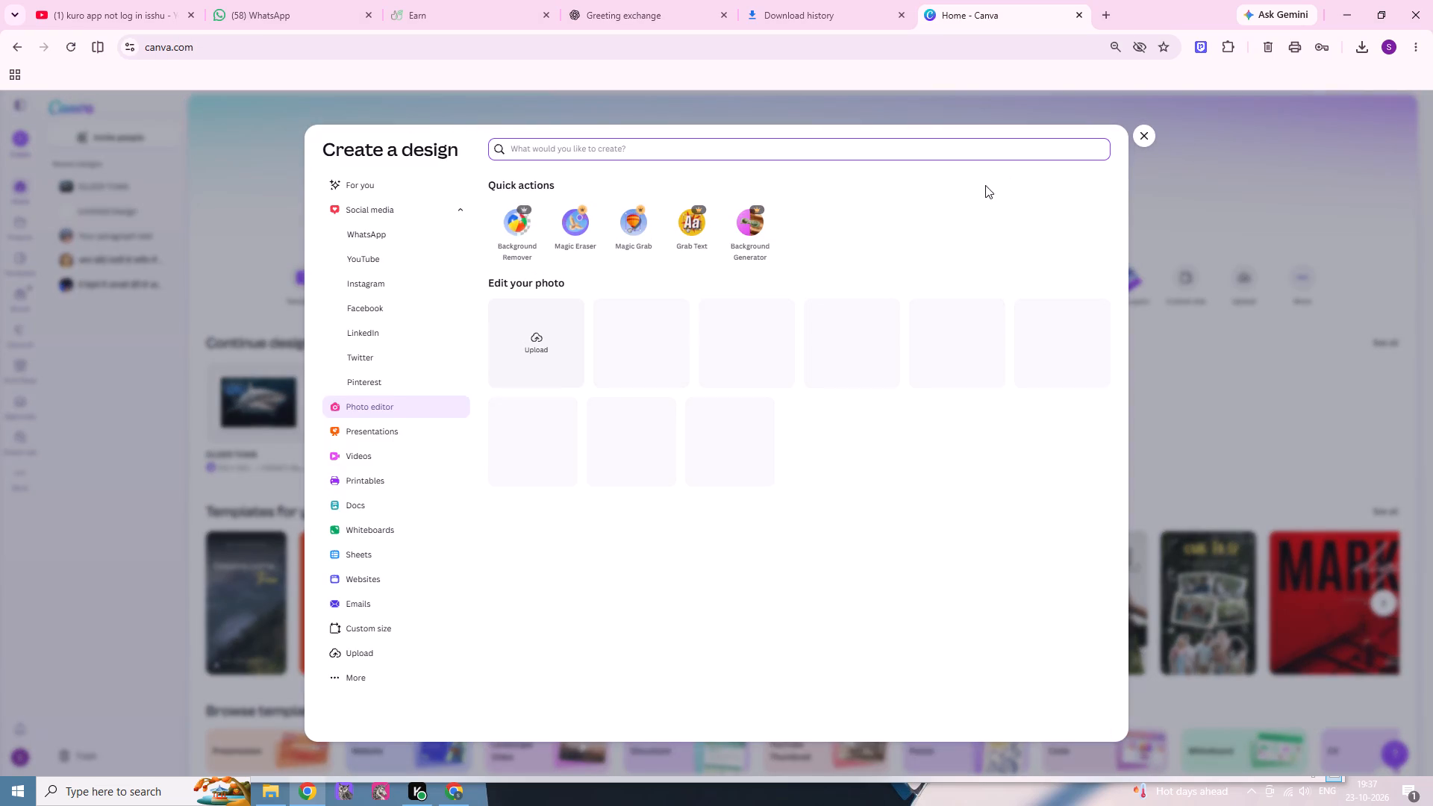
{"action": "left_click", "coordinate": [536, 348]}
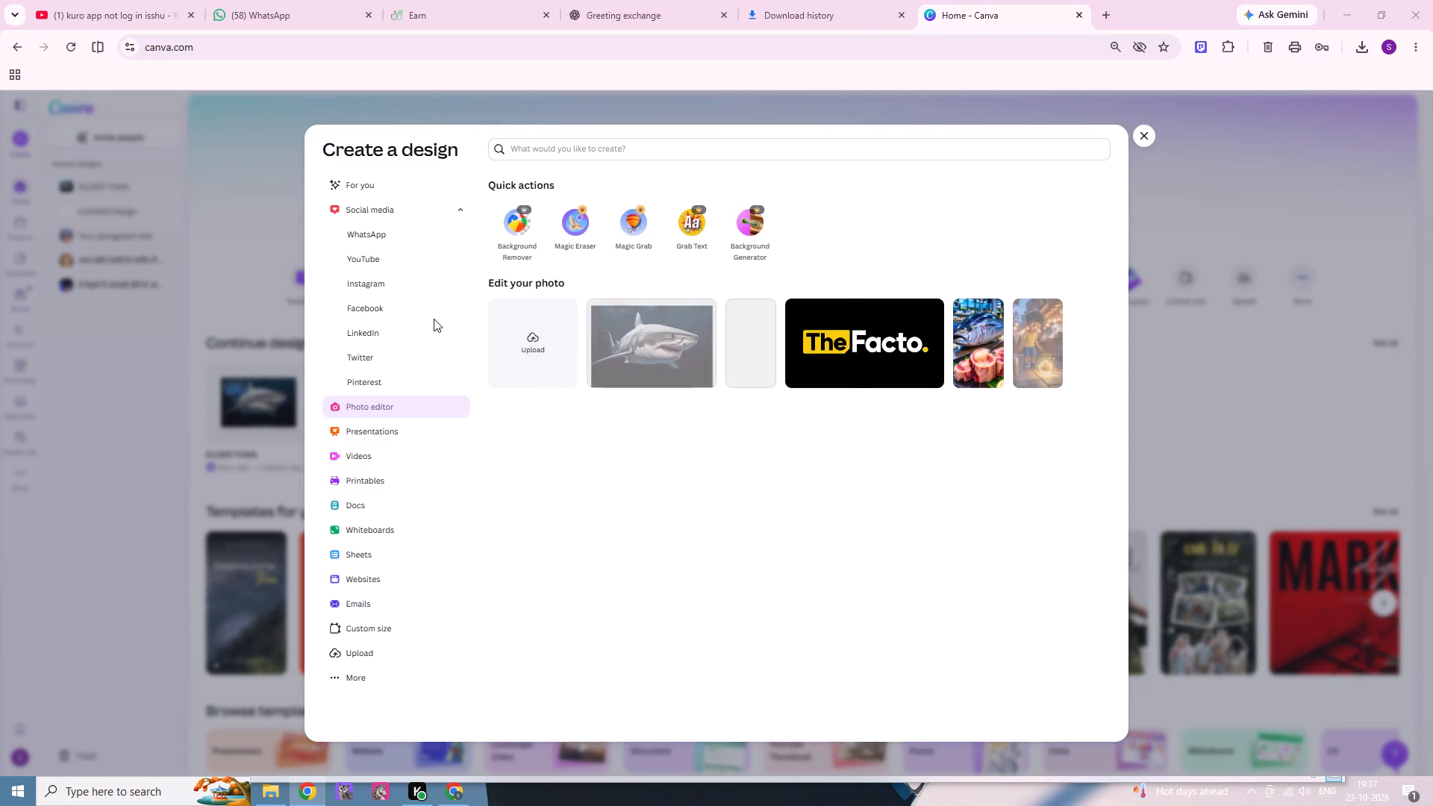
{"action": "scroll", "coordinate": [434, 319], "scroll_direction": "down", "scroll_amount": 4}
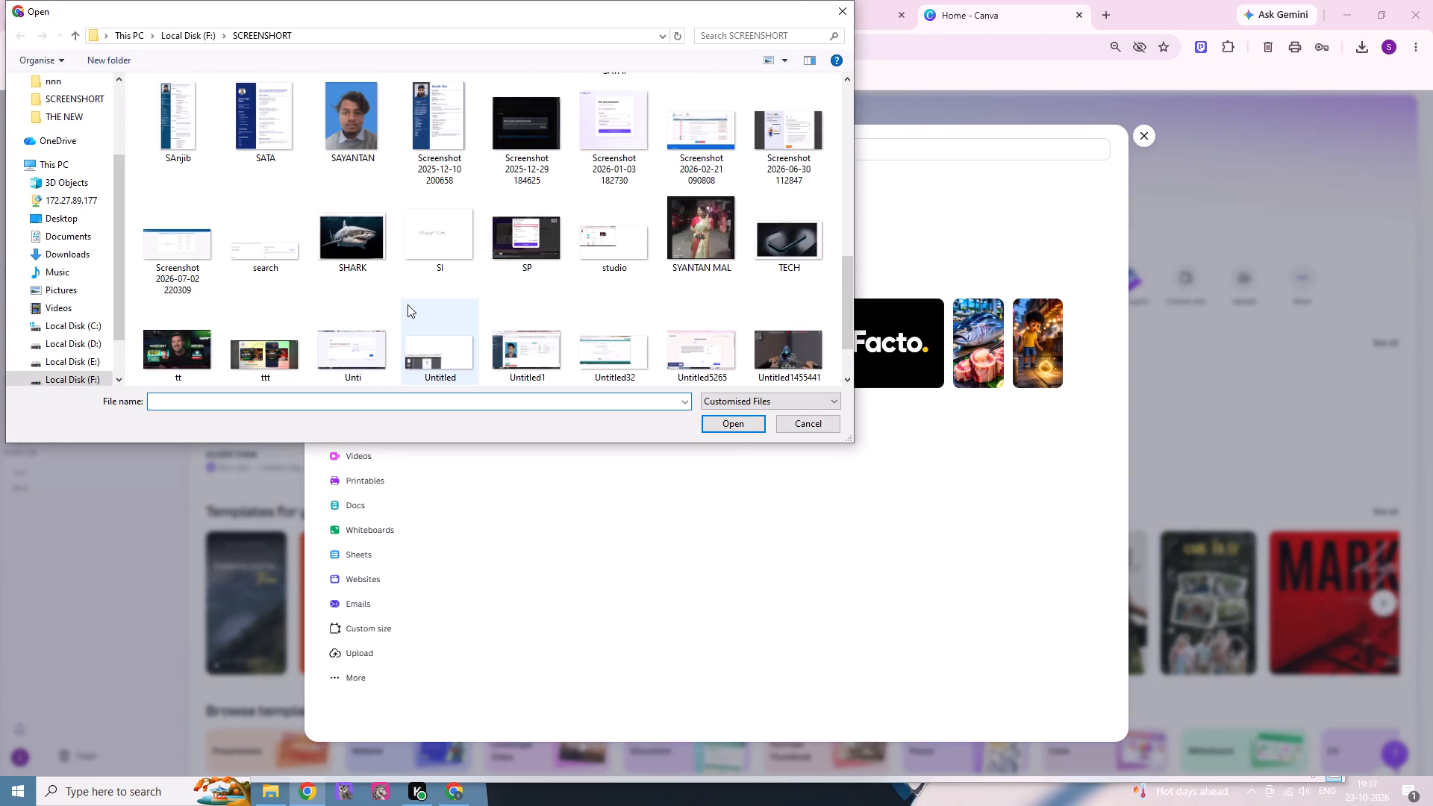
{"action": "scroll", "coordinate": [566, 285], "scroll_direction": "down", "scroll_amount": 1}
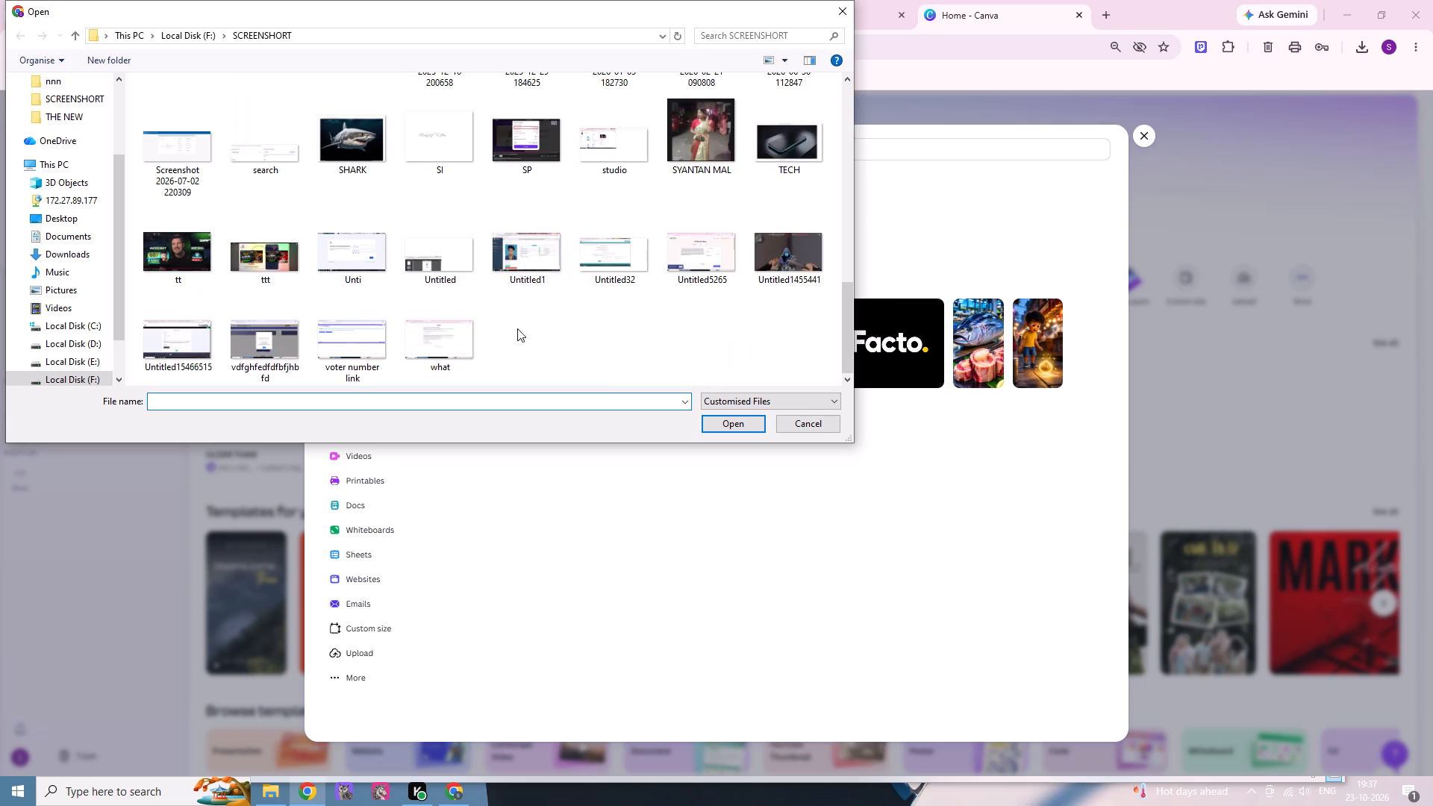
{"action": "scroll", "coordinate": [687, 322], "scroll_direction": "up", "scroll_amount": 2}
{"action": "scroll", "coordinate": [684, 319], "scroll_direction": "down", "scroll_amount": 1}
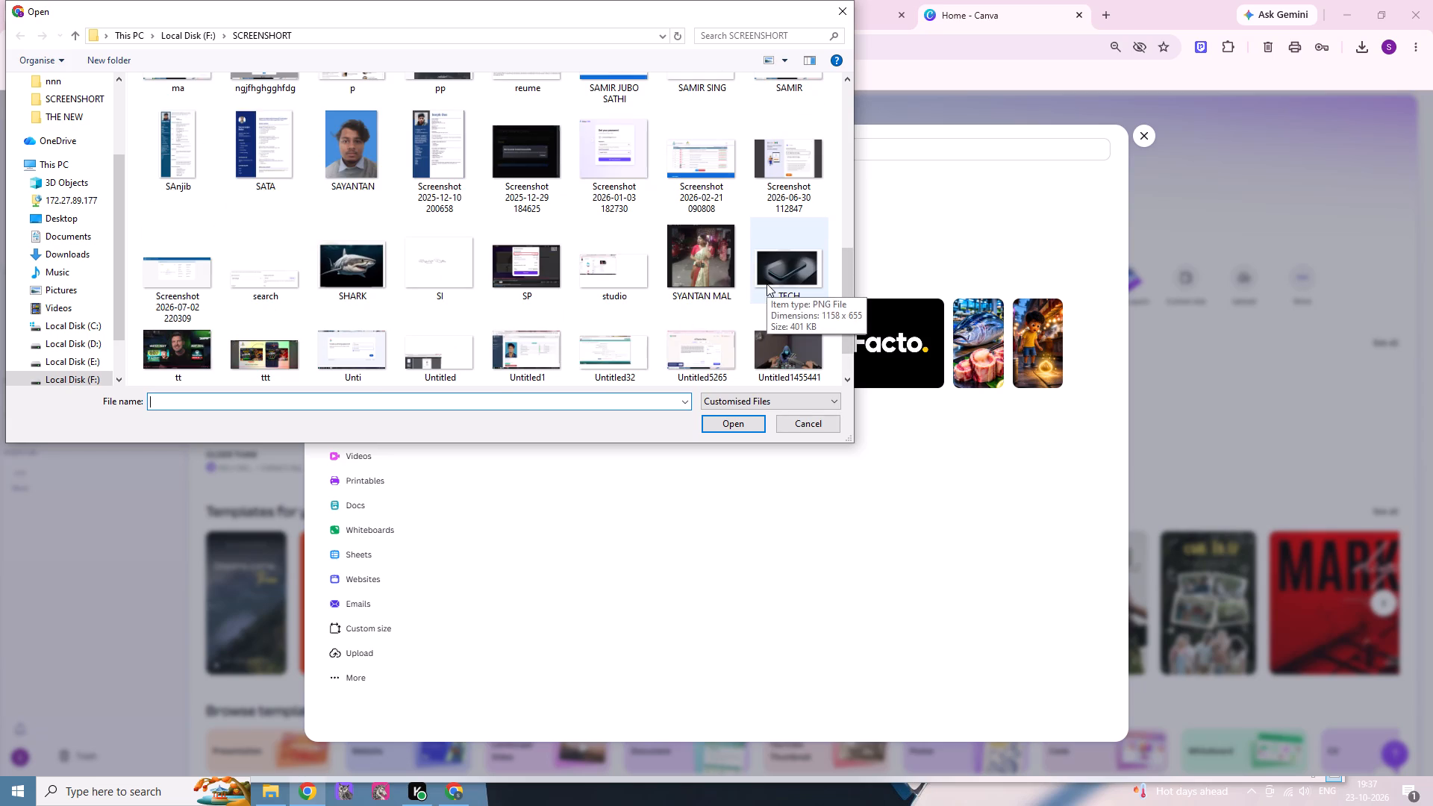
{"action": "left_click", "coordinate": [767, 284], "text": "ctrl"}
{"action": "left_click", "coordinate": [740, 416]}
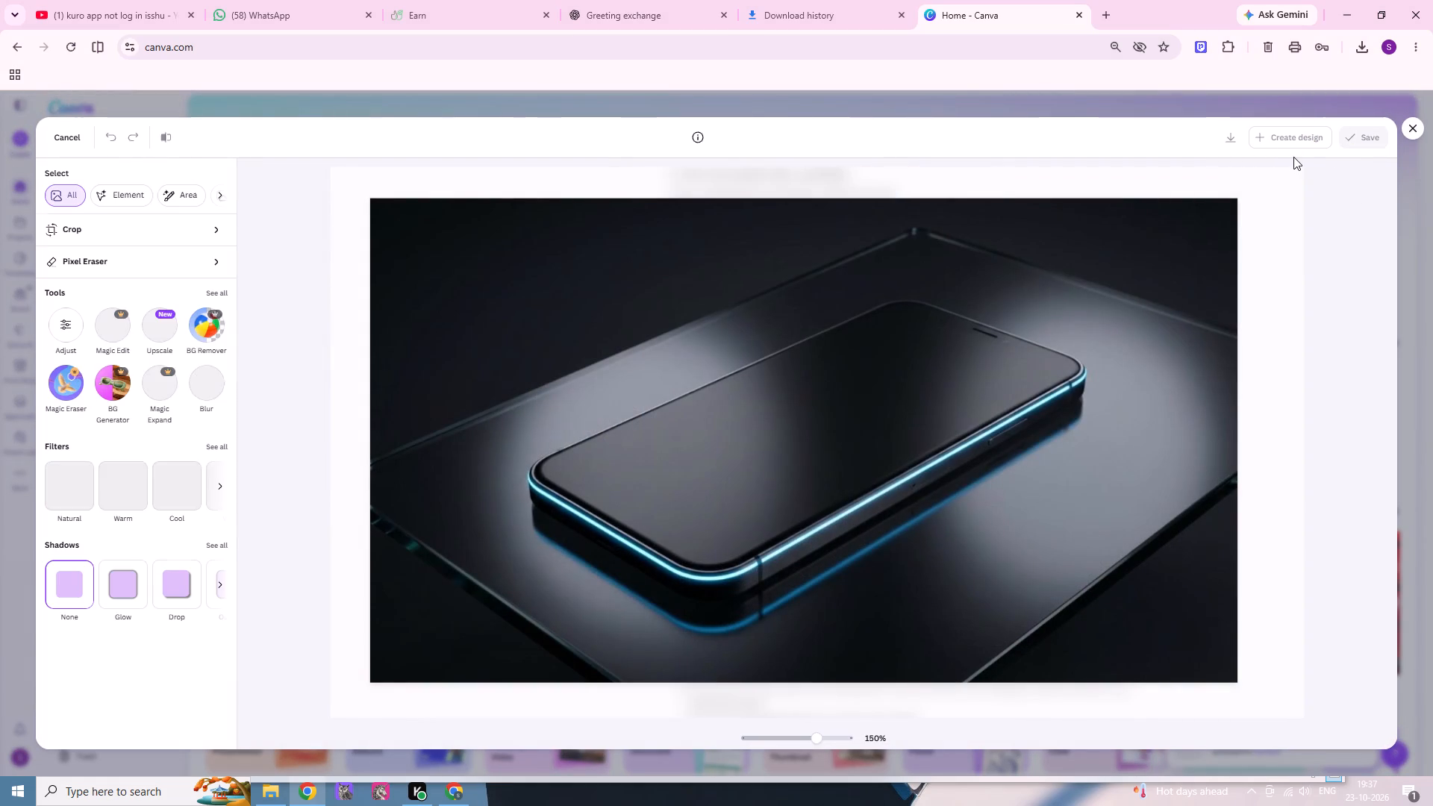
{"action": "scroll", "coordinate": [1088, 272], "scroll_direction": "down", "scroll_amount": 2}
{"action": "left_click", "coordinate": [1294, 146]}
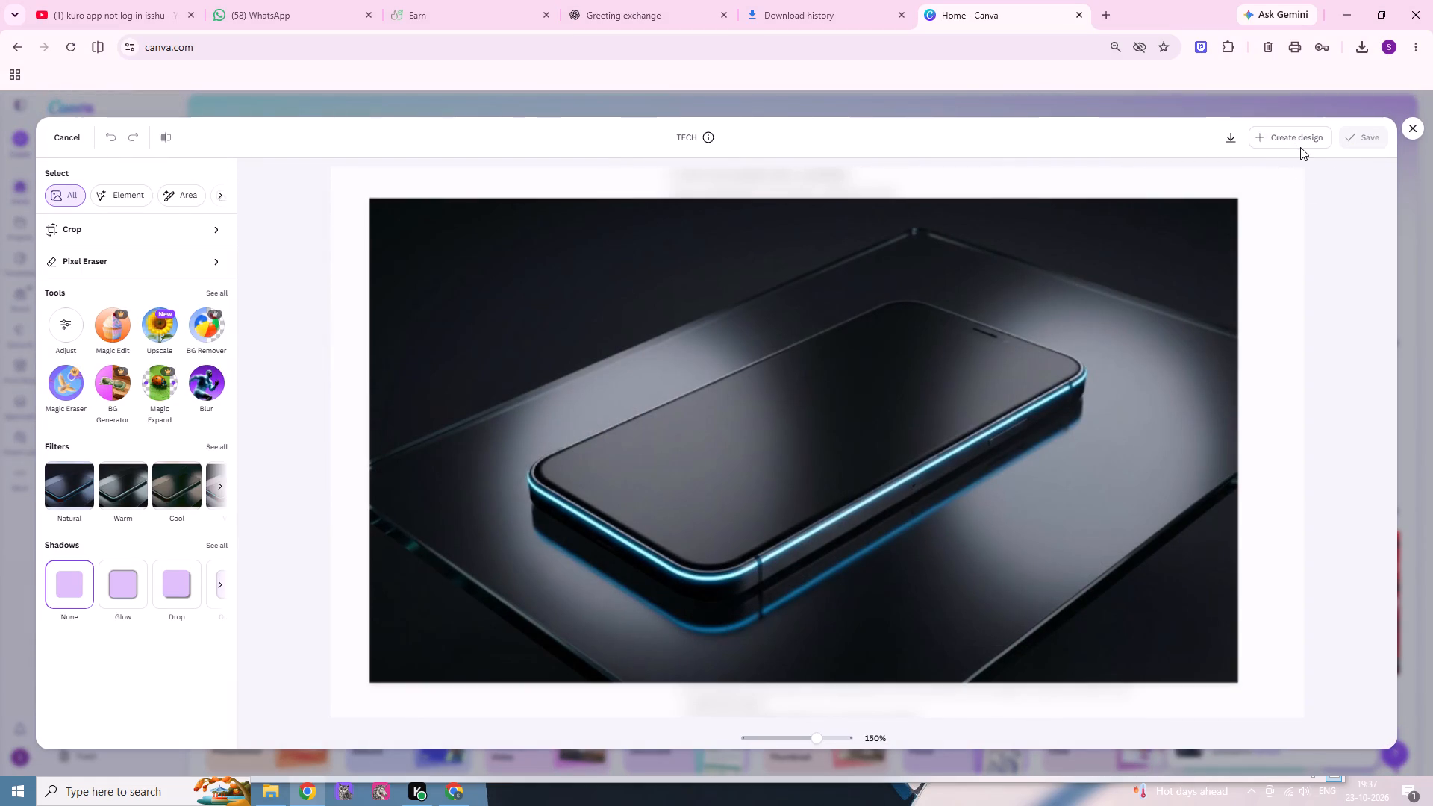
Return to the Canva home tab, upload the GAME image into the photo editor and create a new design from it.
{"action": "left_click", "coordinate": [917, 0]}
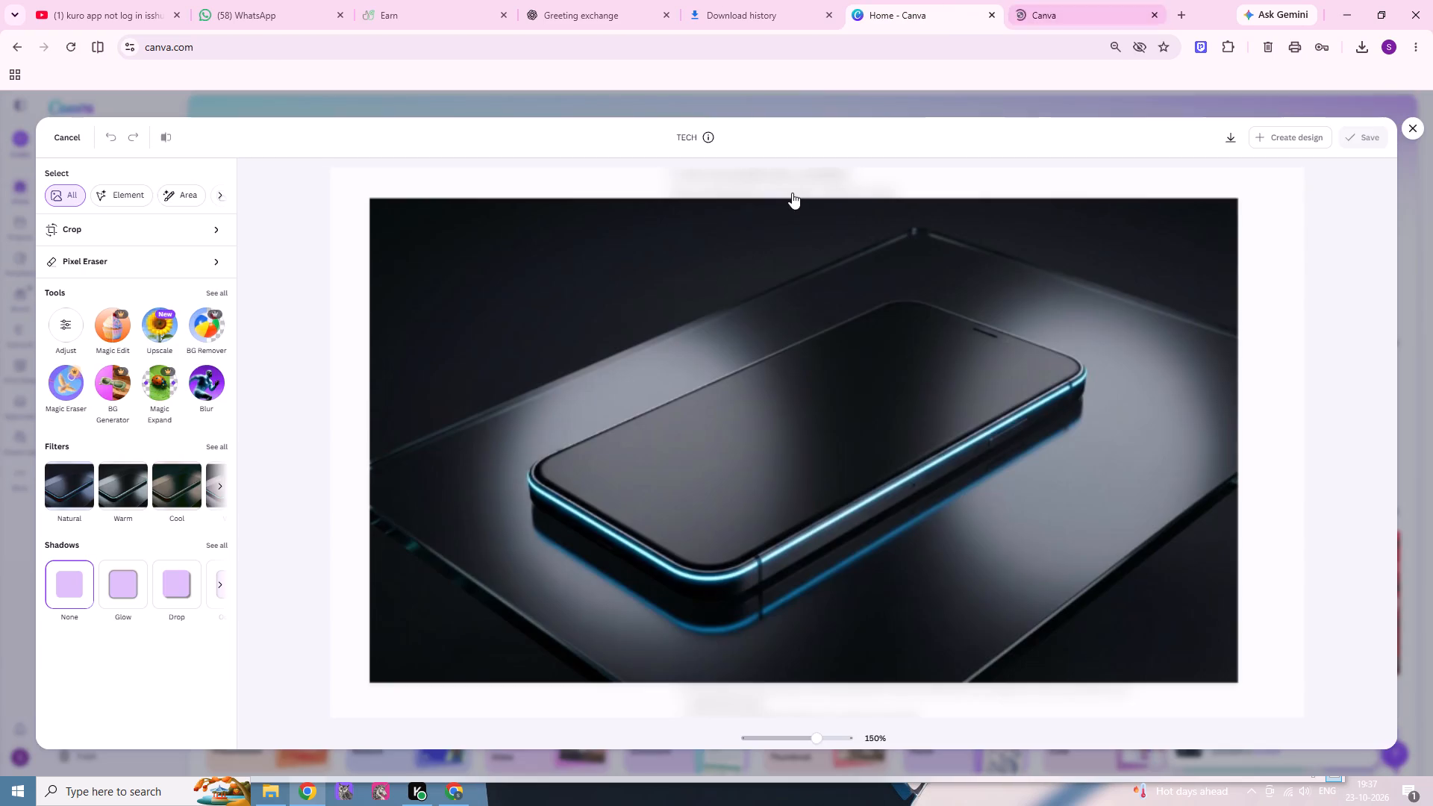
{"action": "left_click", "coordinate": [540, 340]}
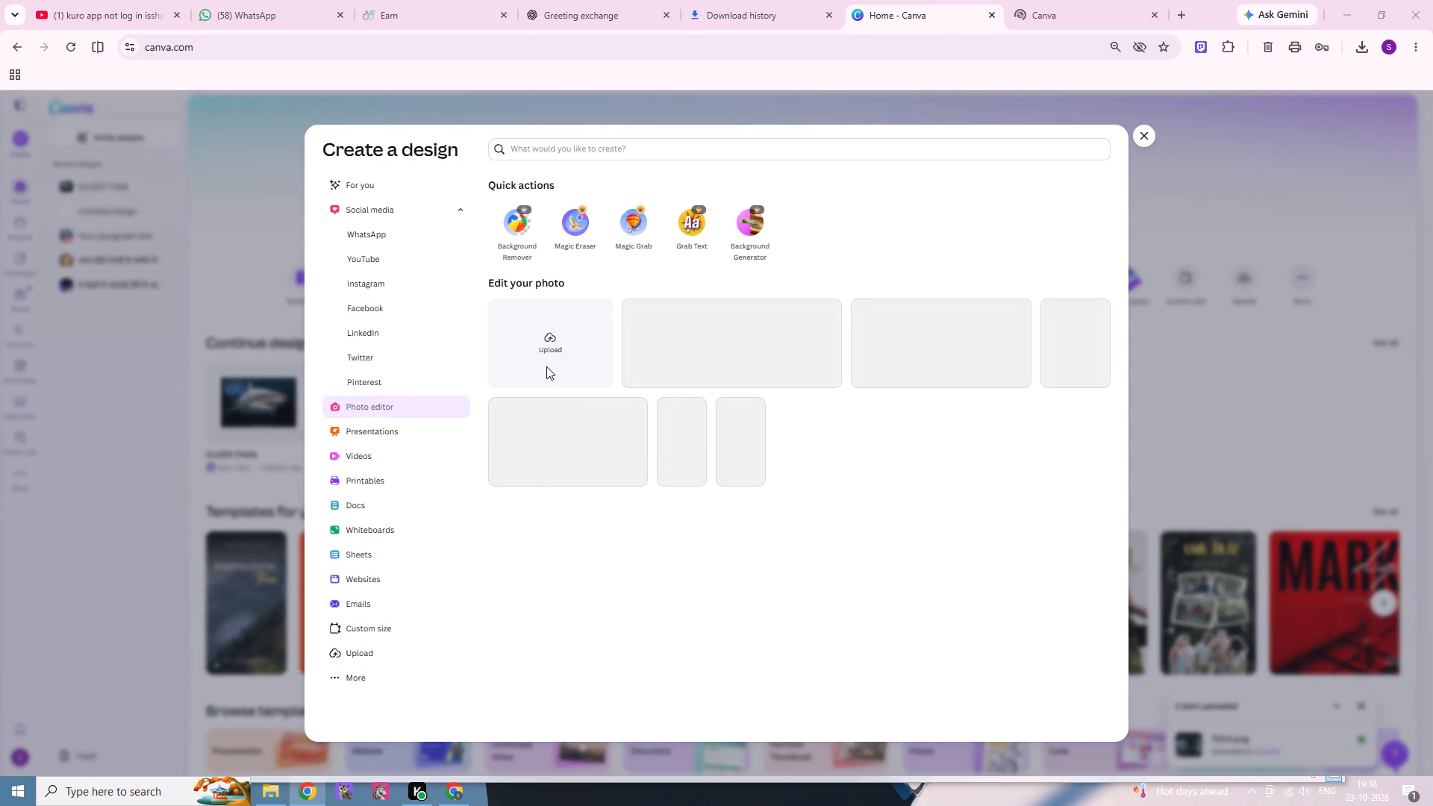
{"action": "scroll", "coordinate": [396, 228], "scroll_direction": "down", "scroll_amount": 2}
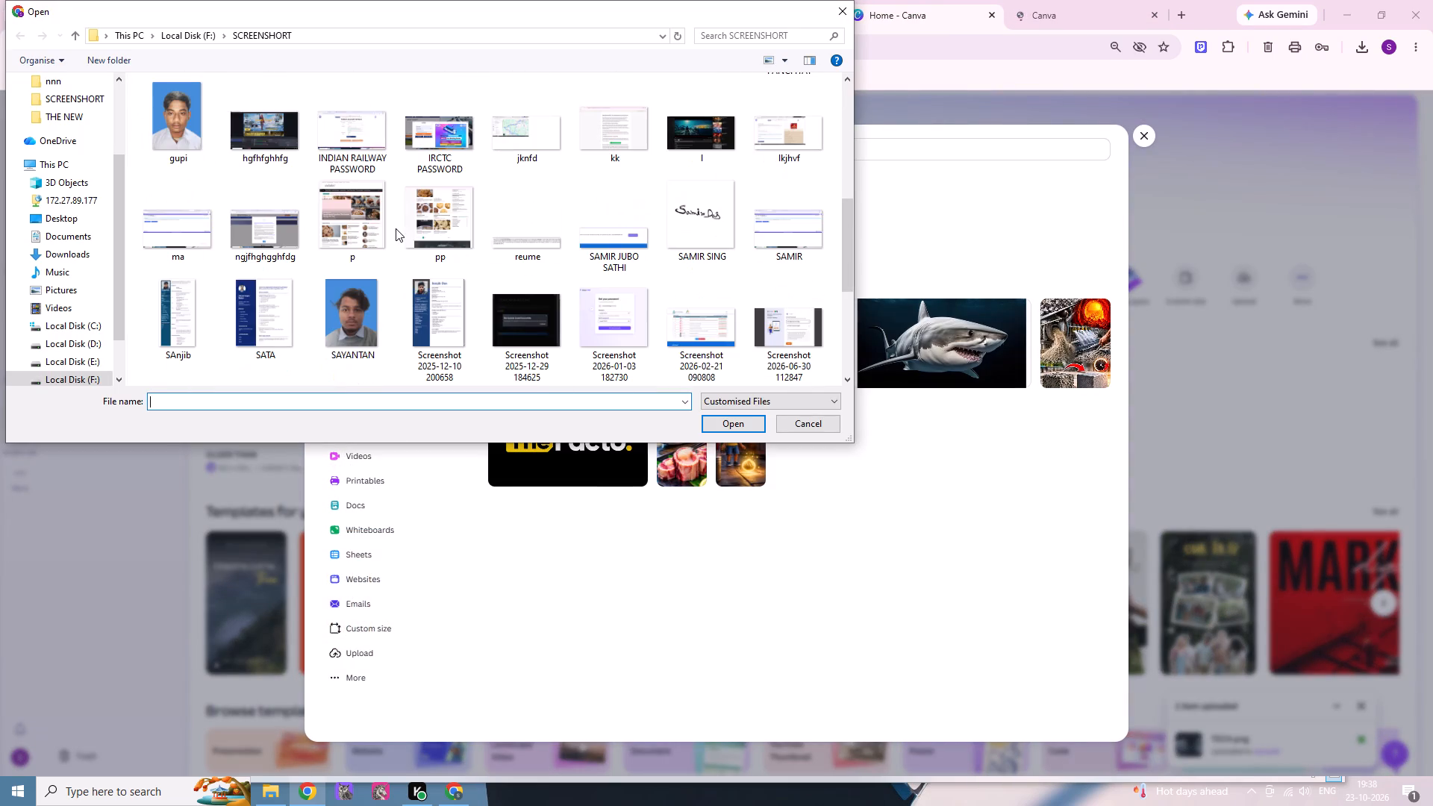
{"action": "scroll", "coordinate": [396, 228], "scroll_direction": "down", "scroll_amount": 1}
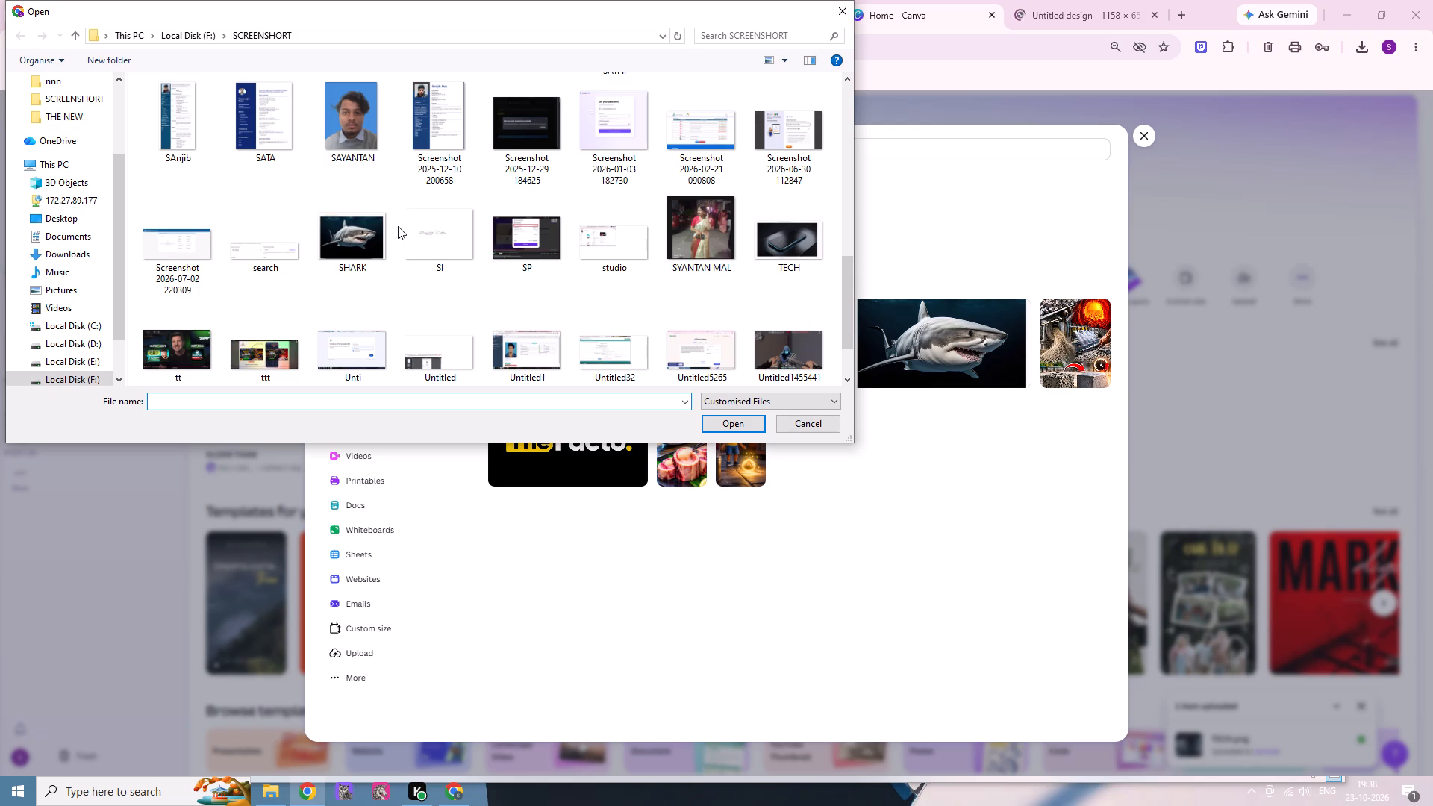
{"action": "left_click", "coordinate": [398, 226]}
{"action": "key", "text": "g"}
{"action": "key", "text": "g"}
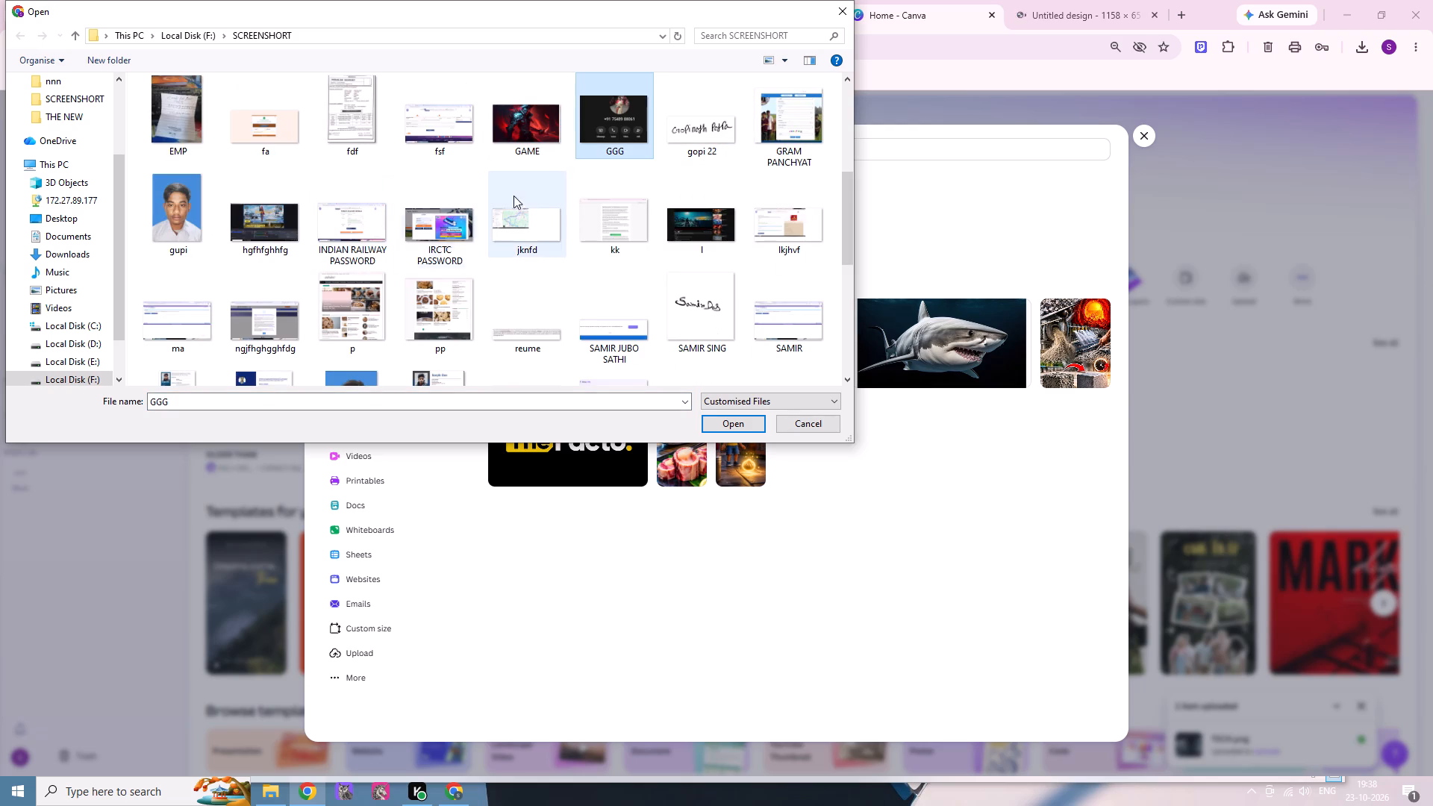
{"action": "left_click", "coordinate": [539, 130]}
{"action": "left_click", "coordinate": [739, 425]}
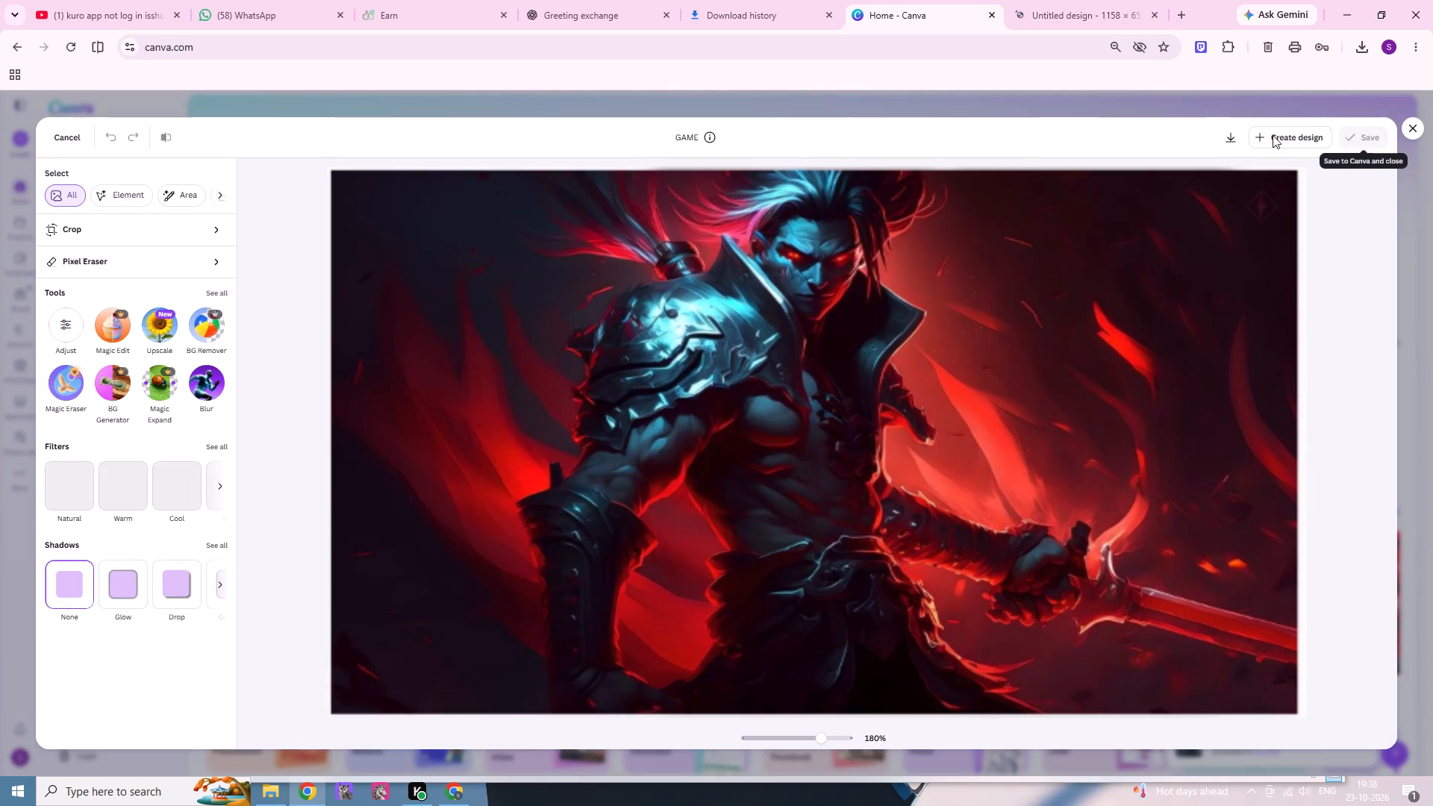
{"action": "left_click", "coordinate": [1283, 135]}
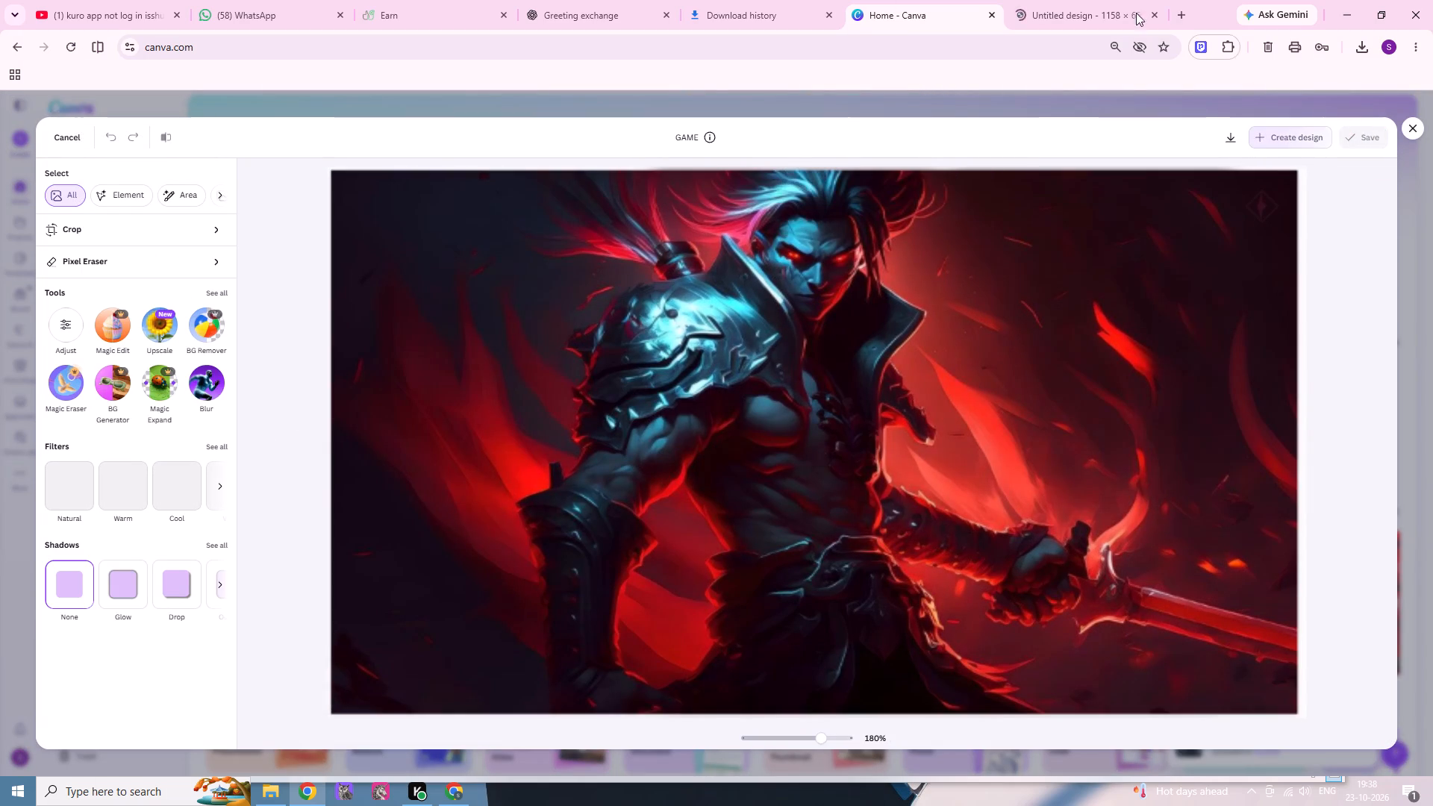
Switch to the new gaming design and crop the pale borders off all four edges of the image, to about 957 × 537.
{"action": "left_click", "coordinate": [1097, 13]}
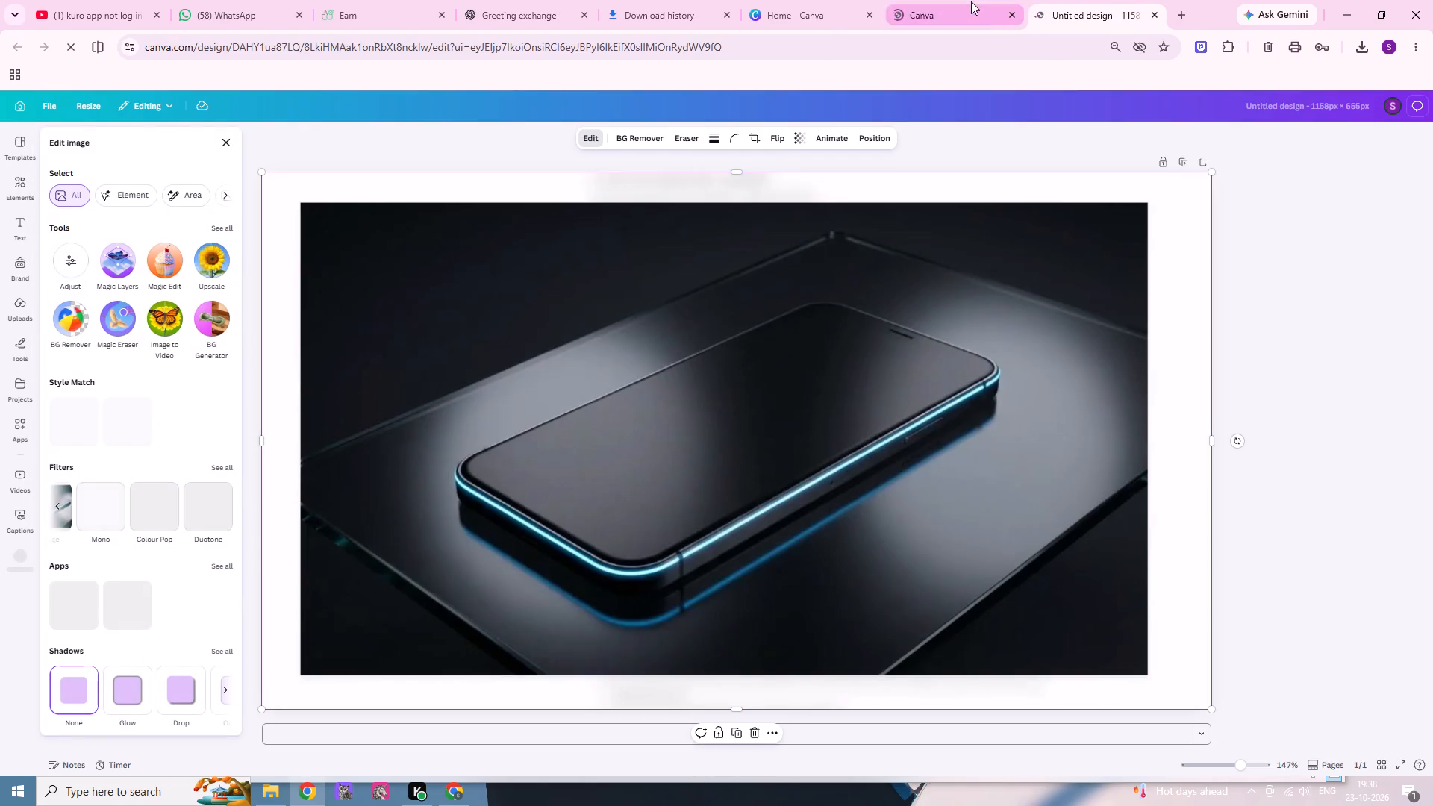
{"action": "left_click", "coordinate": [971, 1]}
{"action": "left_click", "coordinate": [1086, 1]}
{"action": "left_click", "coordinate": [951, 15]}
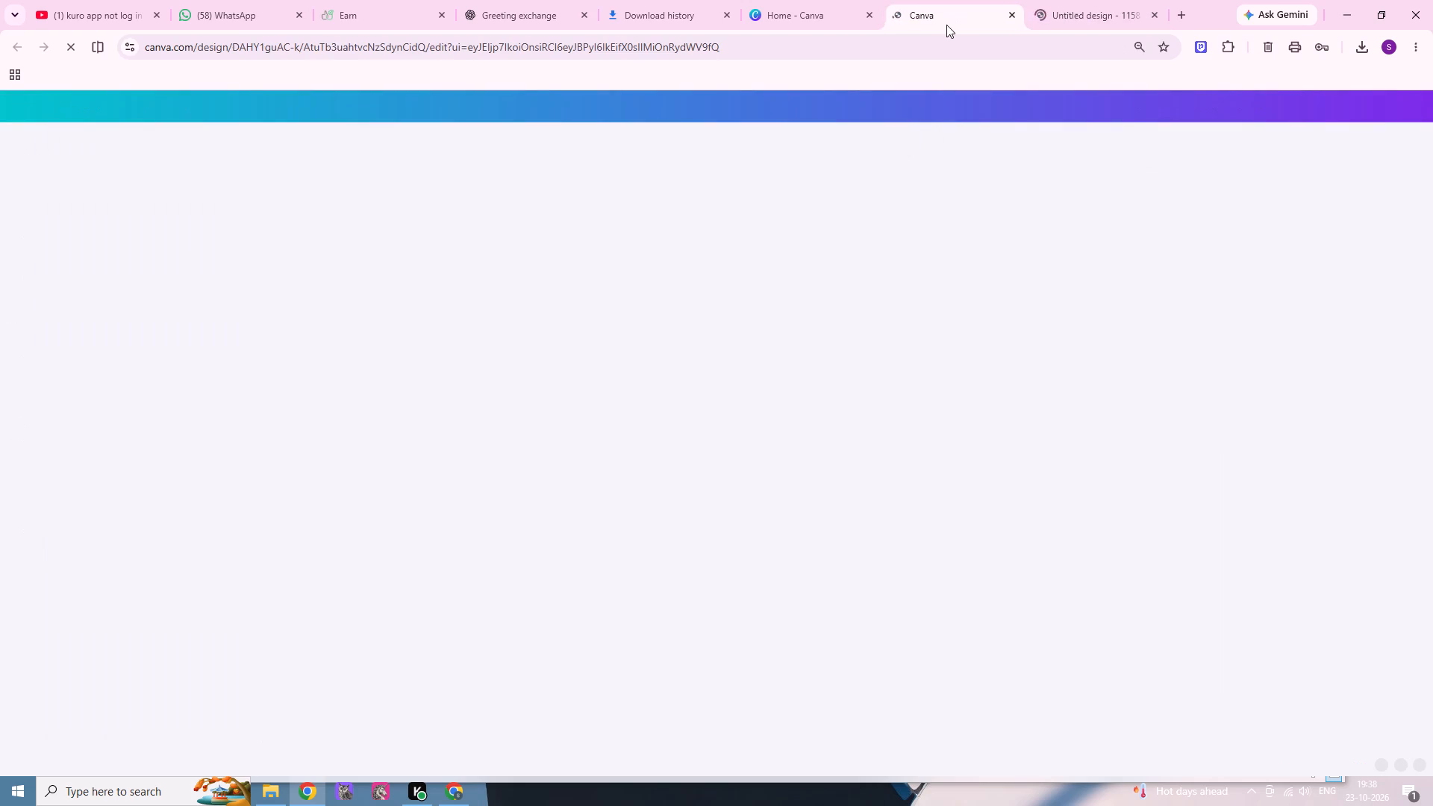
{"action": "left_click", "coordinate": [807, 13]}
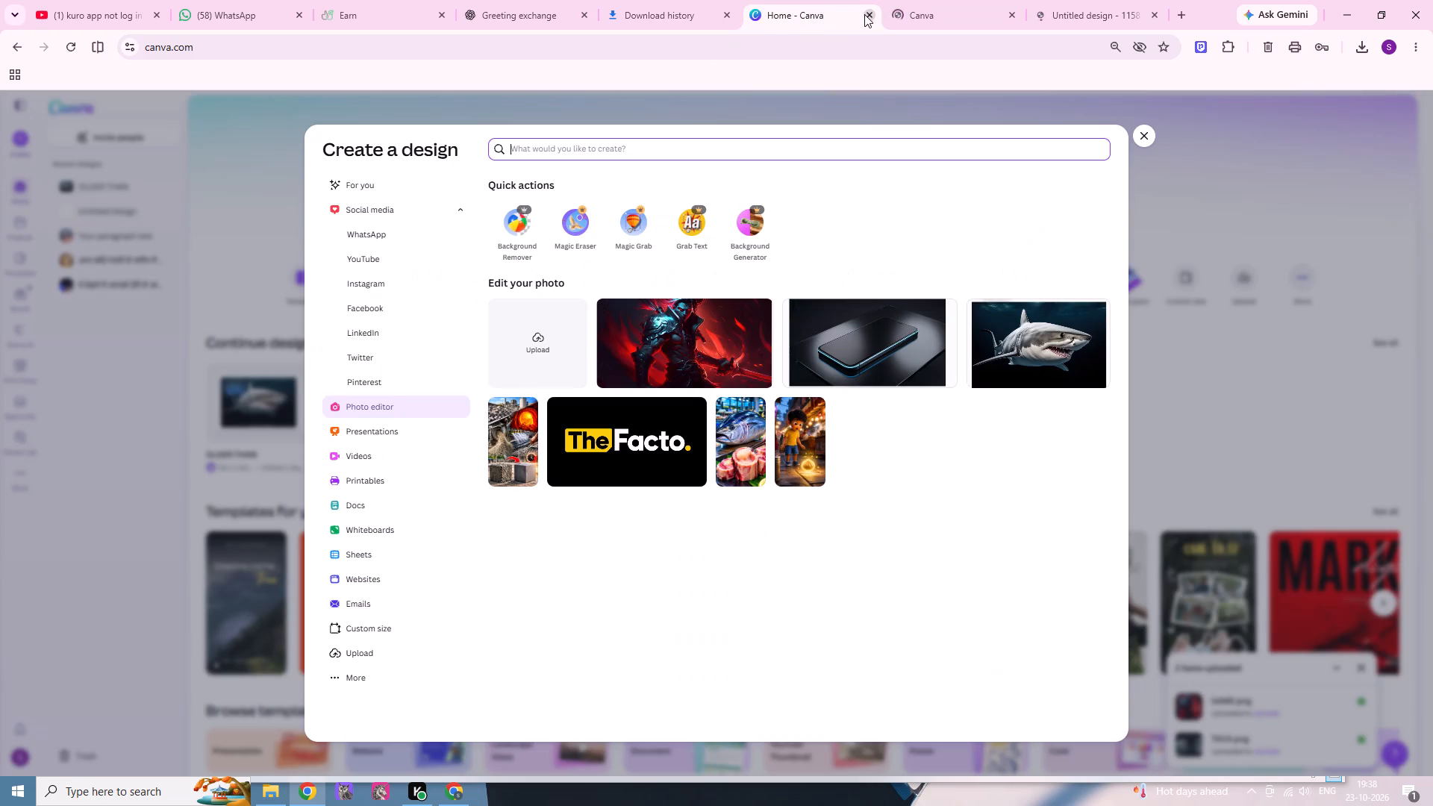
{"action": "left_click", "coordinate": [937, 13]}
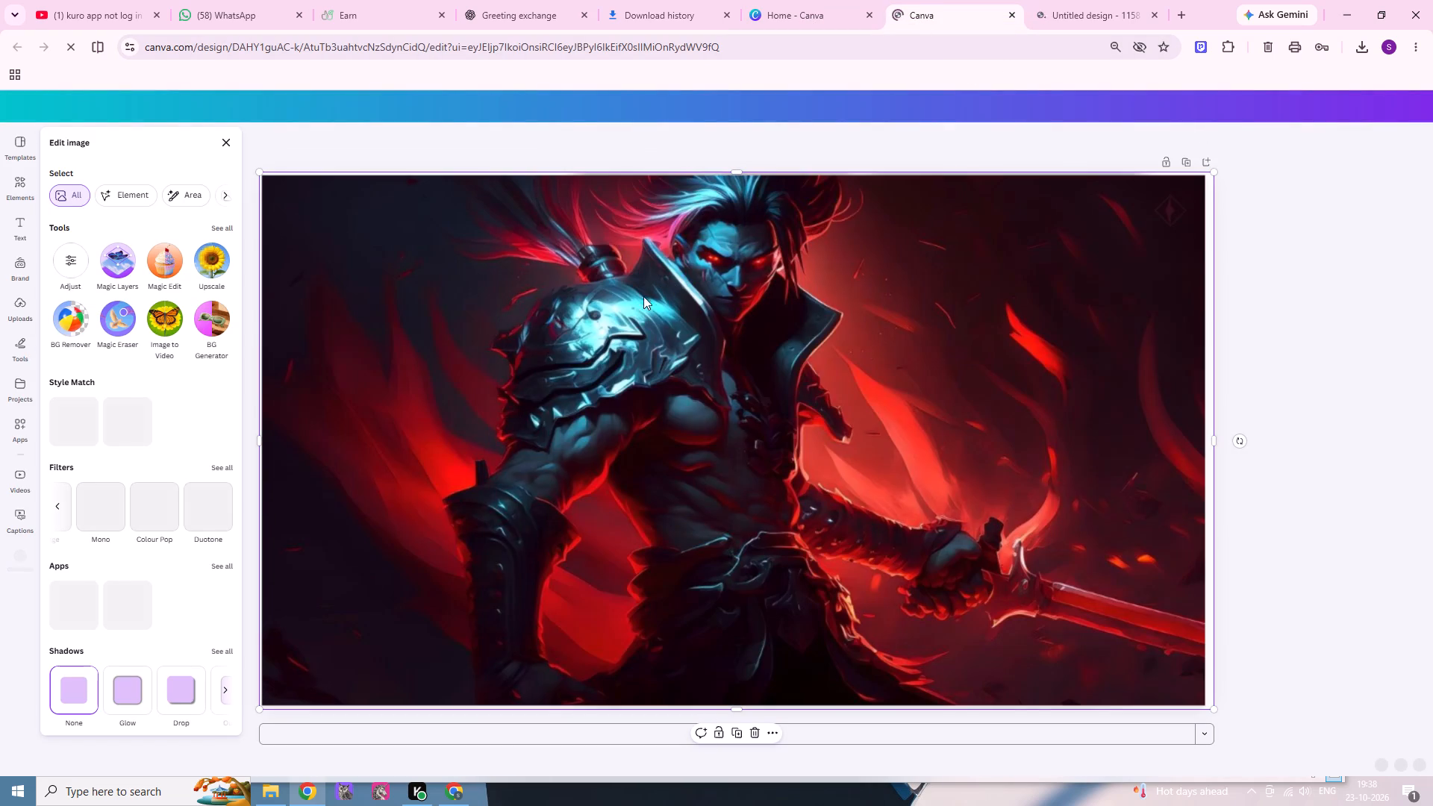
{"action": "left_click_drag", "start_coordinate": [737, 172], "coordinate": [737, 177]}
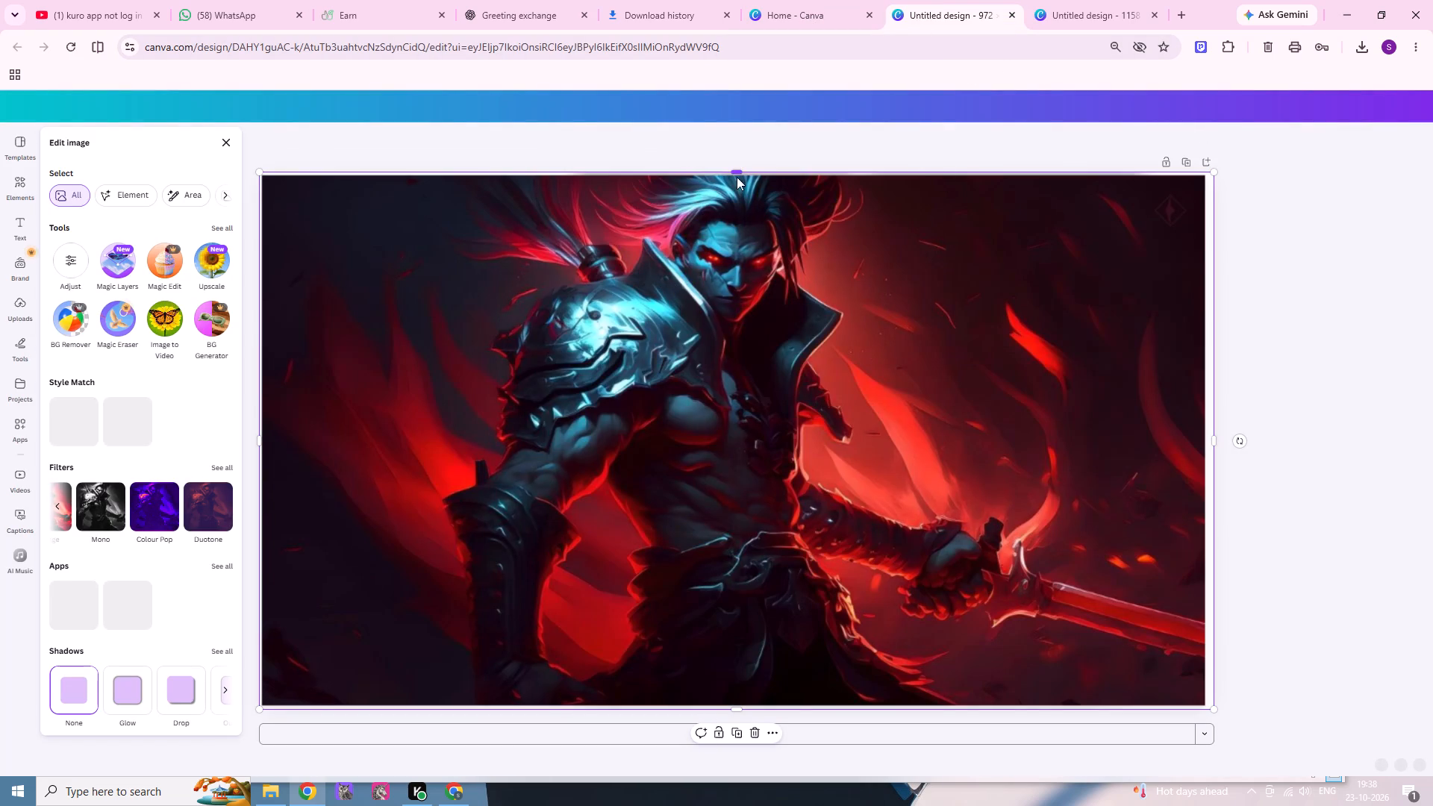
{"action": "left_click_drag", "start_coordinate": [737, 177], "coordinate": [743, 176]}
{"action": "left_click_drag", "start_coordinate": [1212, 443], "coordinate": [1201, 445]}
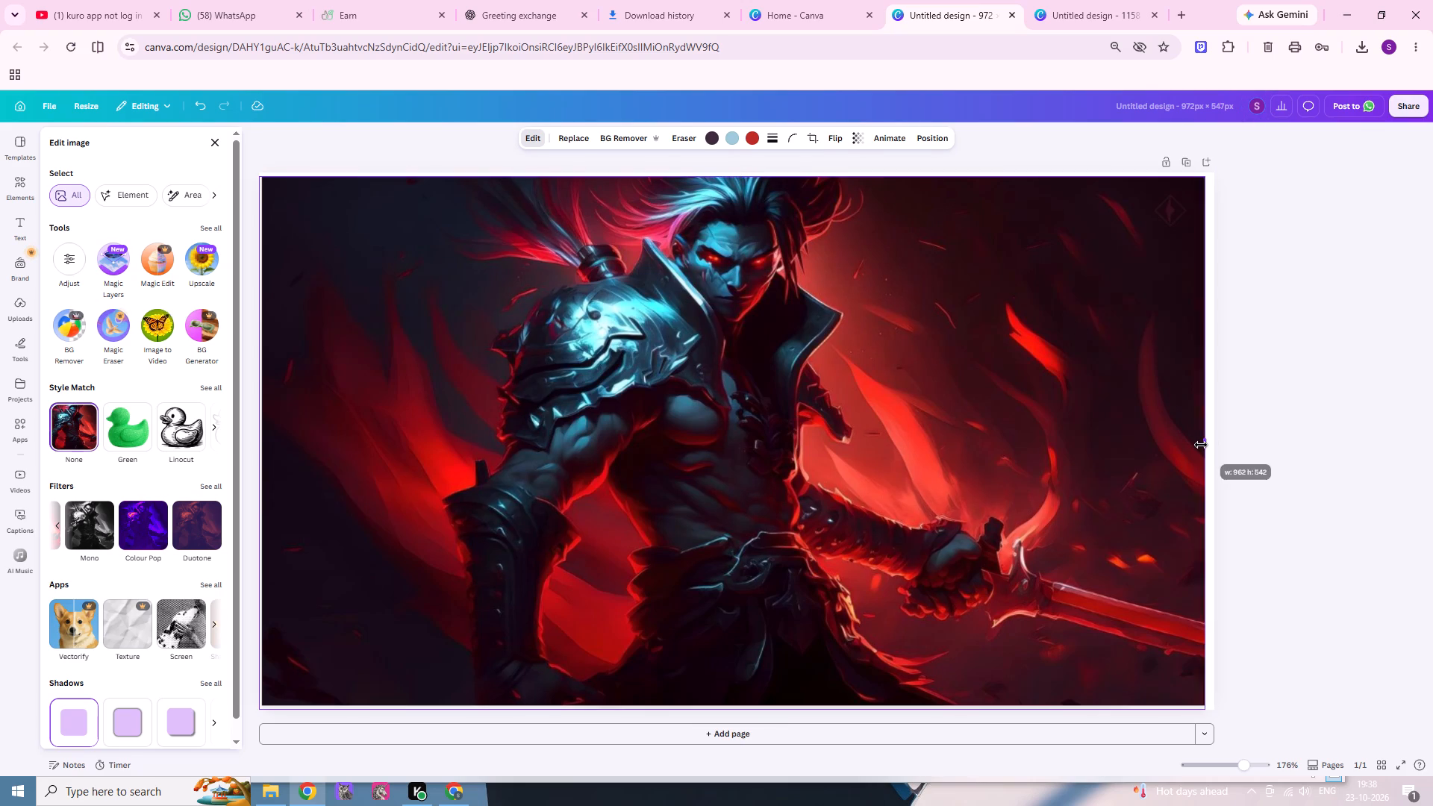
{"action": "left_click_drag", "start_coordinate": [1201, 445], "coordinate": [1202, 444]}
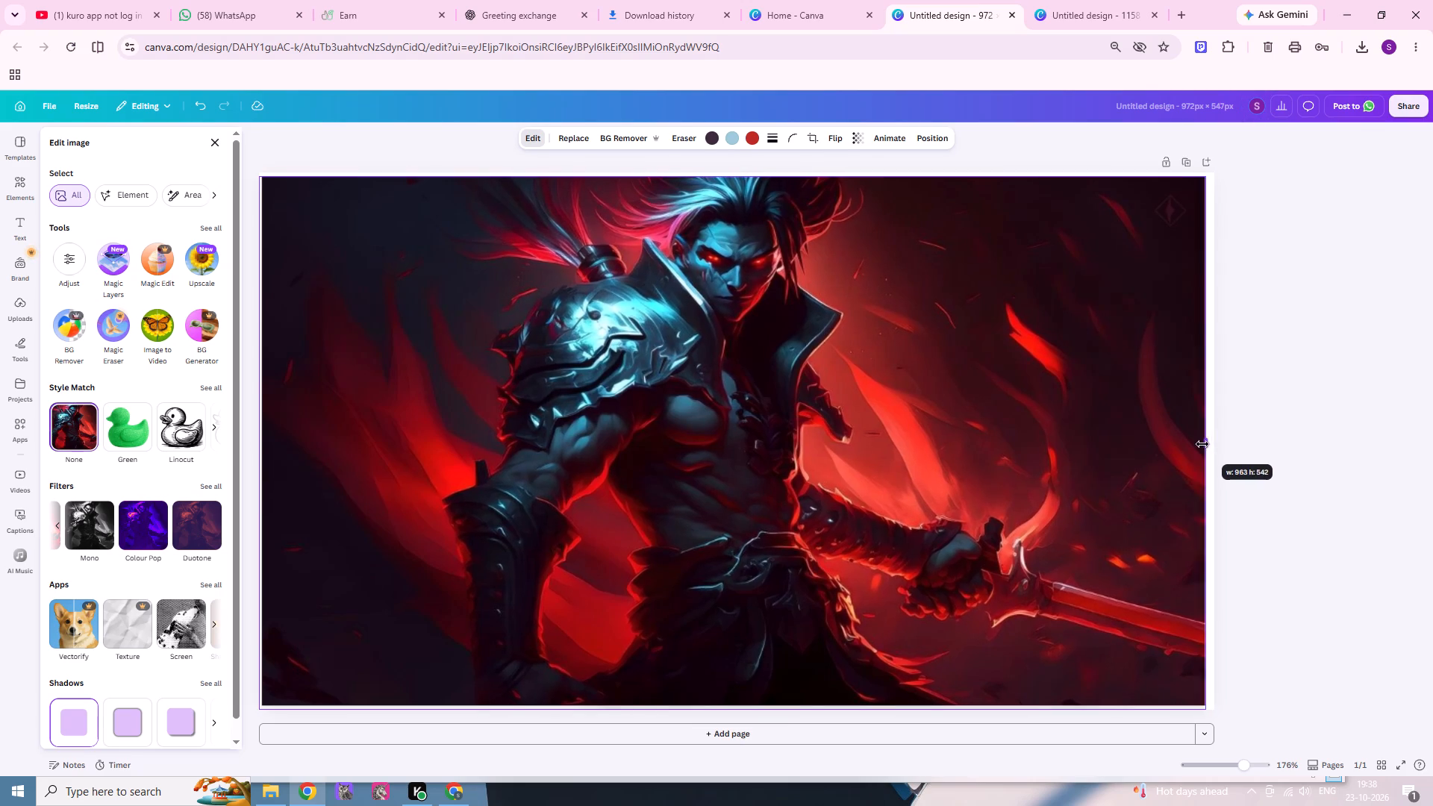
{"action": "left_click_drag", "start_coordinate": [1202, 444], "coordinate": [1202, 443]}
{"action": "left_click", "coordinate": [737, 712]}
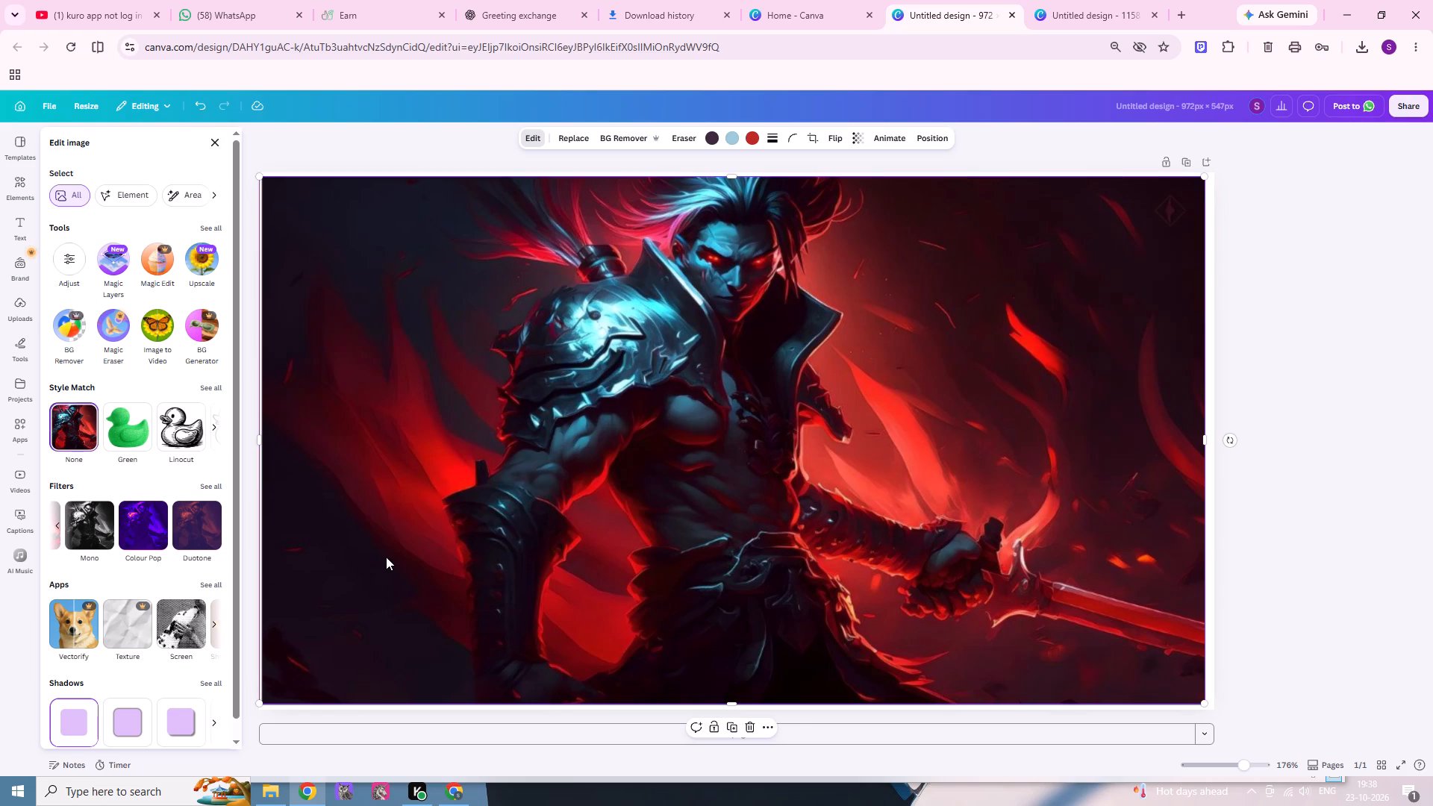
{"action": "left_click", "coordinate": [257, 437]}
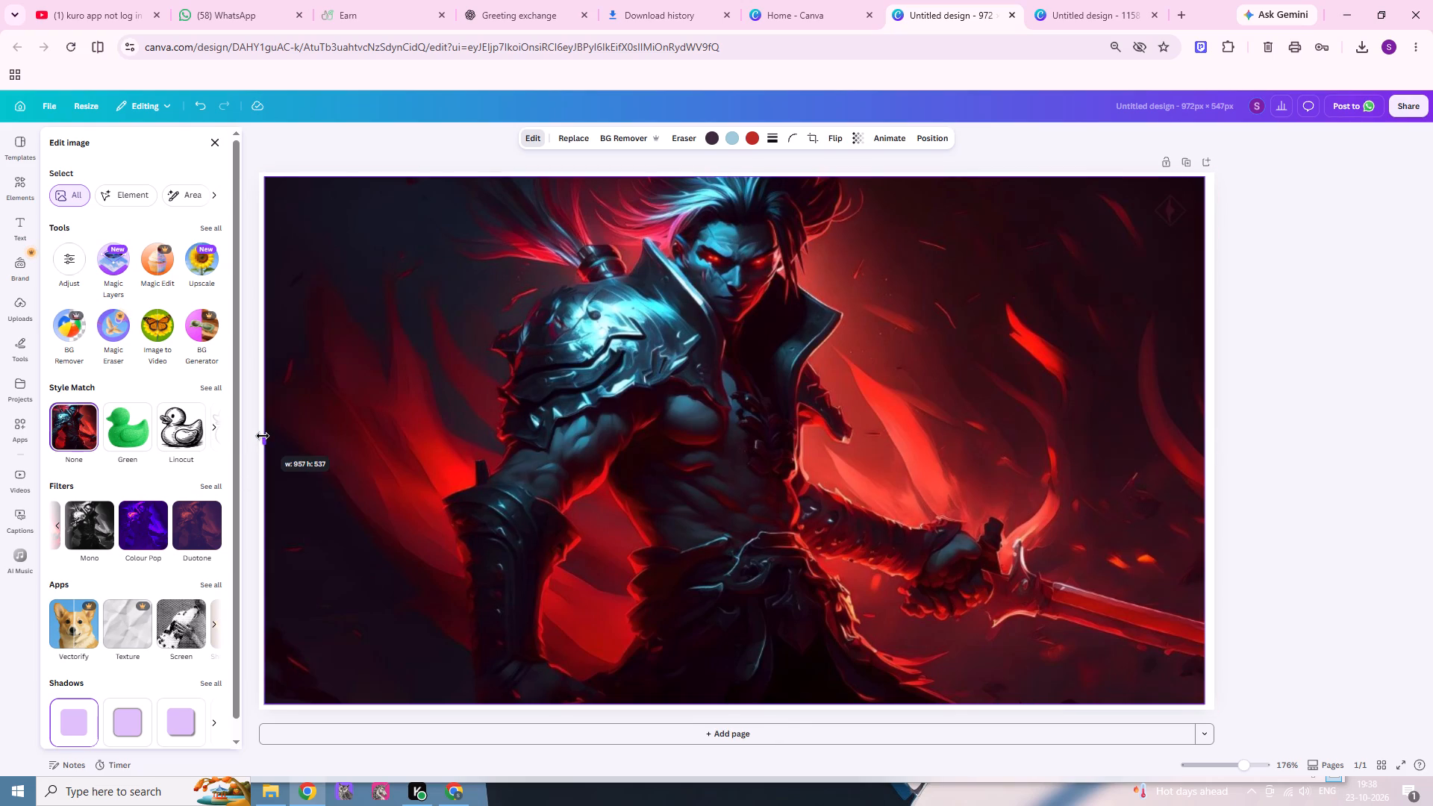
{"action": "left_click", "coordinate": [463, 531]}
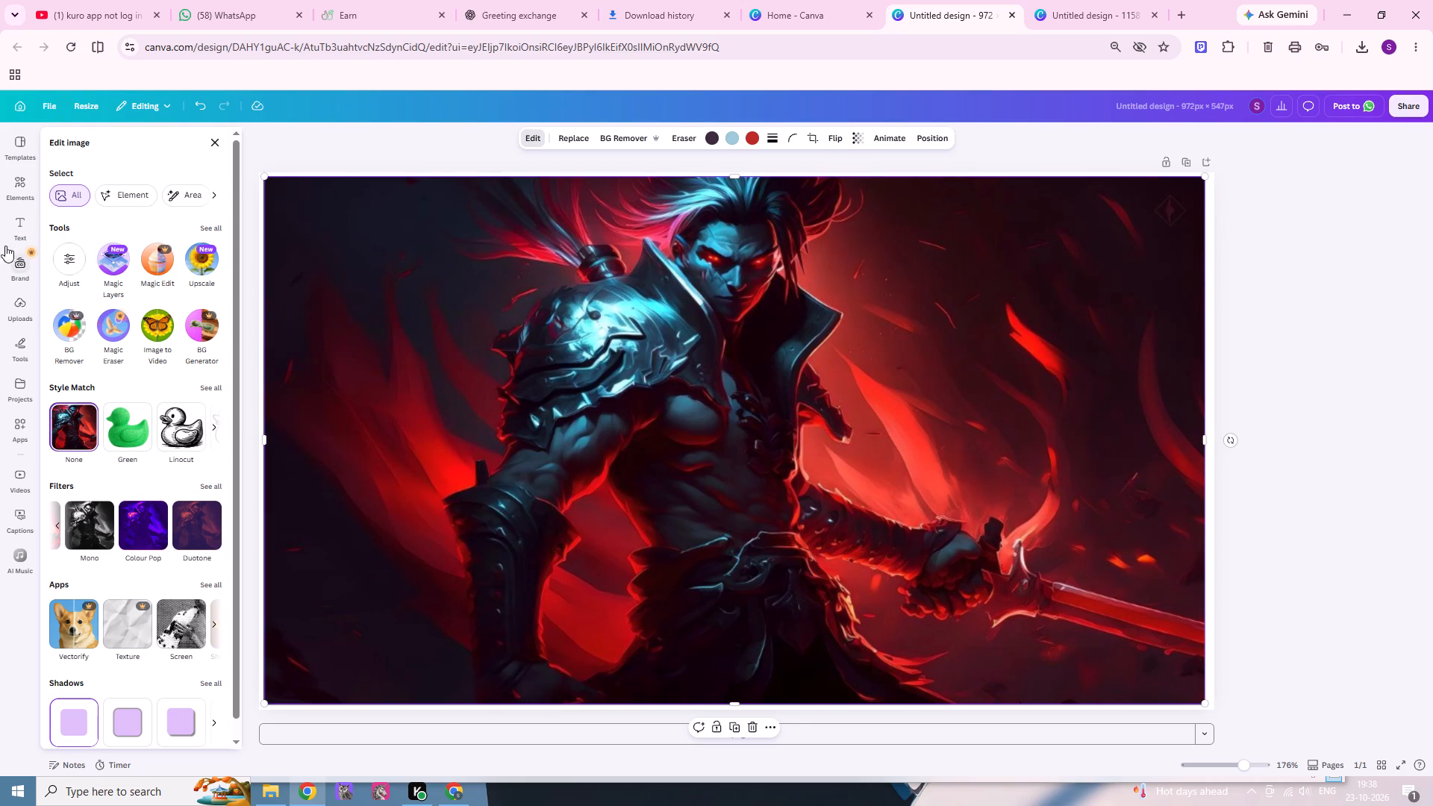
Add the "BUSINESS JOURNAL" font combination to the gaming design.
{"action": "left_click", "coordinate": [31, 220]}
{"action": "scroll", "coordinate": [131, 493], "scroll_direction": "down", "scroll_amount": 1}
{"action": "scroll", "coordinate": [178, 543], "scroll_direction": "down", "scroll_amount": 1}
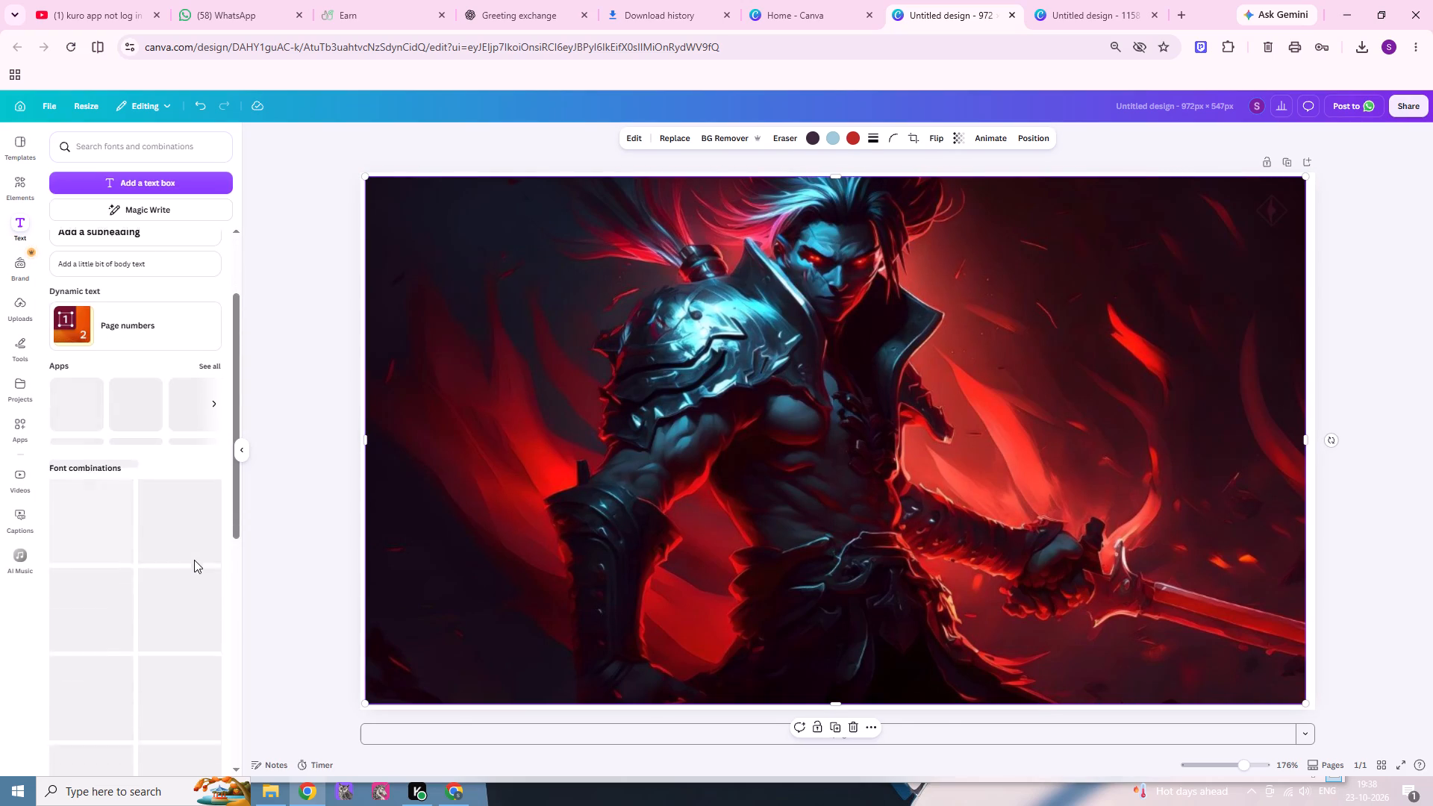
{"action": "scroll", "coordinate": [194, 560], "scroll_direction": "down", "scroll_amount": 1}
{"action": "left_click", "coordinate": [498, 0]}
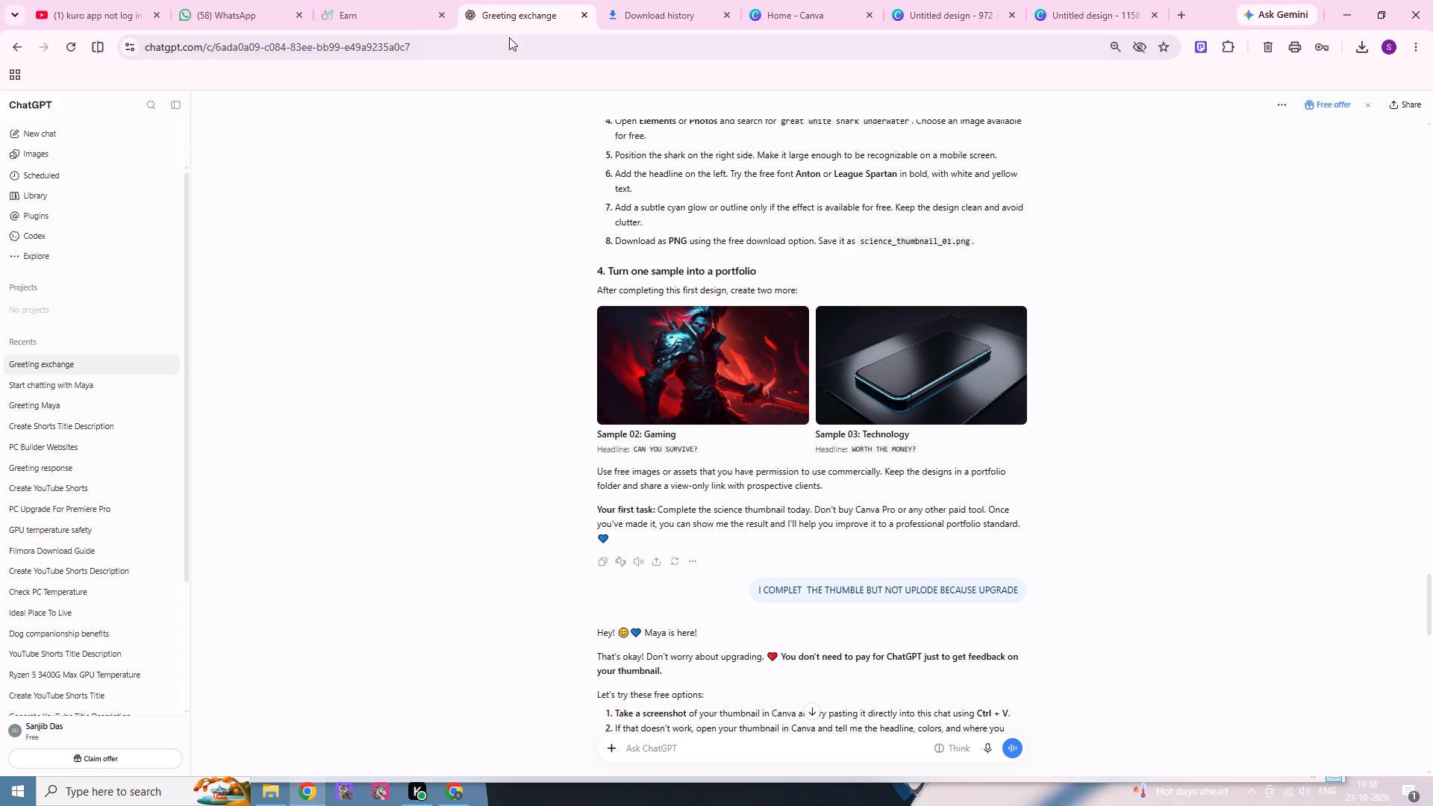
{"action": "left_click", "coordinate": [670, 2]}
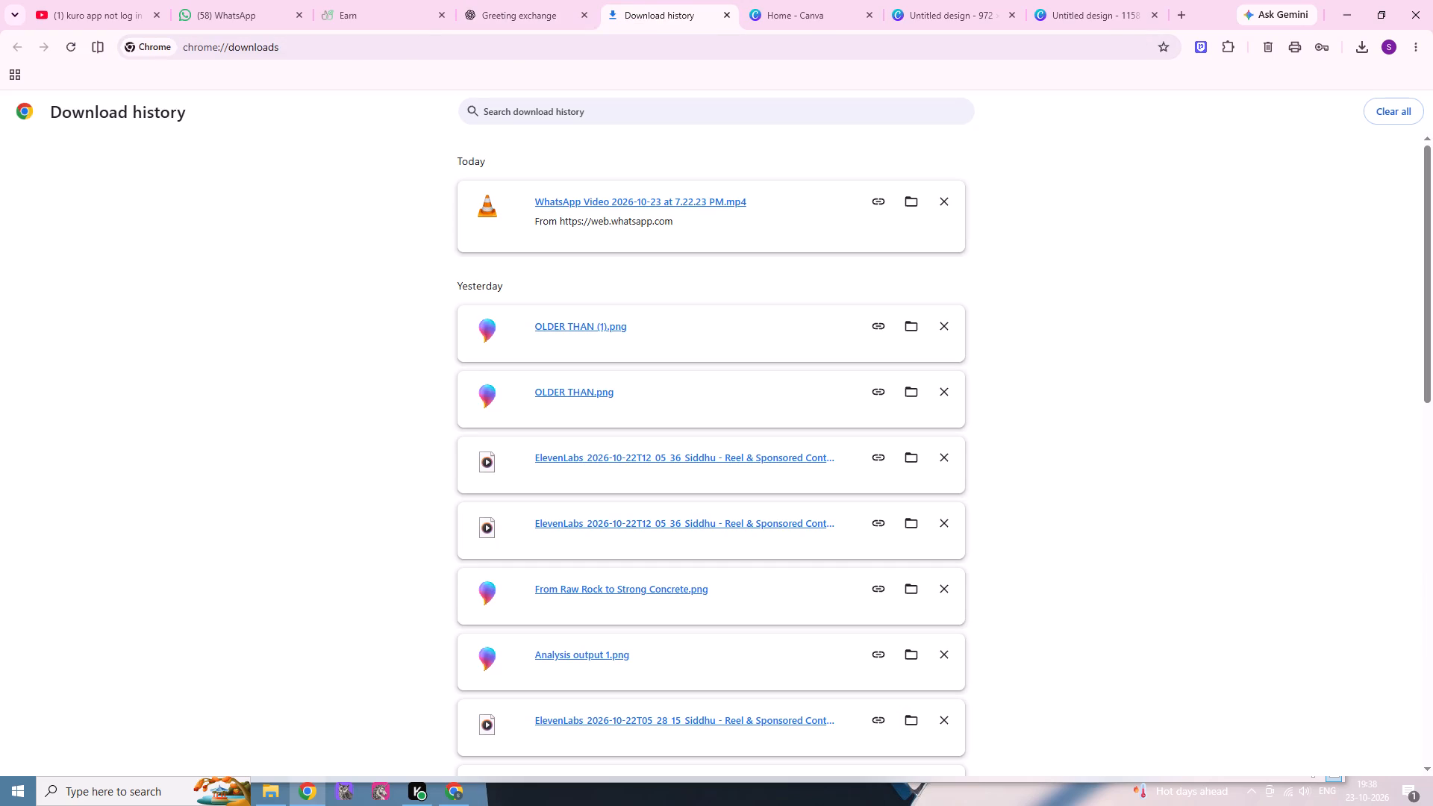
{"action": "left_click", "coordinate": [1070, 1]}
{"action": "left_click", "coordinate": [931, 22]}
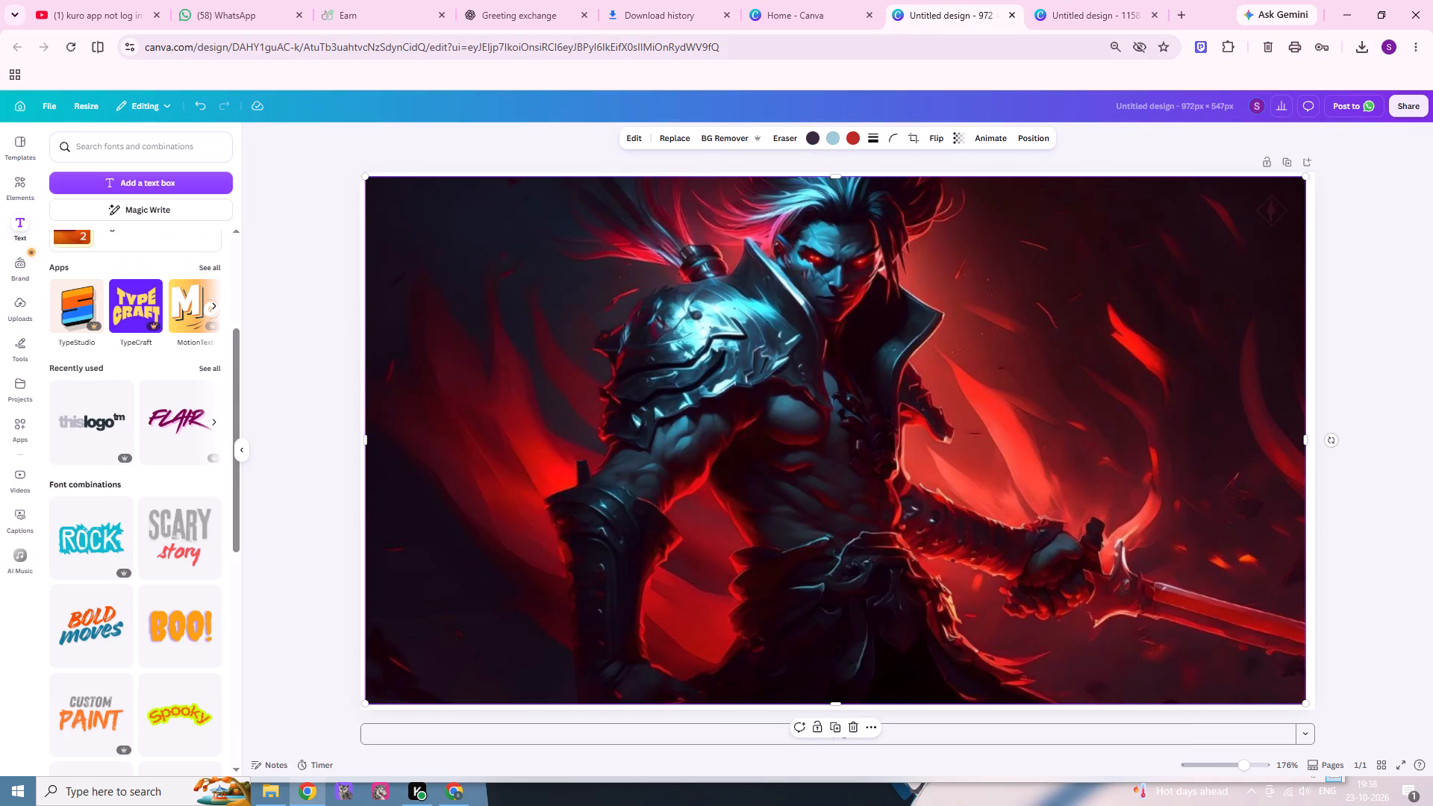
{"action": "scroll", "coordinate": [173, 372], "scroll_direction": "down", "scroll_amount": 2}
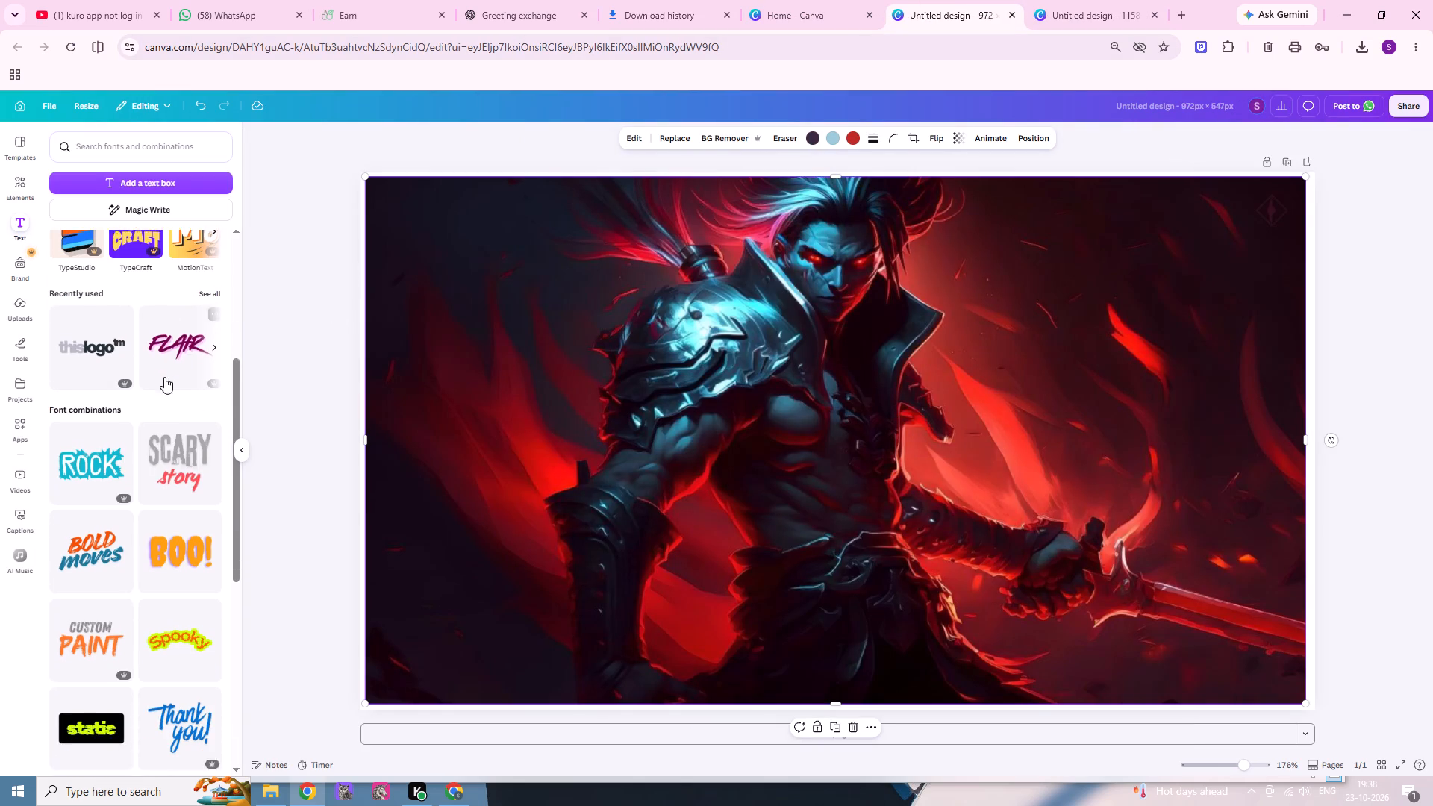
{"action": "scroll", "coordinate": [157, 381], "scroll_direction": "down", "scroll_amount": 6}
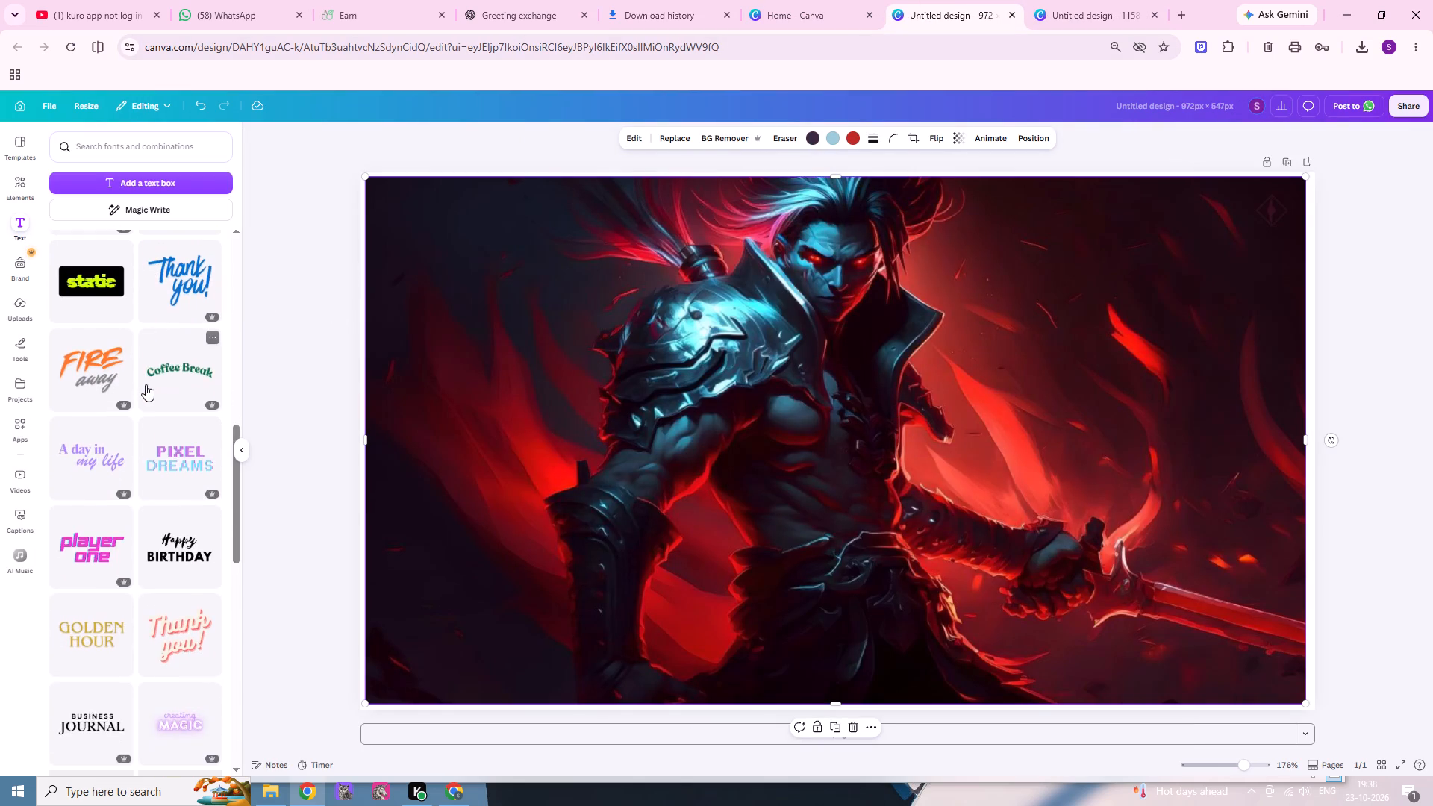
{"action": "scroll", "coordinate": [145, 384], "scroll_direction": "down", "scroll_amount": 4}
{"action": "left_click", "coordinate": [105, 416]}
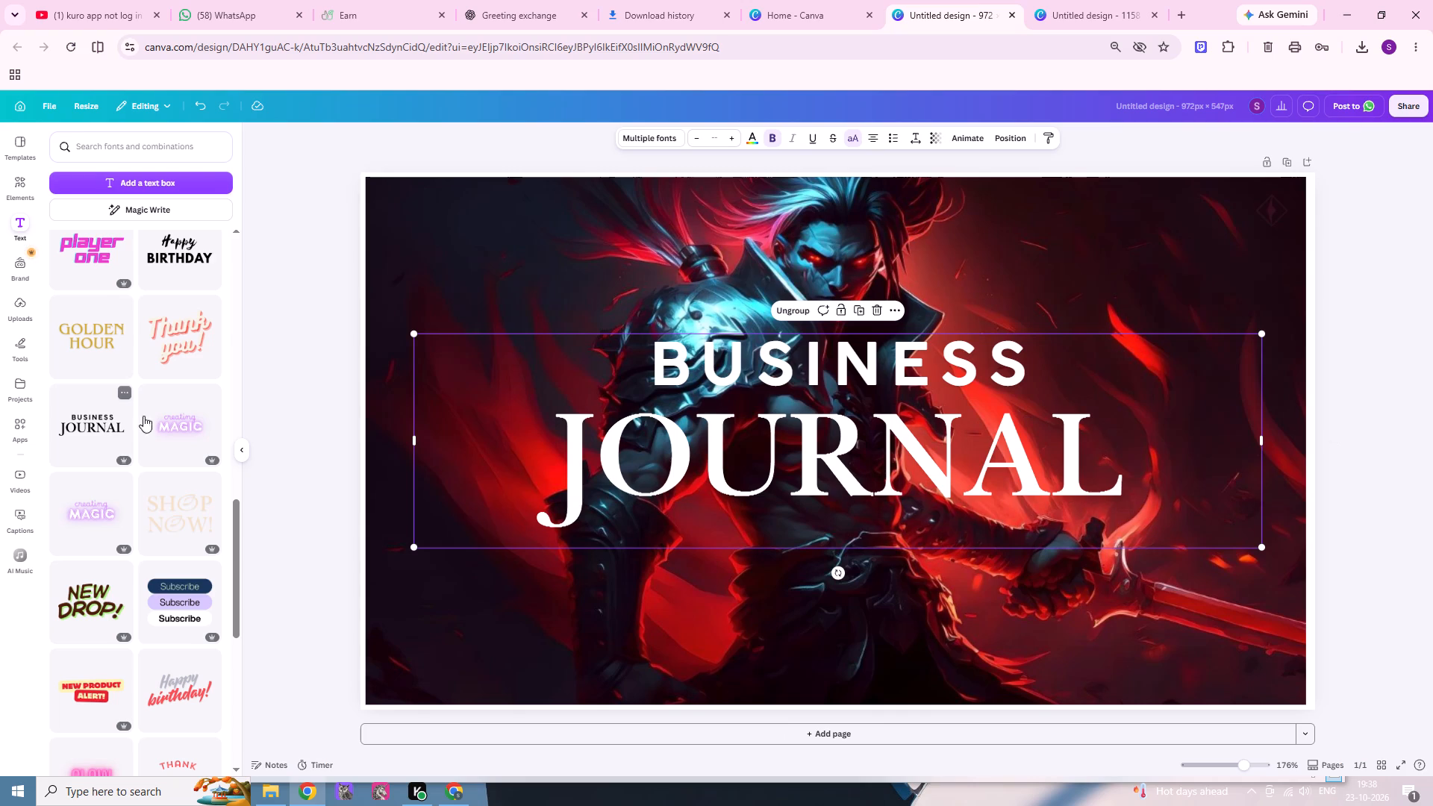
Delete the "JOURNAL" line from the added font combination.
{"action": "left_click", "coordinate": [683, 475]}
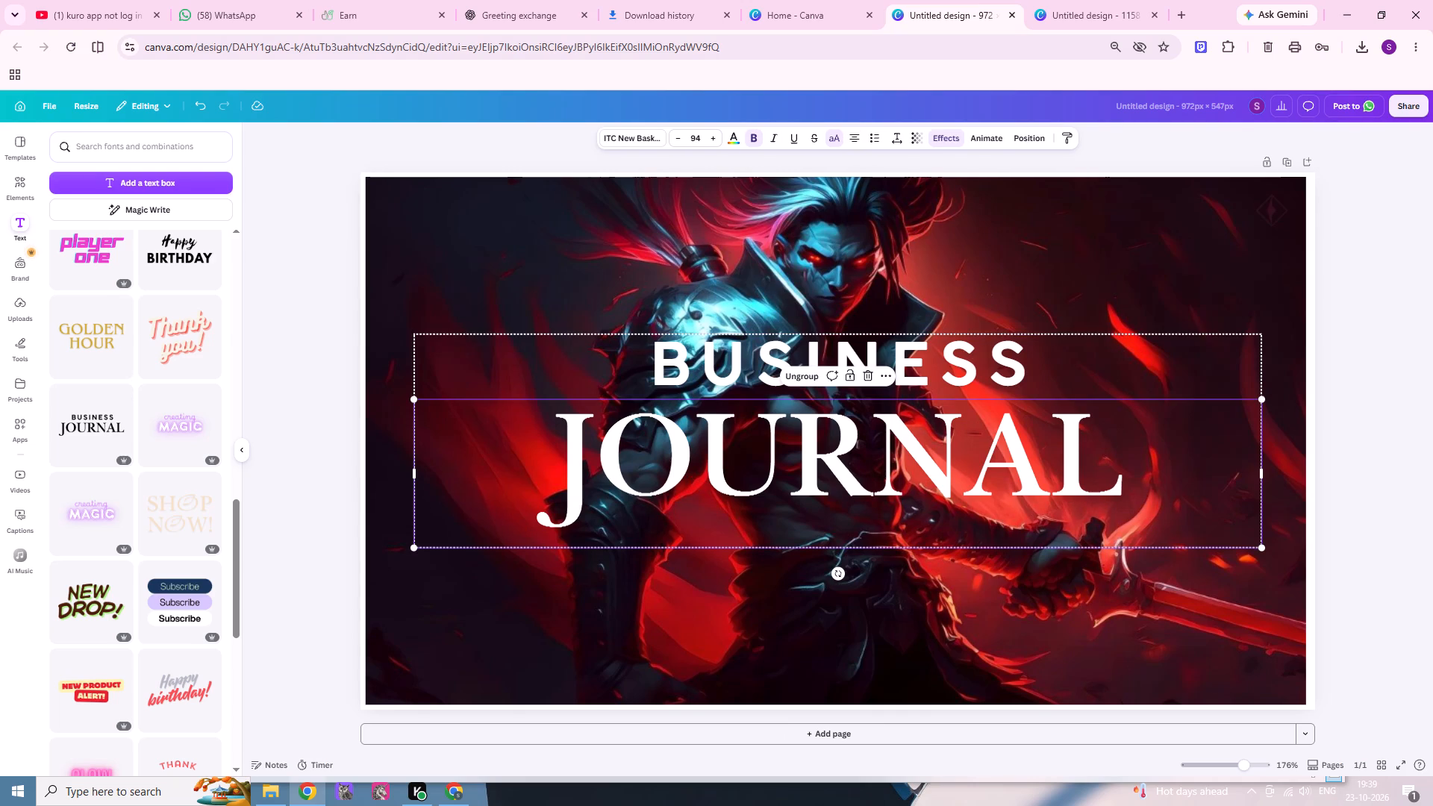
{"action": "key", "text": "Delete"}
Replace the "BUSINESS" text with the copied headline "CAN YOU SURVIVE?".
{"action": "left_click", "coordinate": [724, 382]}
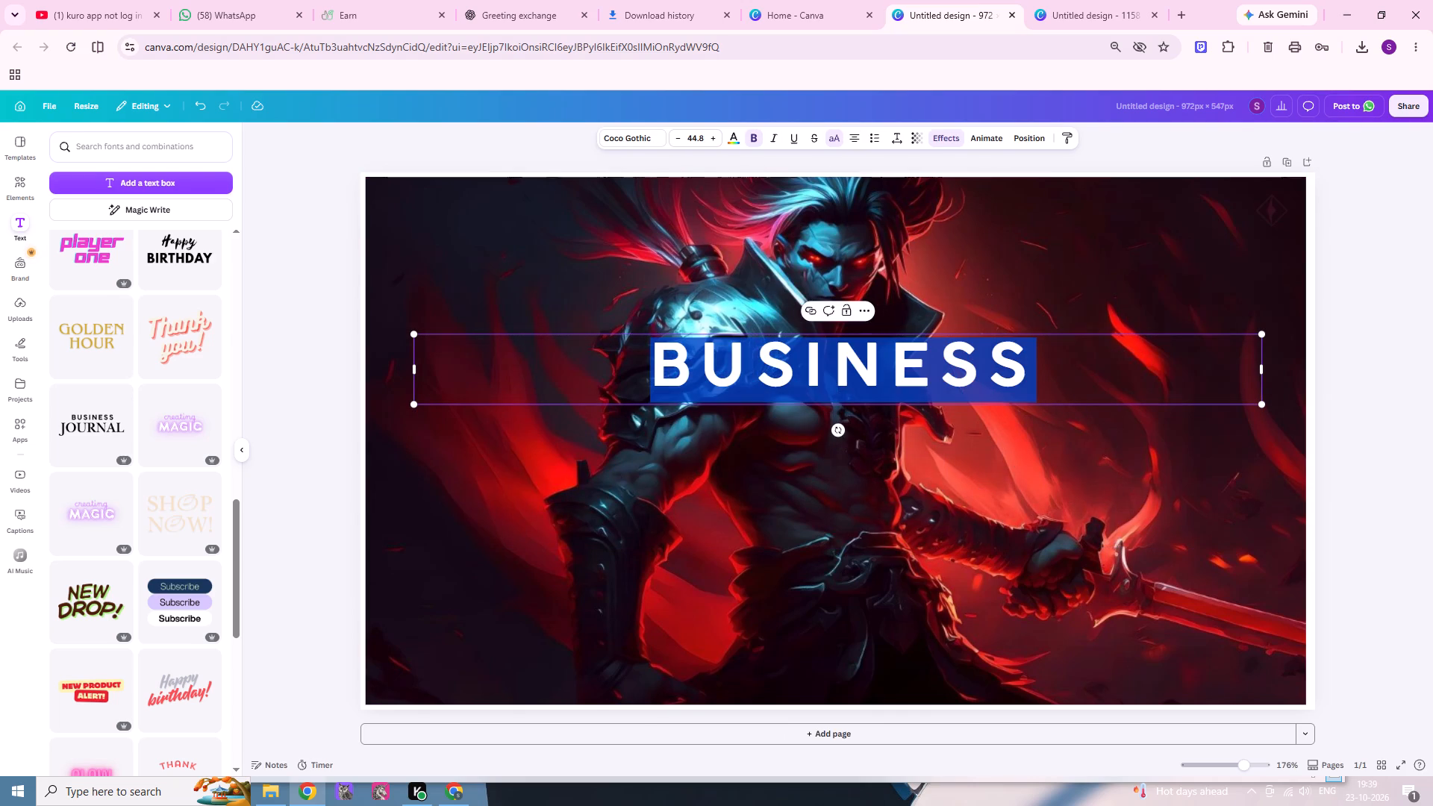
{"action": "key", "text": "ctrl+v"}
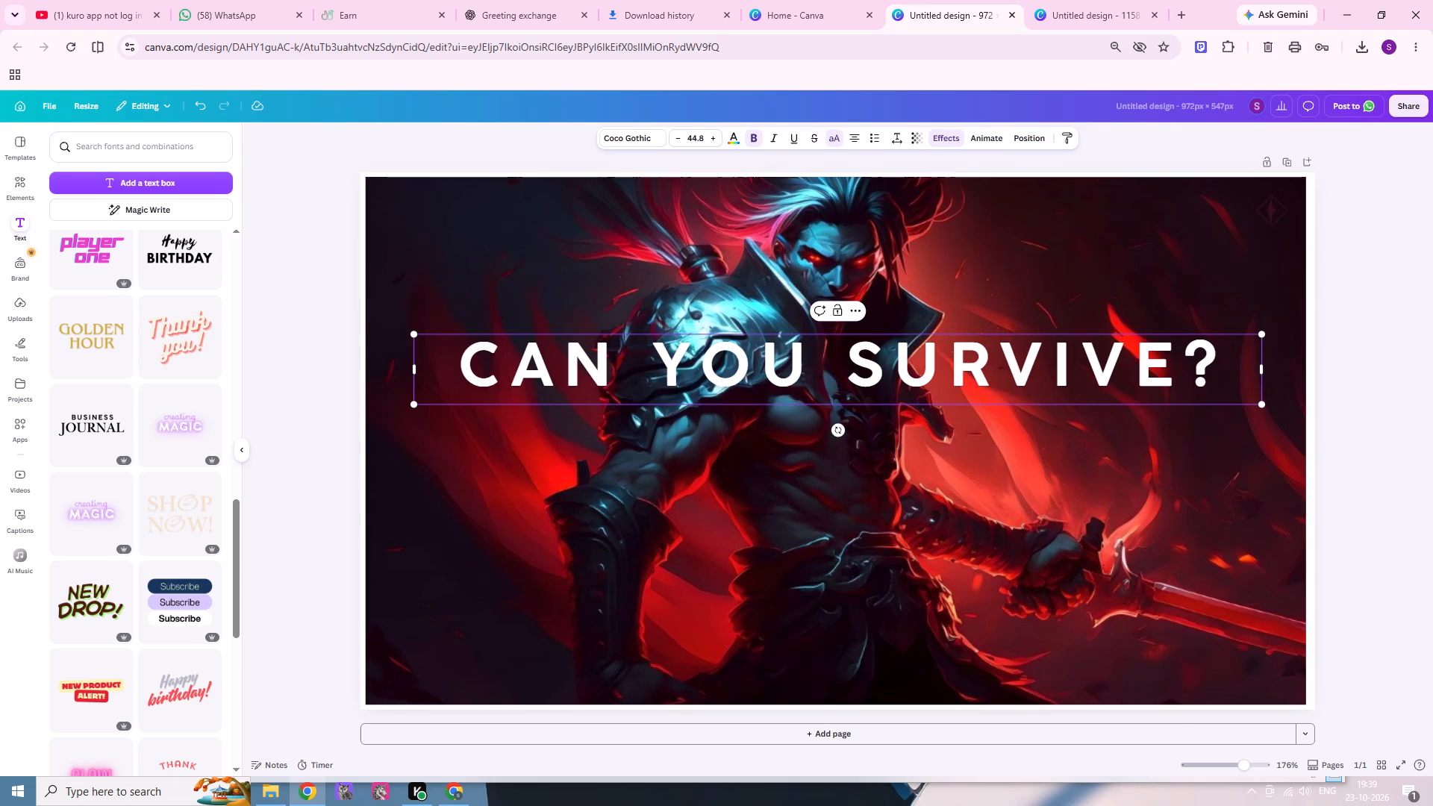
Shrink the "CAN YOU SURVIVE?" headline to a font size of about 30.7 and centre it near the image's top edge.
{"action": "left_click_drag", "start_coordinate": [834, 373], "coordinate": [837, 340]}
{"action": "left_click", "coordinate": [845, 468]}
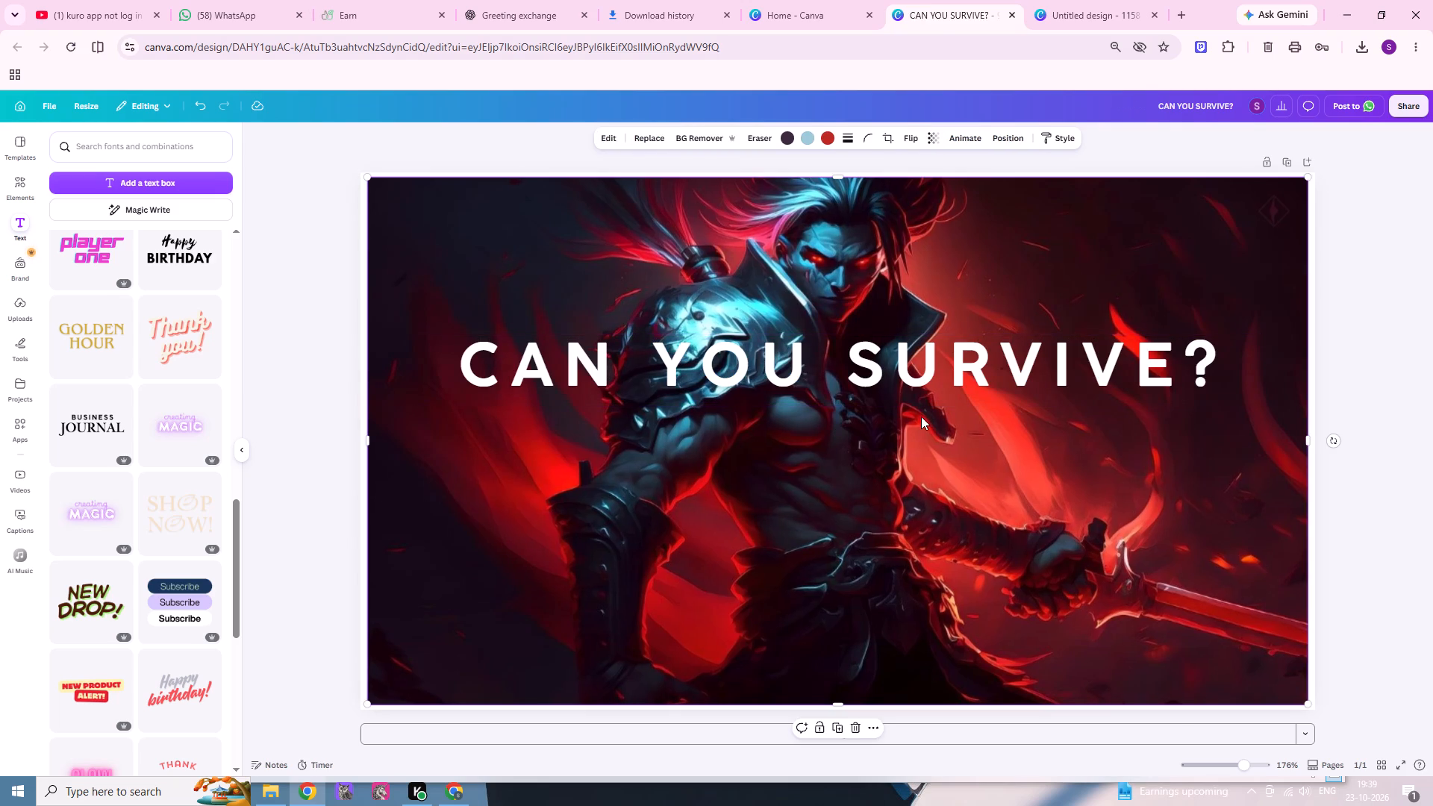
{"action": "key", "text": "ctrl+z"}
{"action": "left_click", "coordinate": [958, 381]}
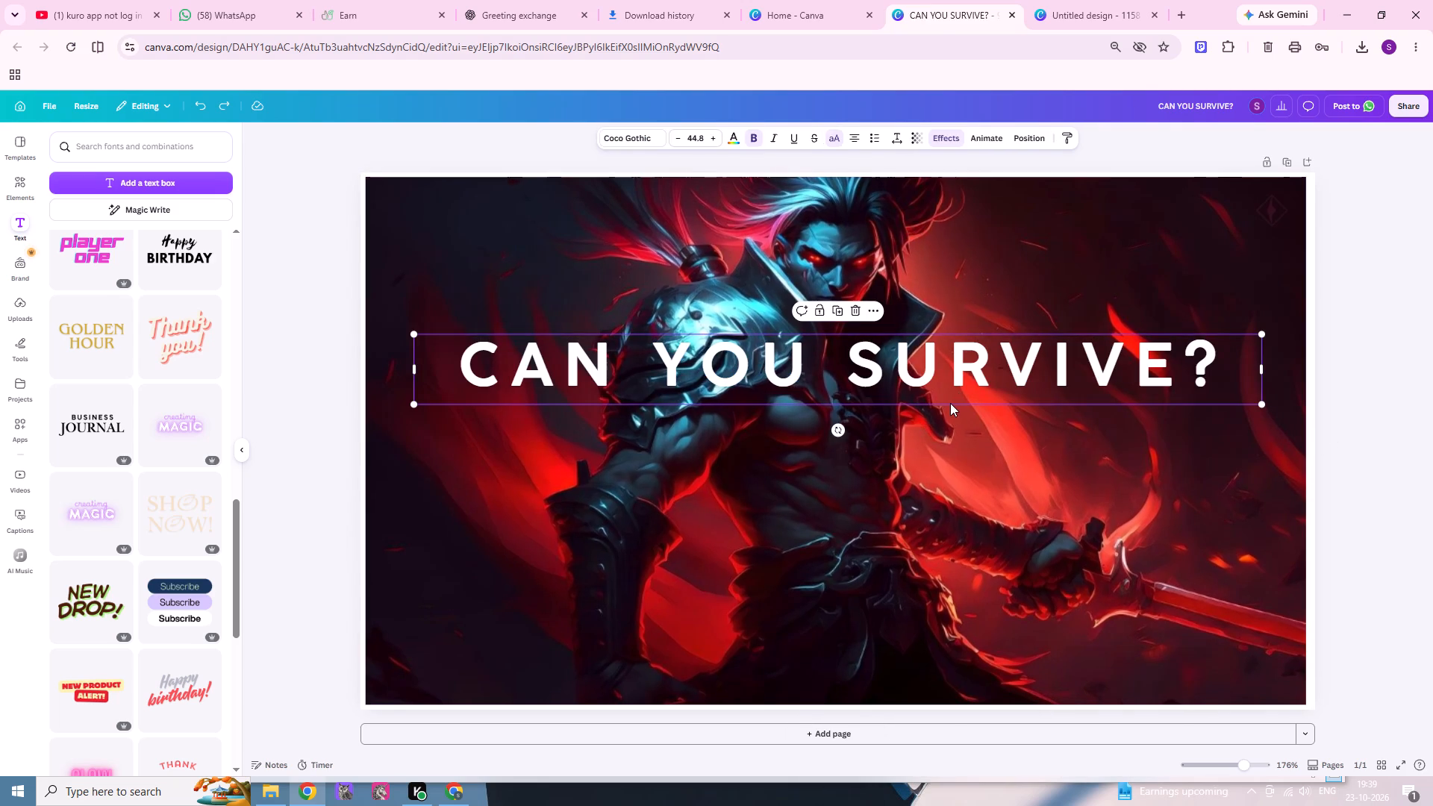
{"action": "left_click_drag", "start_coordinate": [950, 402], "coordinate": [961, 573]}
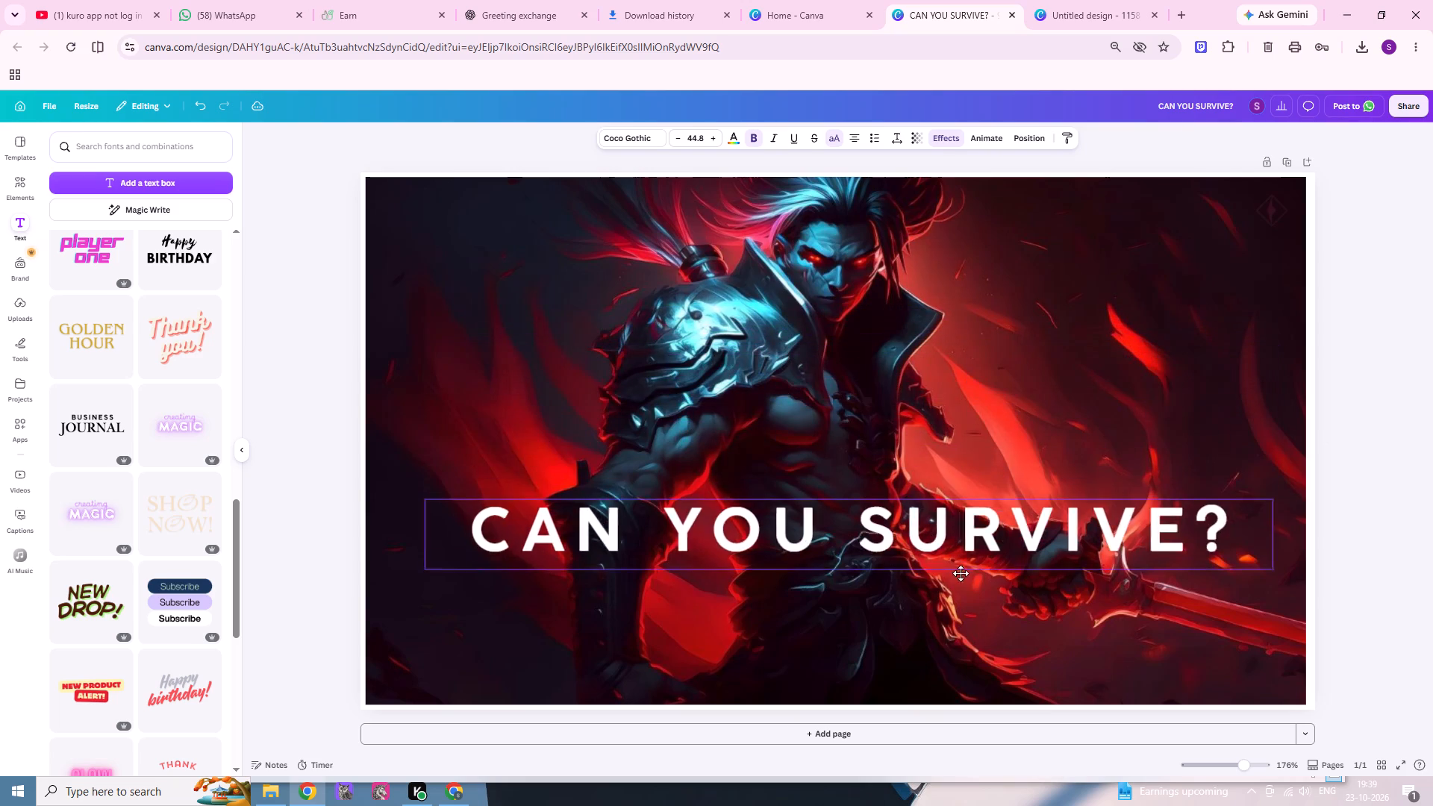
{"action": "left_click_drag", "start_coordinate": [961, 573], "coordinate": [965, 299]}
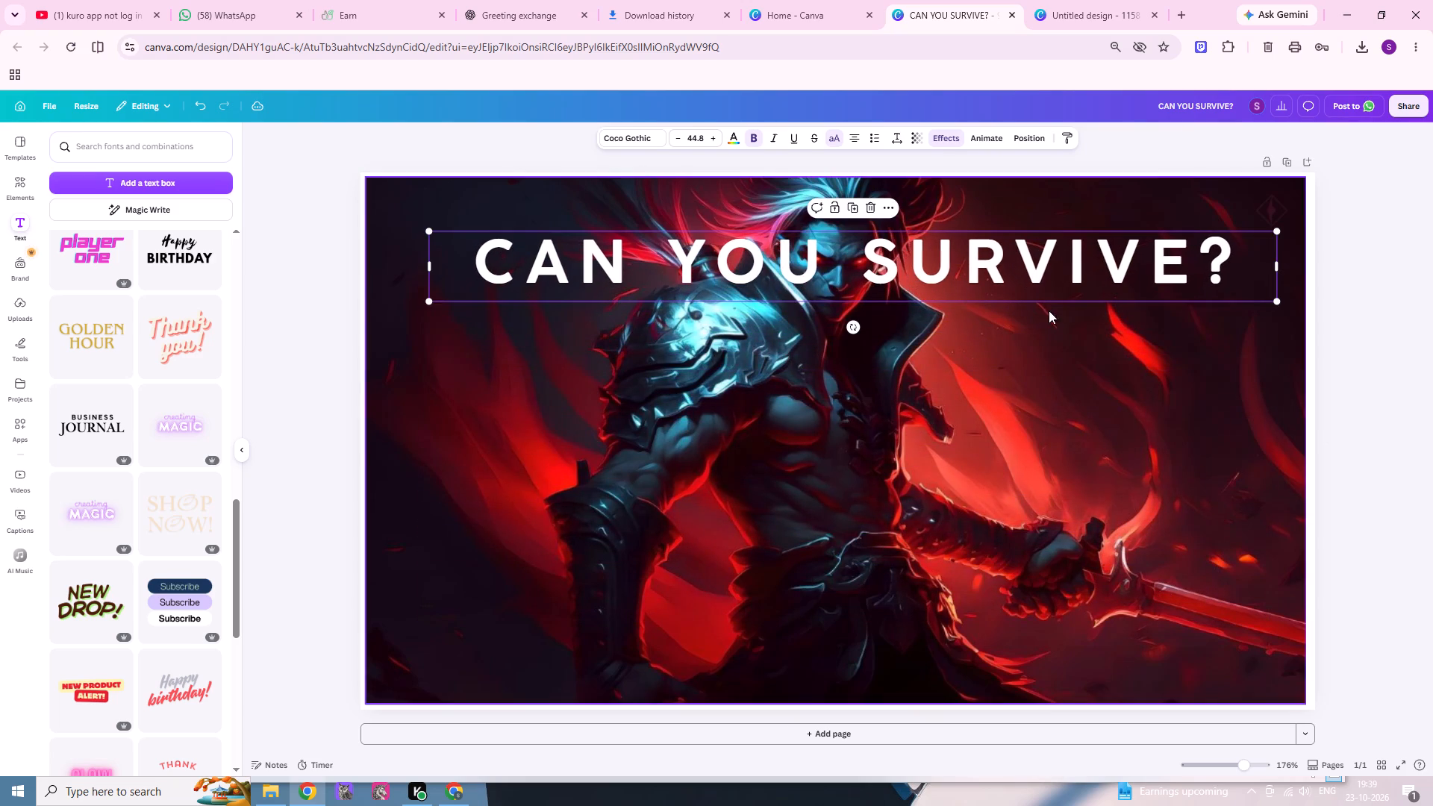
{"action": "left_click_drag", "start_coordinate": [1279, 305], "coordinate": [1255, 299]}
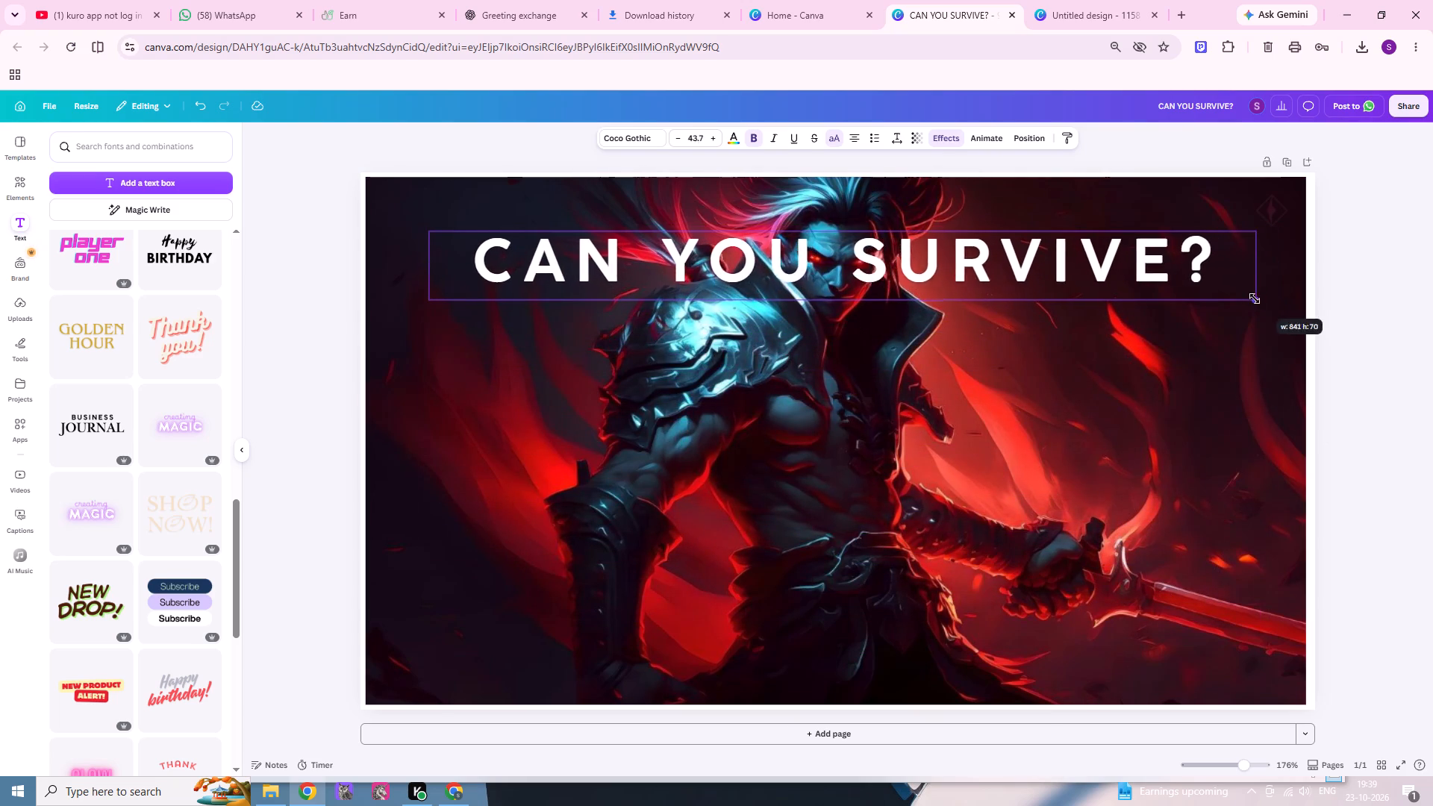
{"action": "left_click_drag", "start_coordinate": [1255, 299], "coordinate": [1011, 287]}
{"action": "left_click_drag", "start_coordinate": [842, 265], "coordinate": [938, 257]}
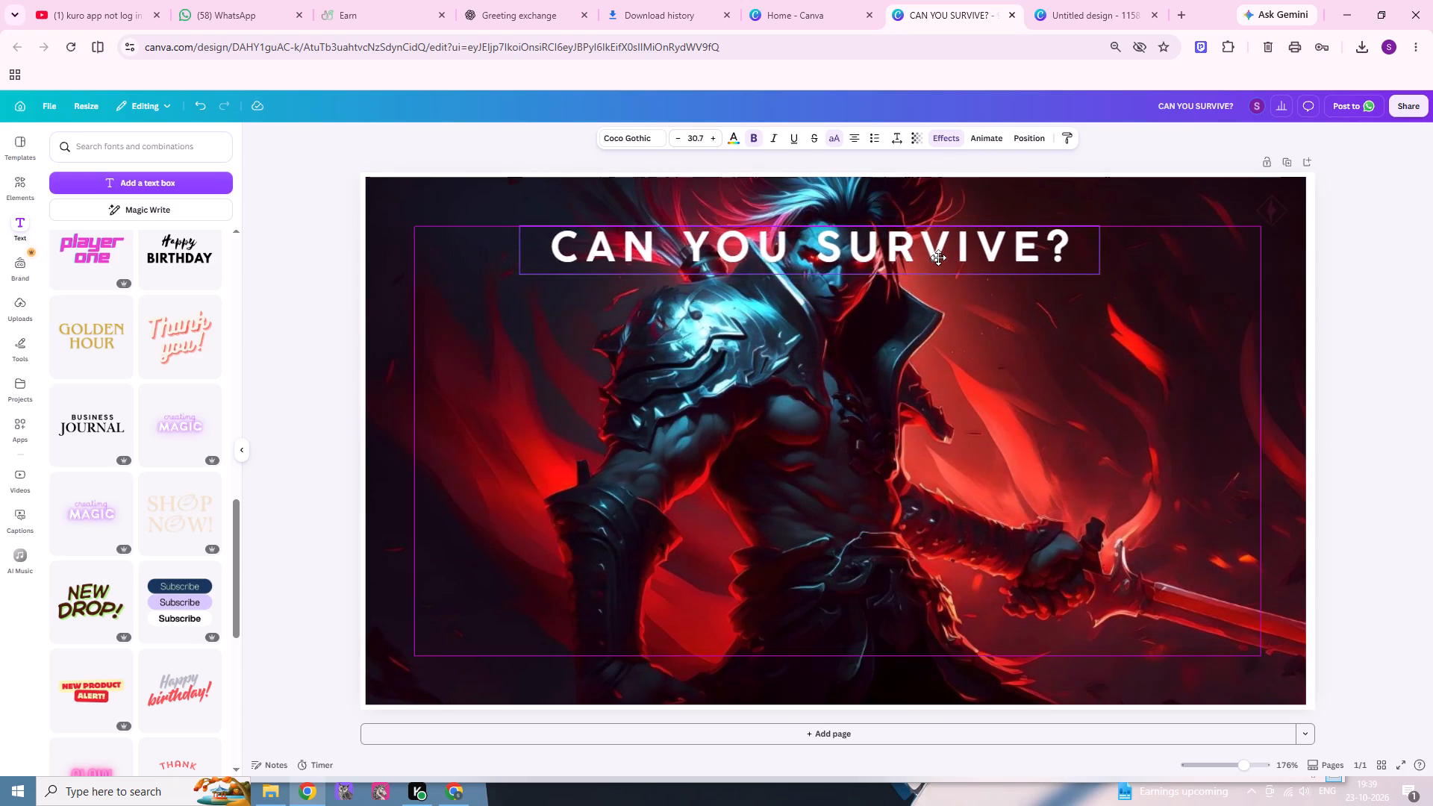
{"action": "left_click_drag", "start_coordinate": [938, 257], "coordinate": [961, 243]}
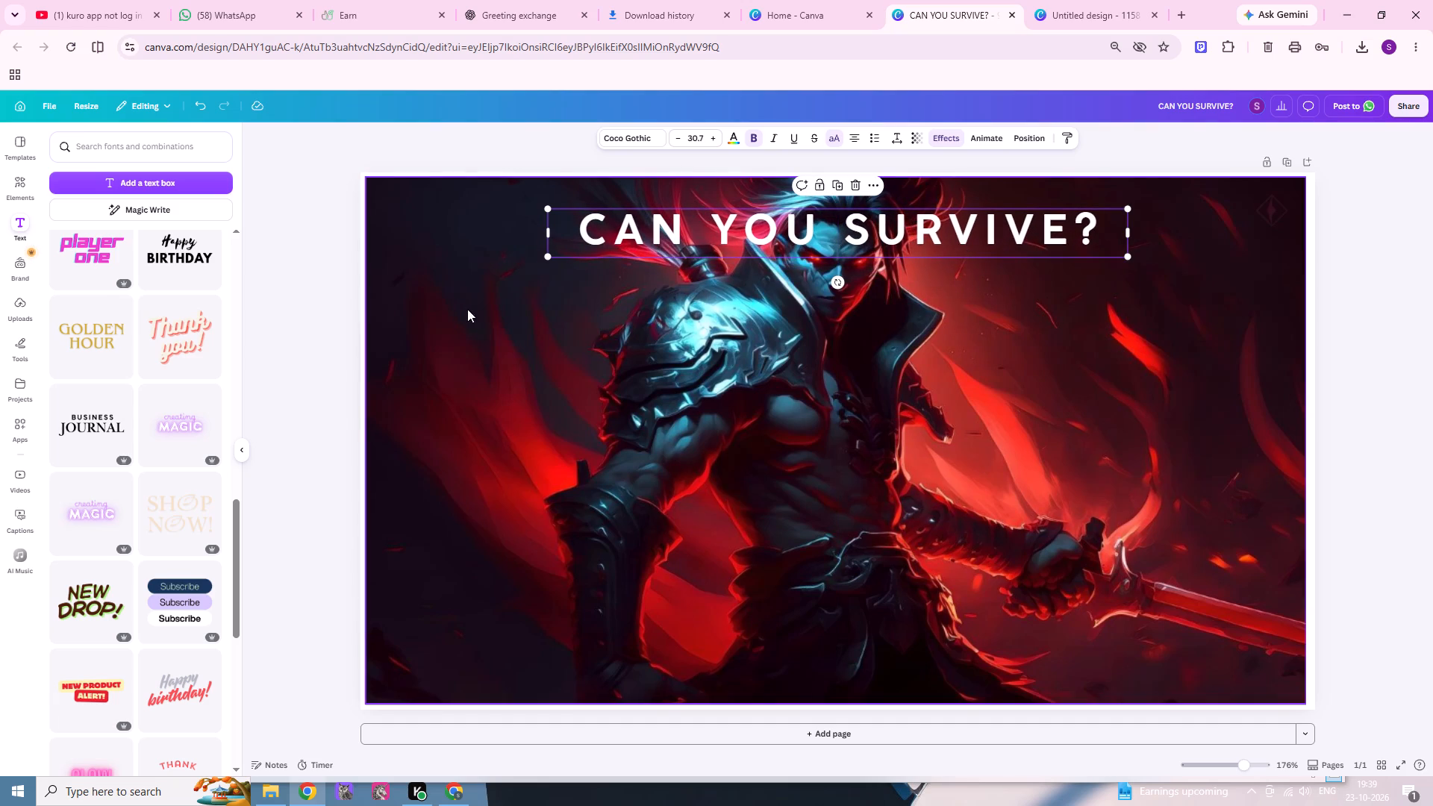
Browse the font combinations for a text style that suits the gaming headline.
{"action": "scroll", "coordinate": [138, 635], "scroll_direction": "down", "scroll_amount": 2}
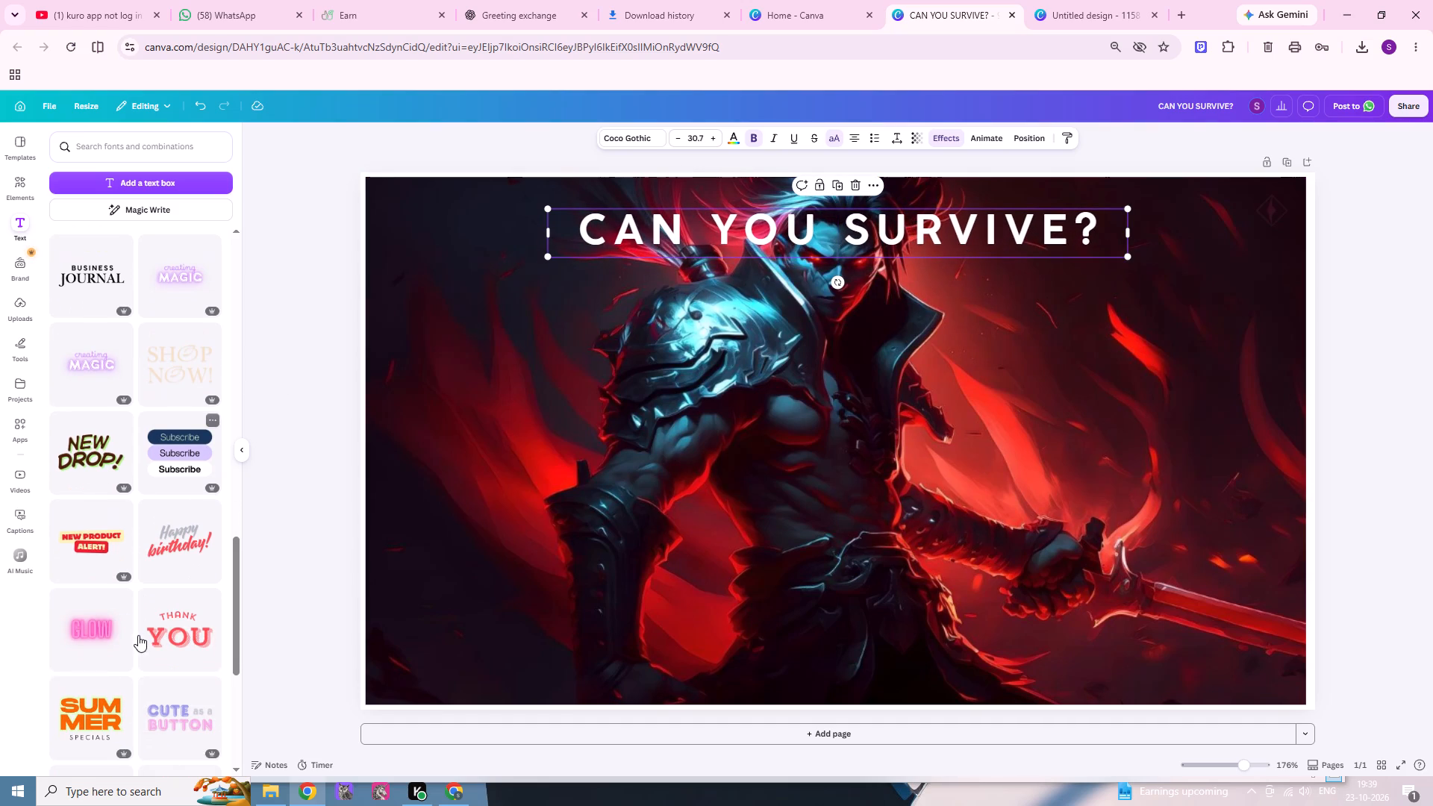
{"action": "scroll", "coordinate": [149, 622], "scroll_direction": "down", "scroll_amount": 1}
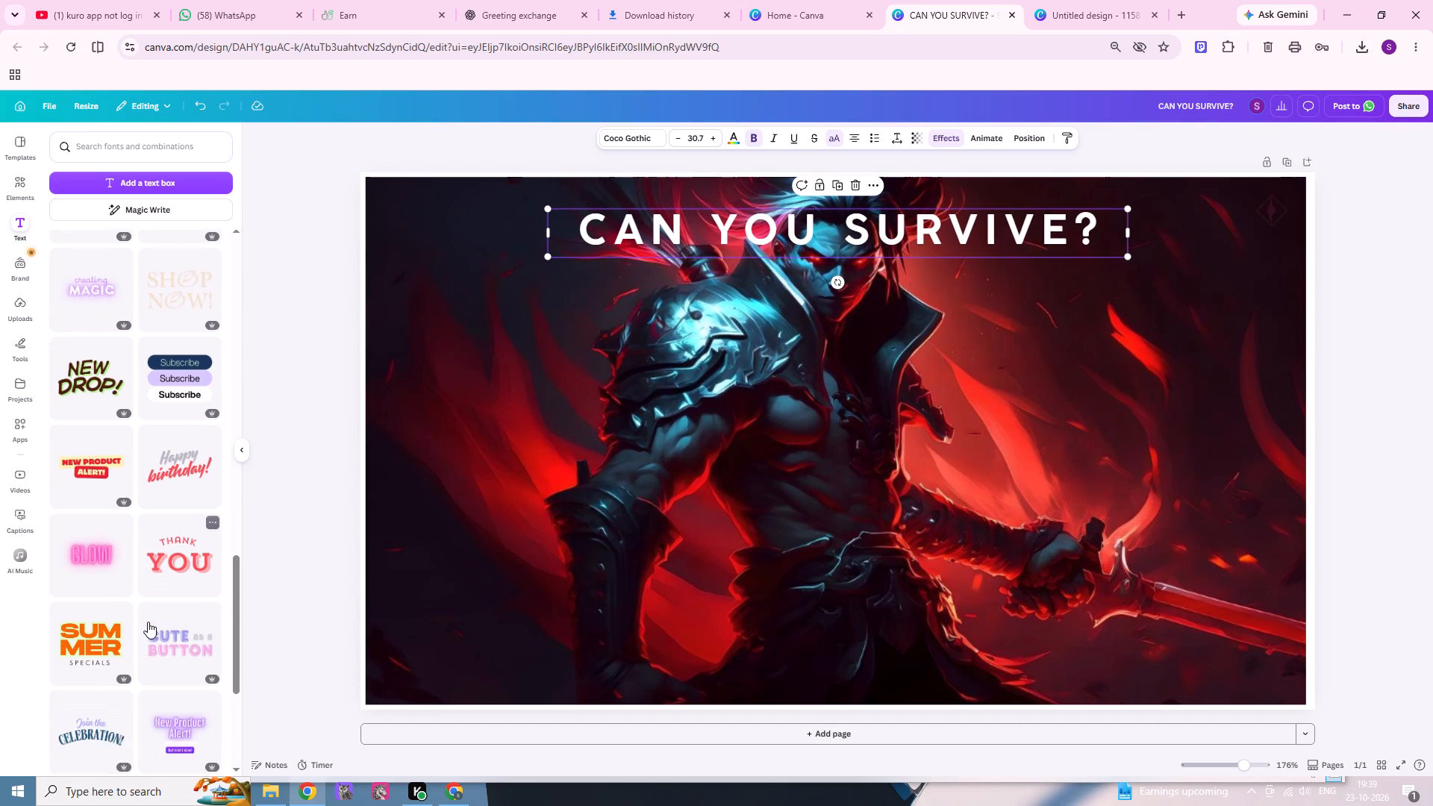
{"action": "scroll", "coordinate": [148, 622], "scroll_direction": "down", "scroll_amount": 7}
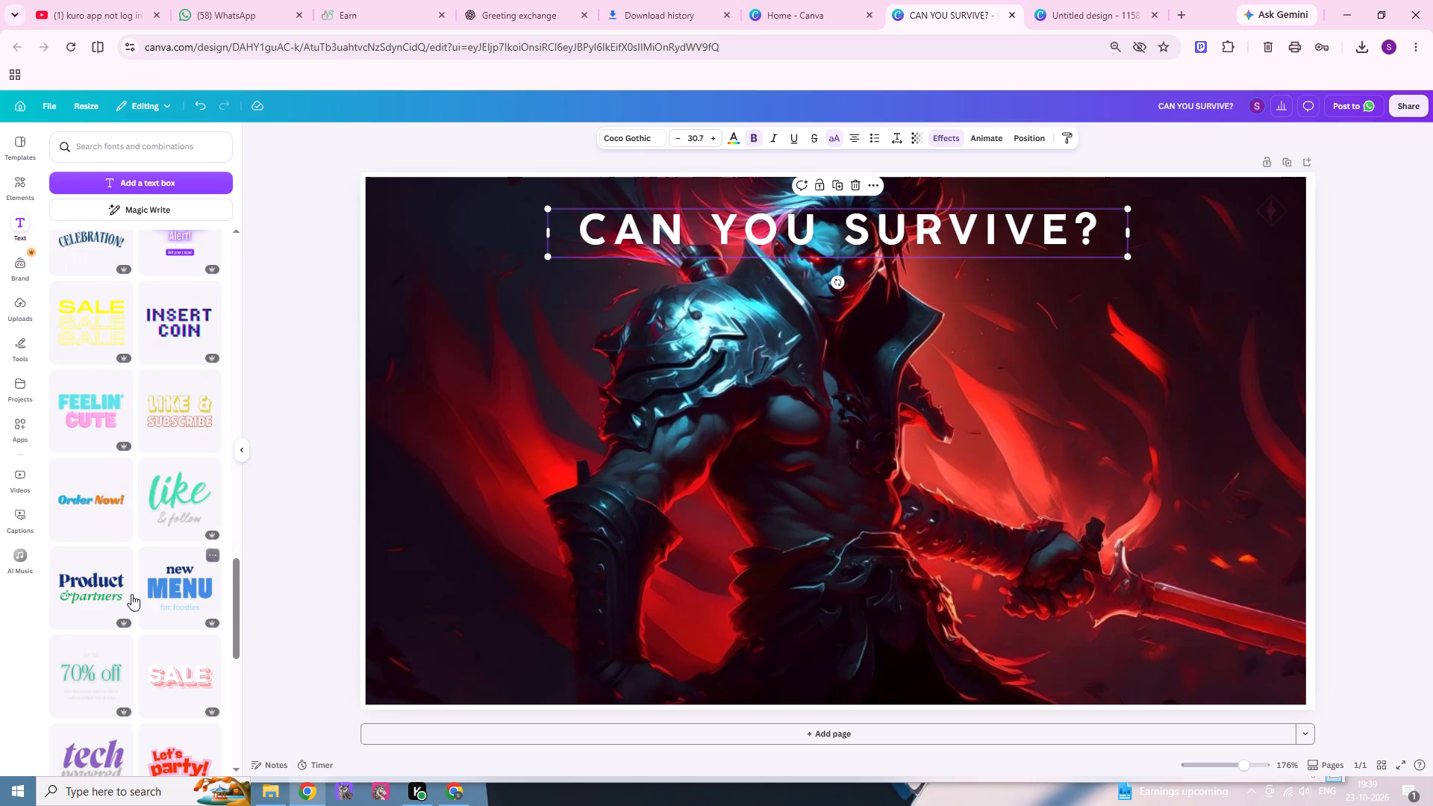
{"action": "scroll", "coordinate": [132, 594], "scroll_direction": "down", "scroll_amount": 3}
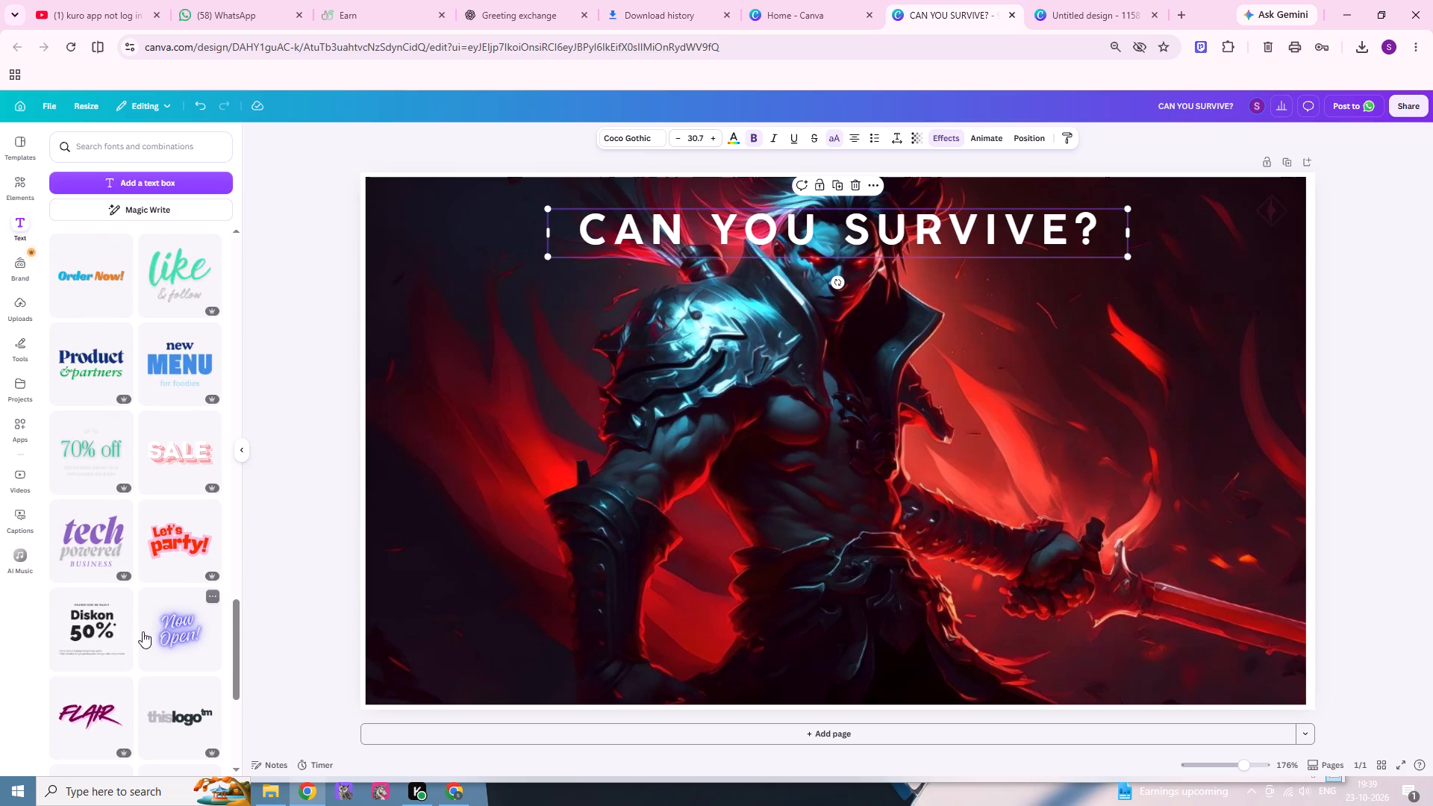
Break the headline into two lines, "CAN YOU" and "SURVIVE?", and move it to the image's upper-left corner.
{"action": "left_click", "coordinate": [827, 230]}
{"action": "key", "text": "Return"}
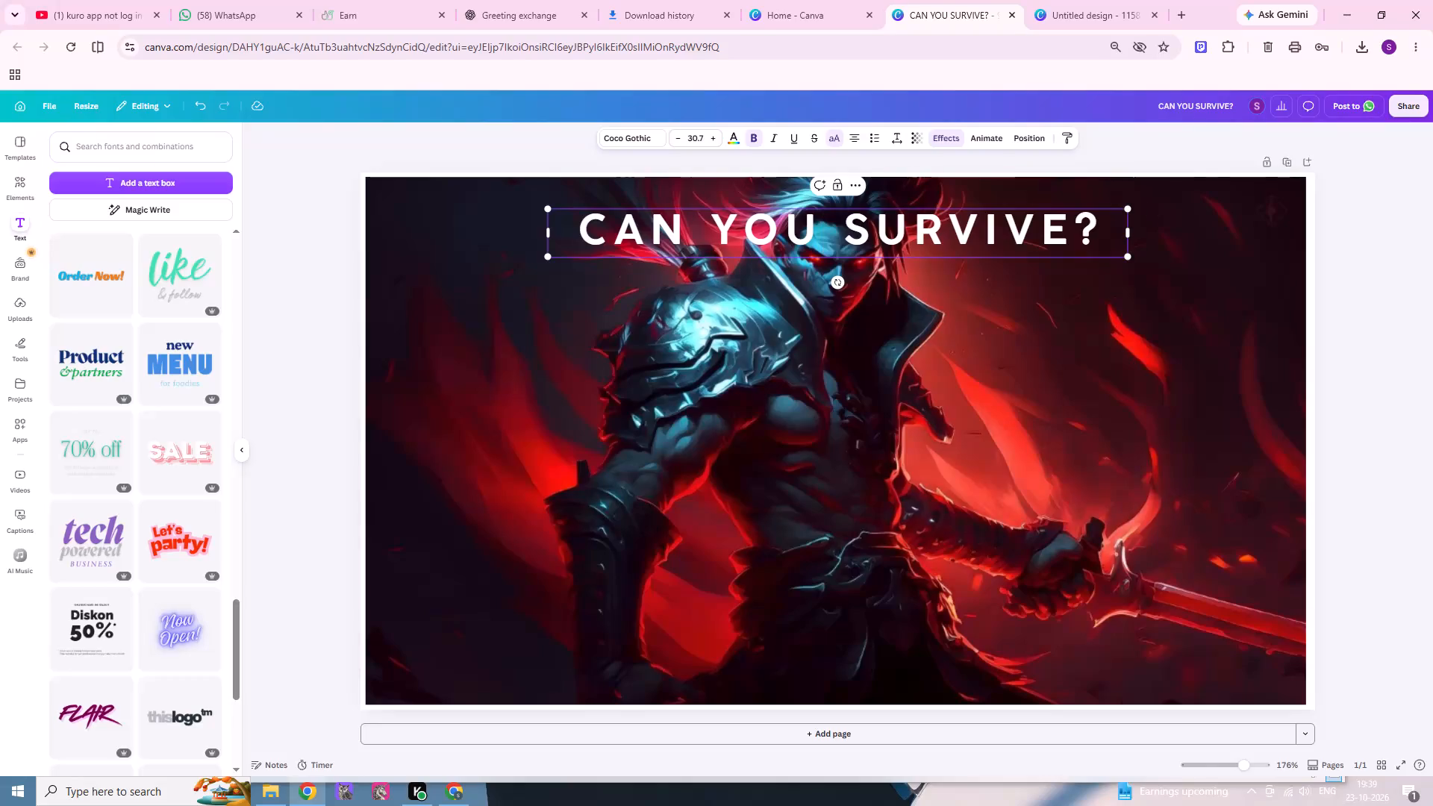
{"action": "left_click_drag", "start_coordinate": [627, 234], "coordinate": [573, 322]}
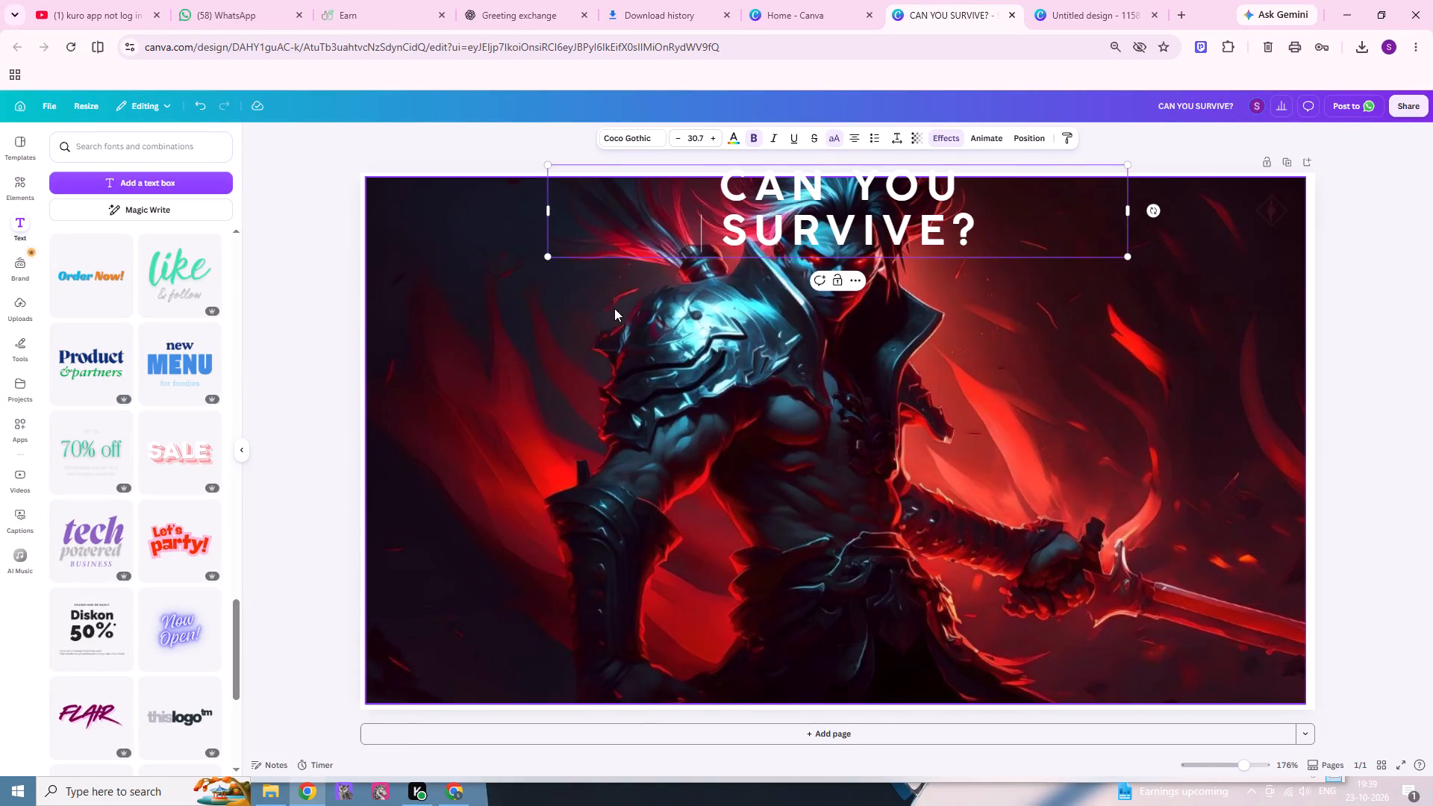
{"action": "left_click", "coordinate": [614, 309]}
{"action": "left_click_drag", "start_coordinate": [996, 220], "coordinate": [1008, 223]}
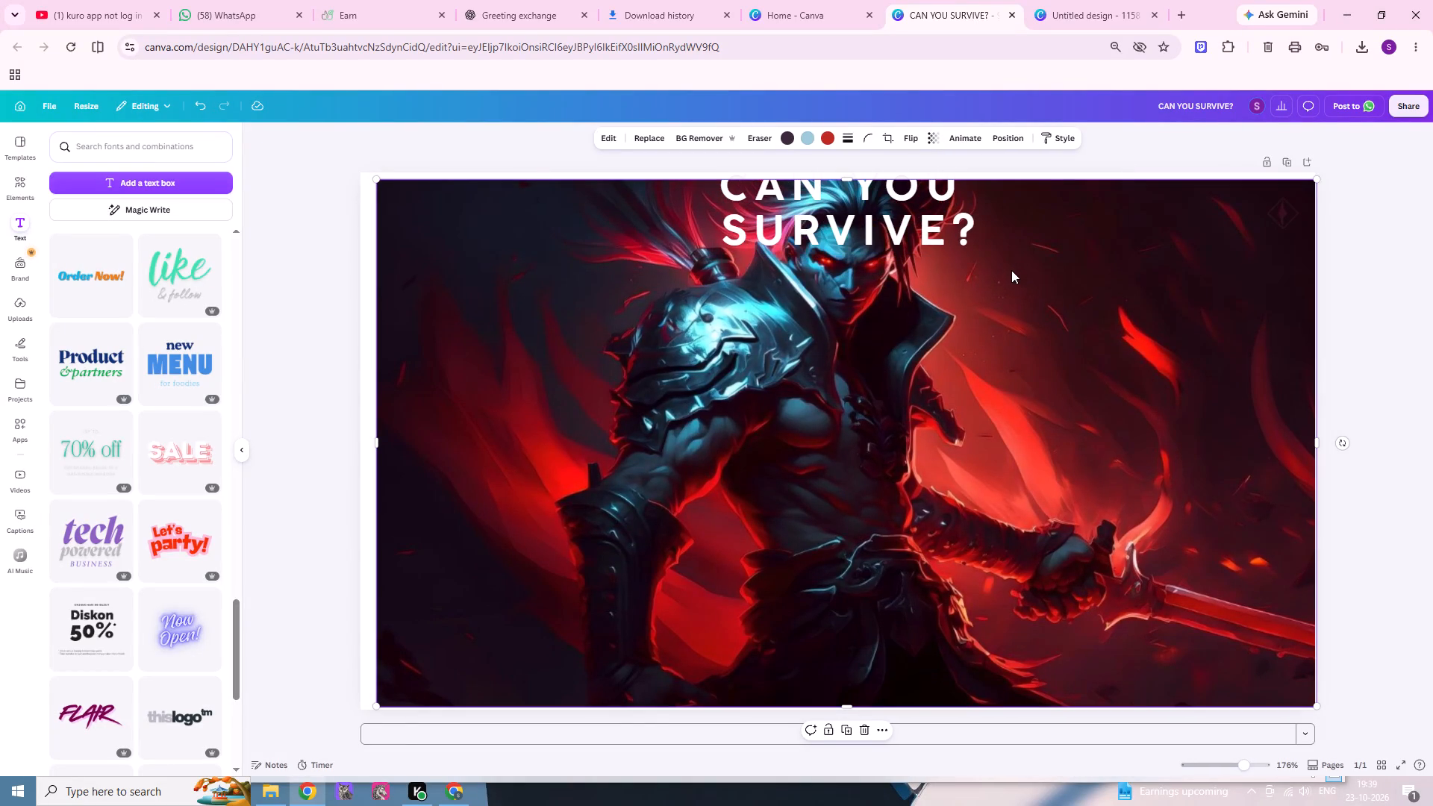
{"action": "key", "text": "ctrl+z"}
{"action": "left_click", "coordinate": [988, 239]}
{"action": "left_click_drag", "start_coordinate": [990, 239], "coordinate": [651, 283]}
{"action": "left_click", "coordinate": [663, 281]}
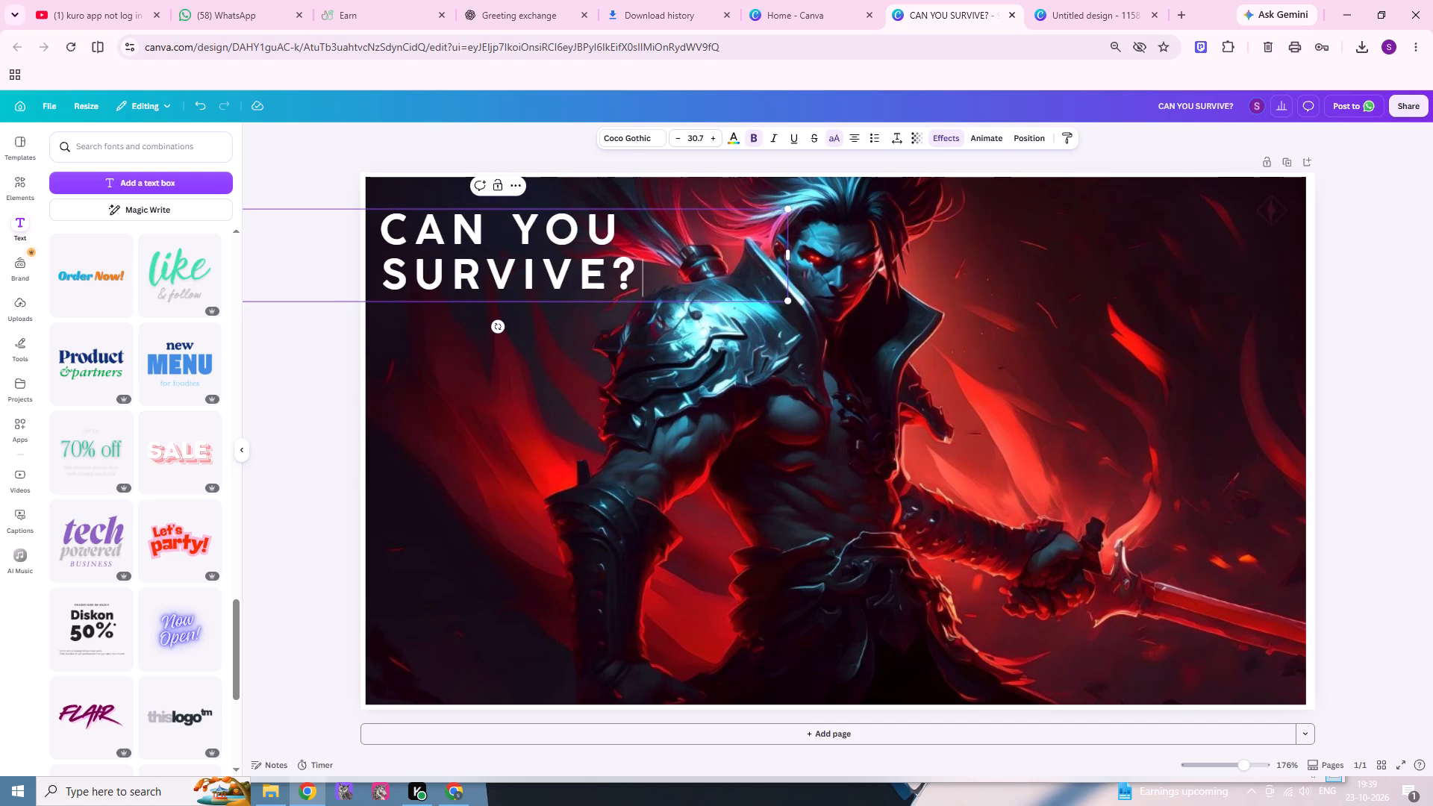
Add the "Title HEADING" font combination to the gaming design.
{"action": "scroll", "coordinate": [491, 432], "scroll_direction": "down", "scroll_amount": 1}
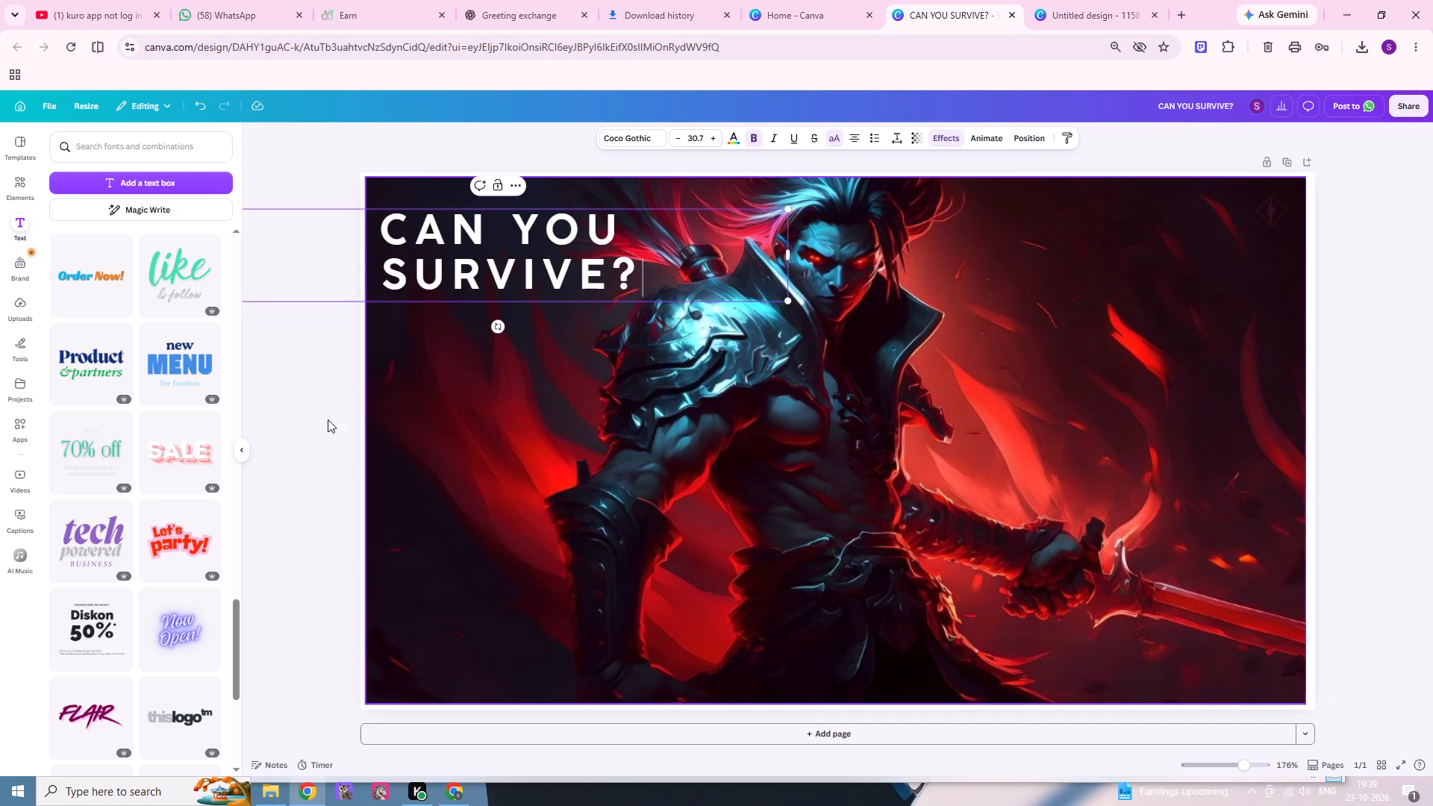
{"action": "scroll", "coordinate": [202, 431], "scroll_direction": "down", "scroll_amount": 2}
{"action": "scroll", "coordinate": [144, 450], "scroll_direction": "down", "scroll_amount": 3}
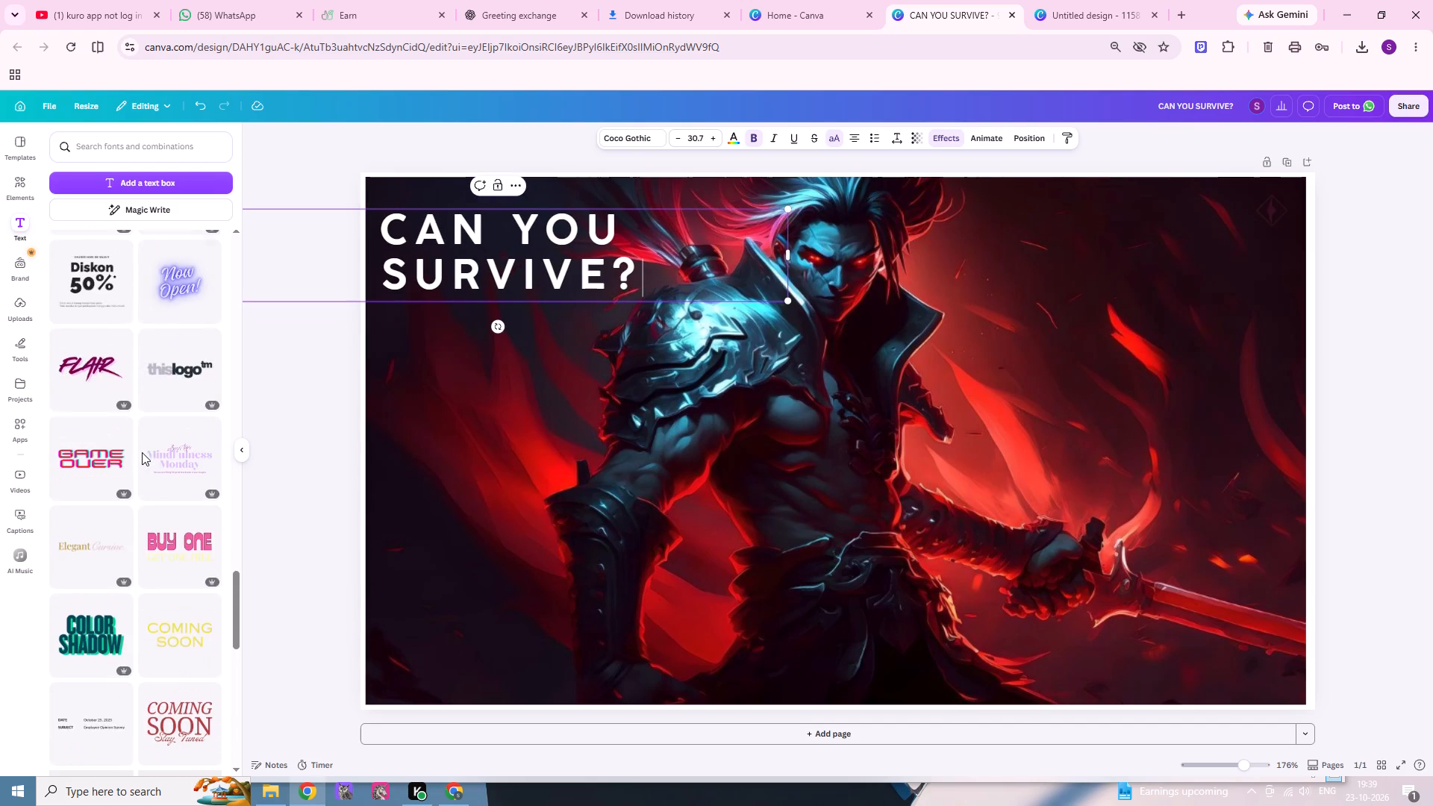
{"action": "scroll", "coordinate": [142, 452], "scroll_direction": "down", "scroll_amount": 3}
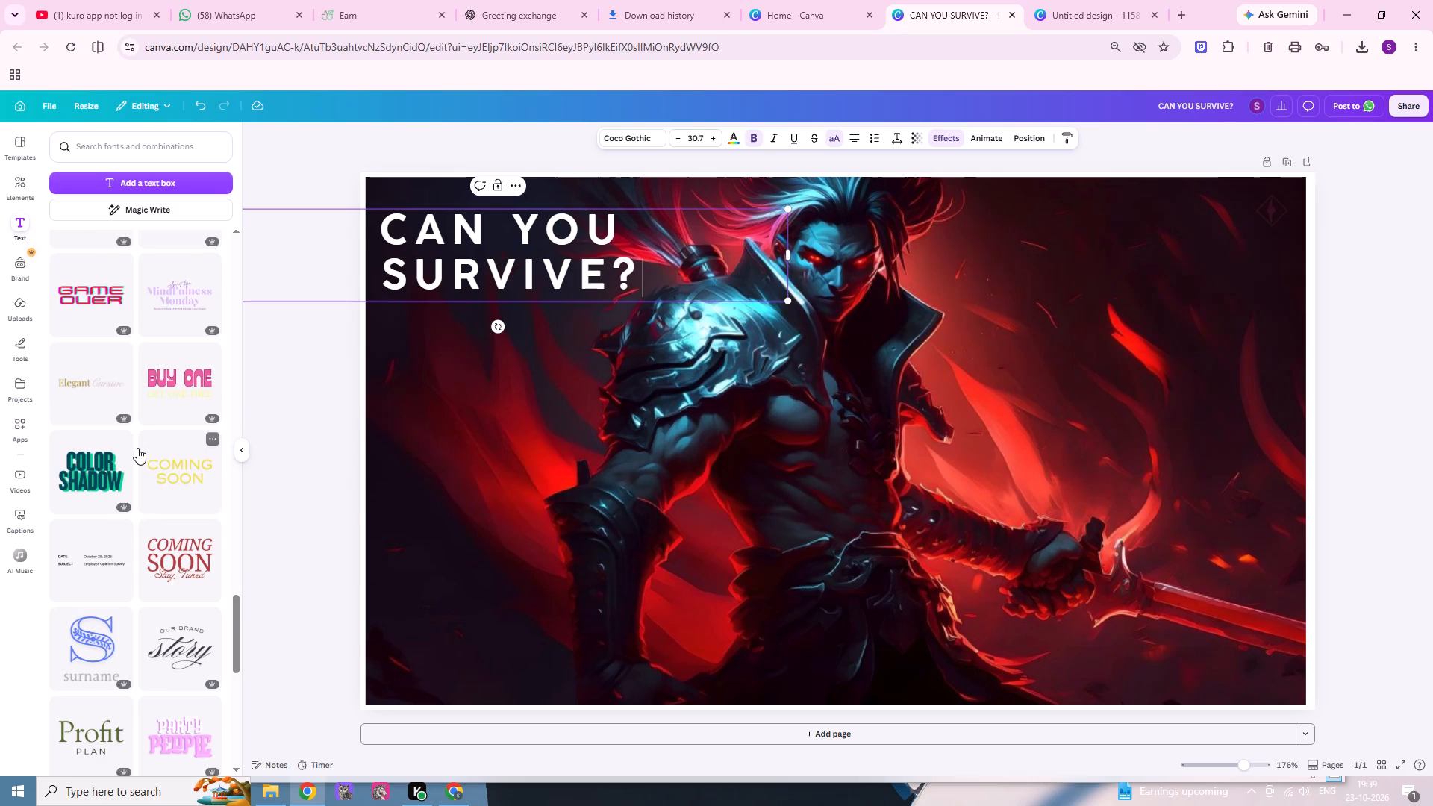
{"action": "scroll", "coordinate": [137, 448], "scroll_direction": "down", "scroll_amount": 5}
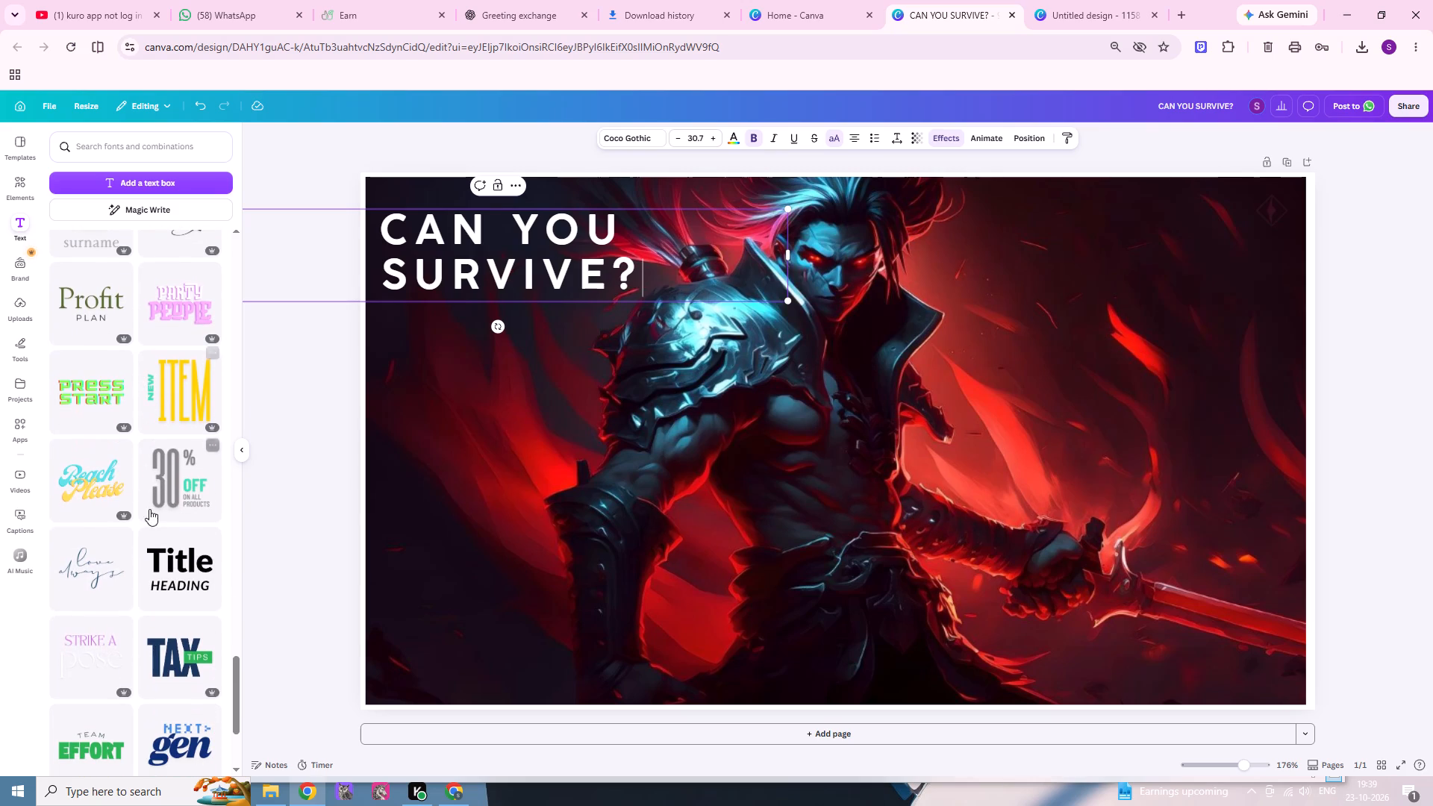
{"action": "double_click", "coordinate": [193, 553]}
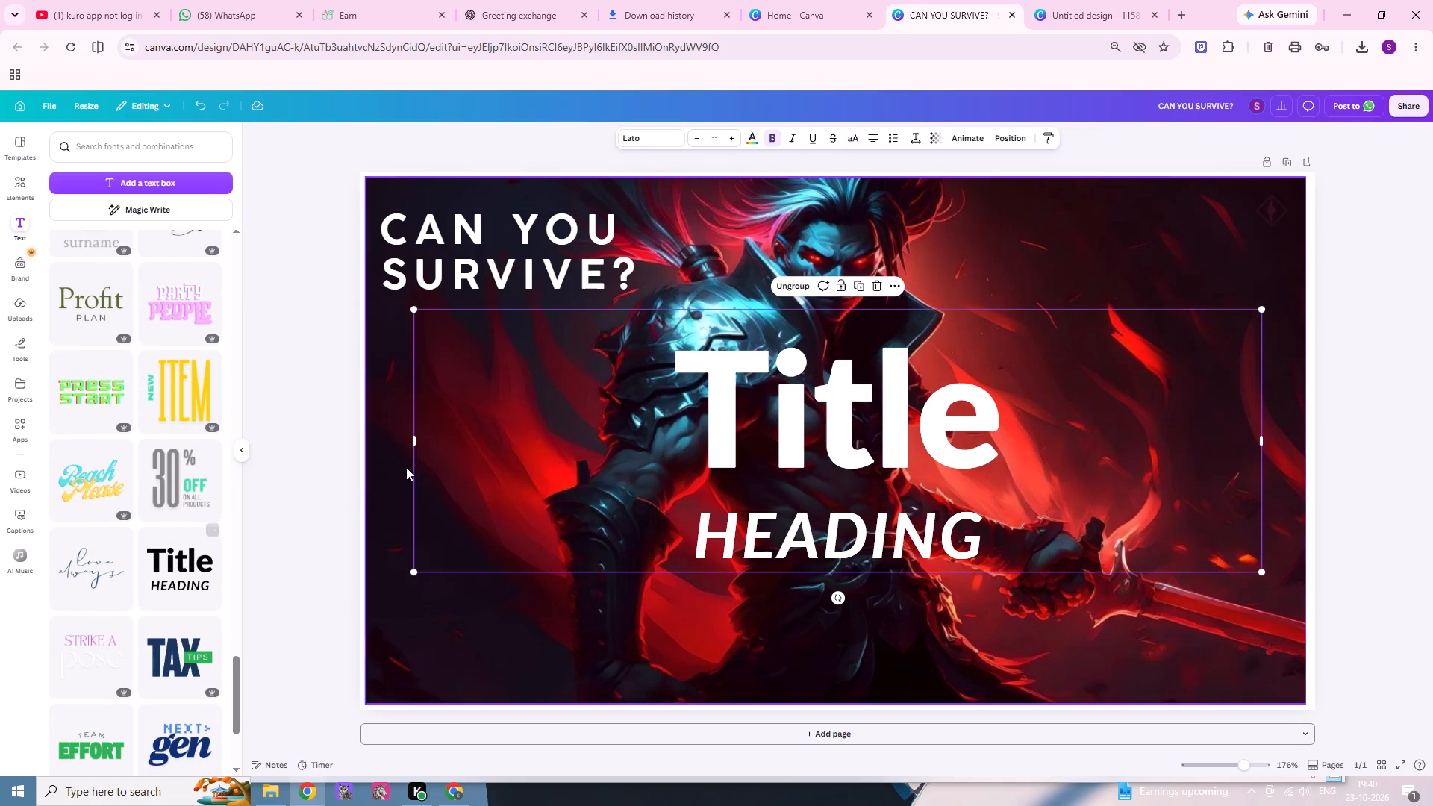
Delete the "HEADING" line from each copy of the added font combination.
{"action": "left_click", "coordinate": [781, 527]}
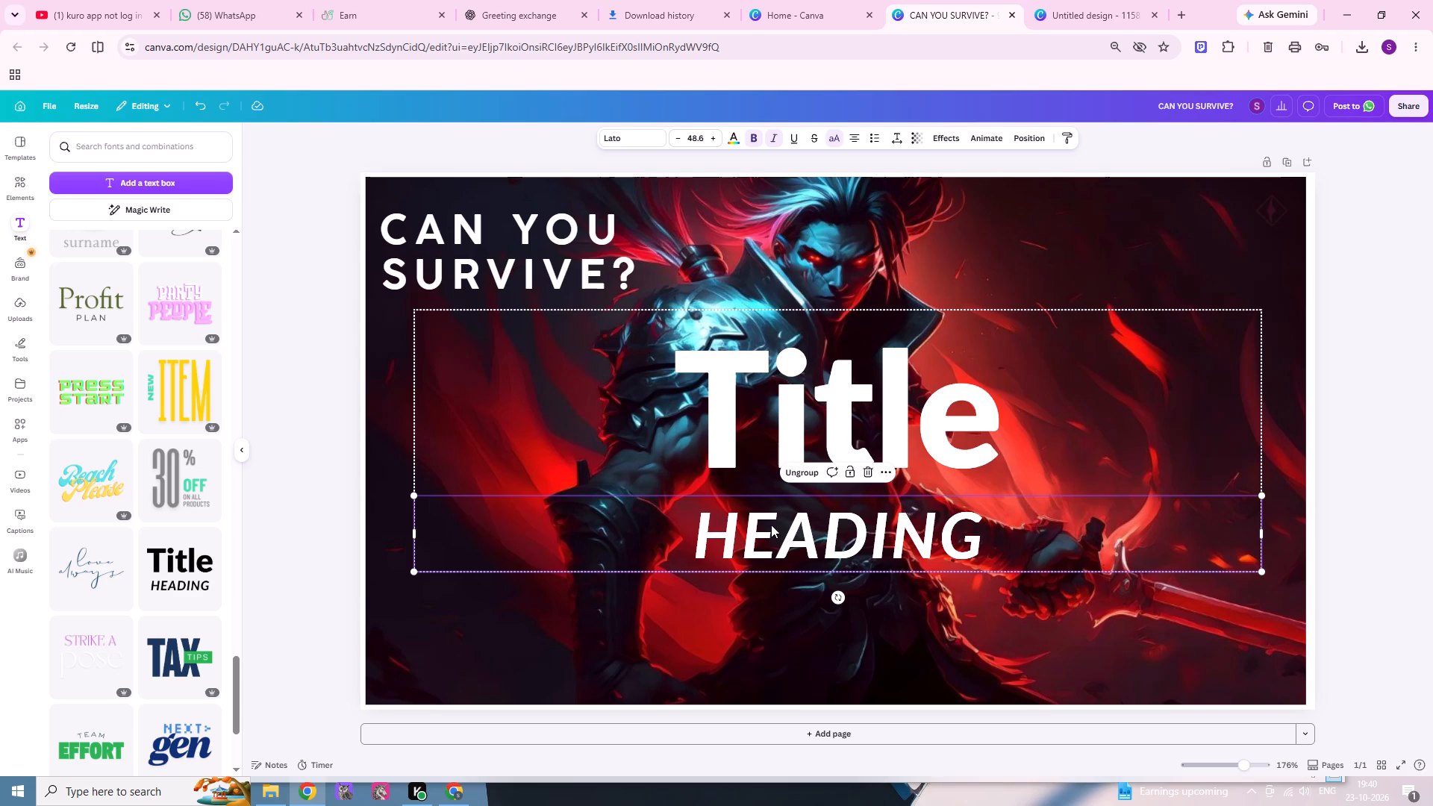
{"action": "key", "text": "BackSpace"}
{"action": "left_click", "coordinate": [768, 530]}
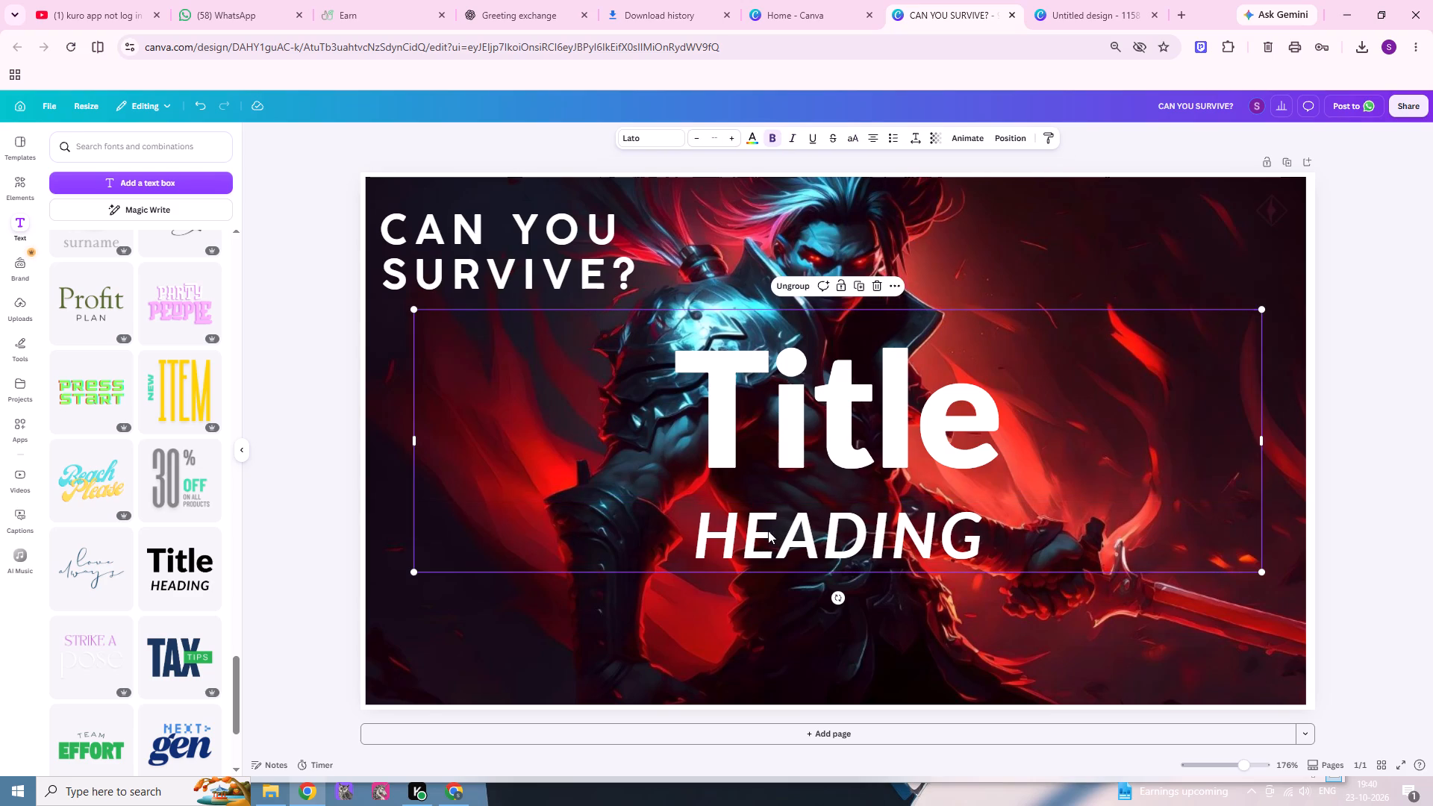
{"action": "left_click", "coordinate": [768, 531]}
{"action": "key", "text": "BackSpace"}
Replace the large "Title" text with the headline "CAN YOU SURVIVE?".
{"action": "left_click", "coordinate": [737, 432]}
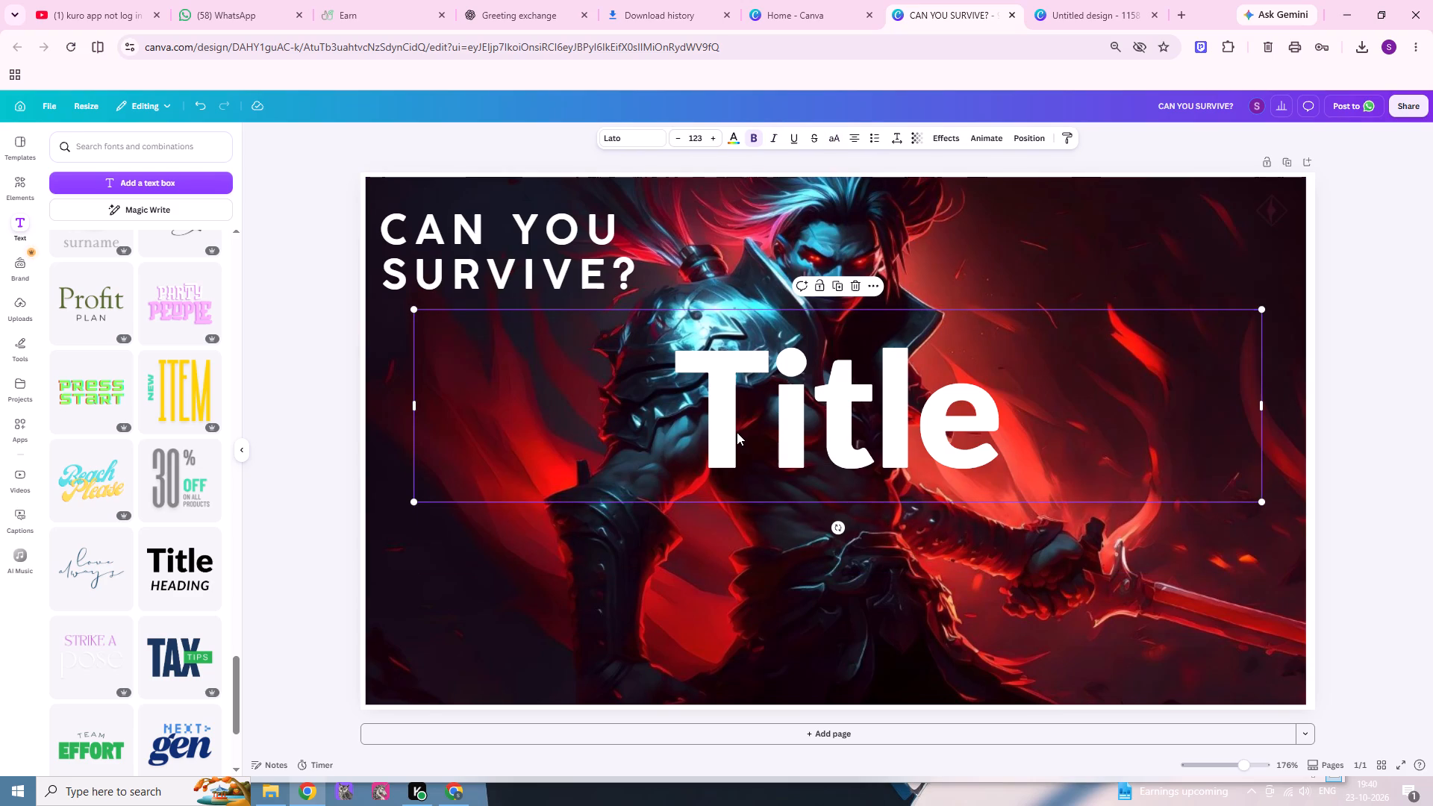
{"action": "left_click", "coordinate": [736, 432]}
{"action": "key", "text": "ctrl+v"}
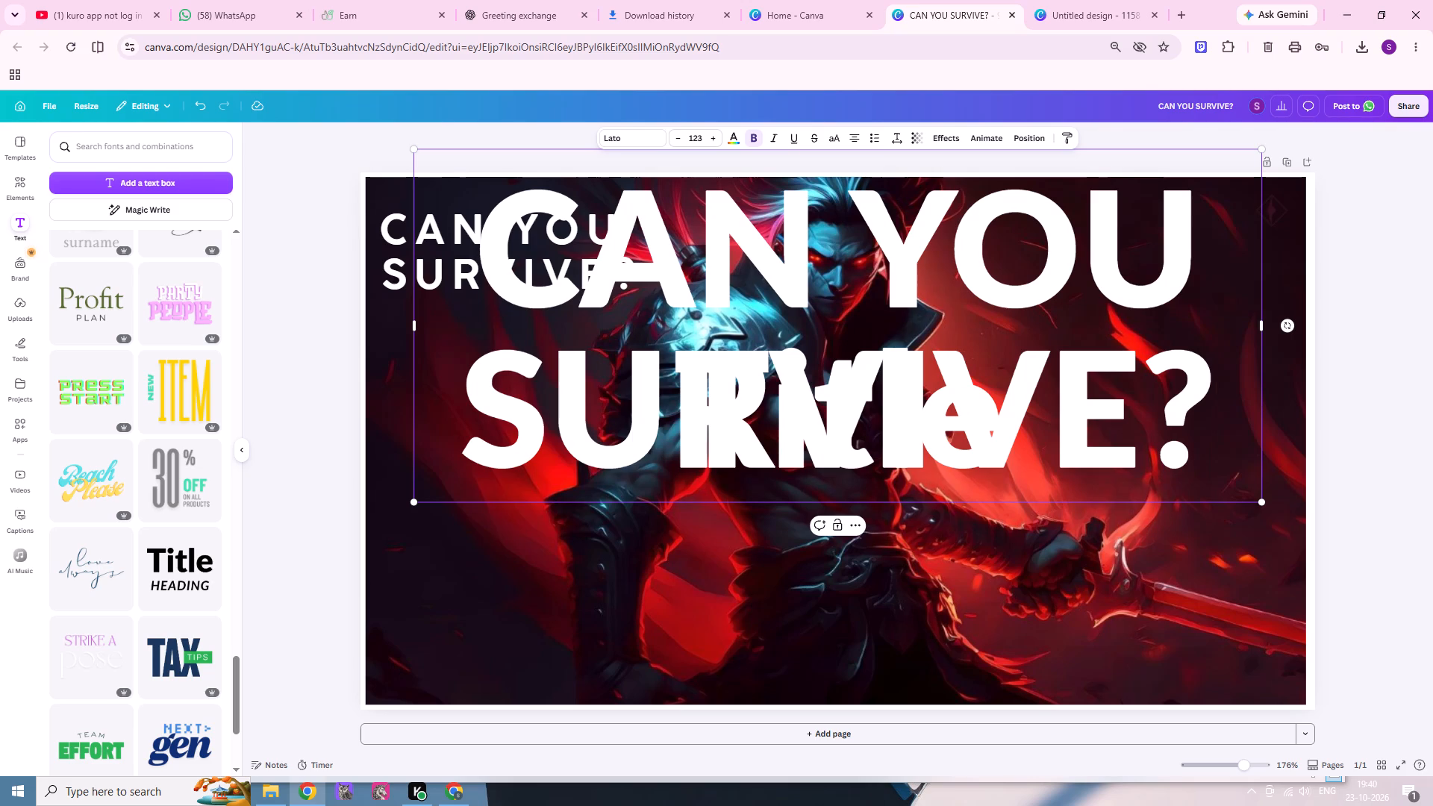
Delete the old small headline and the leftover "Title" text overlapping the new headline.
{"action": "left_click", "coordinate": [387, 278]}
{"action": "key", "text": "Delete"}
{"action": "left_click", "coordinate": [920, 383]}
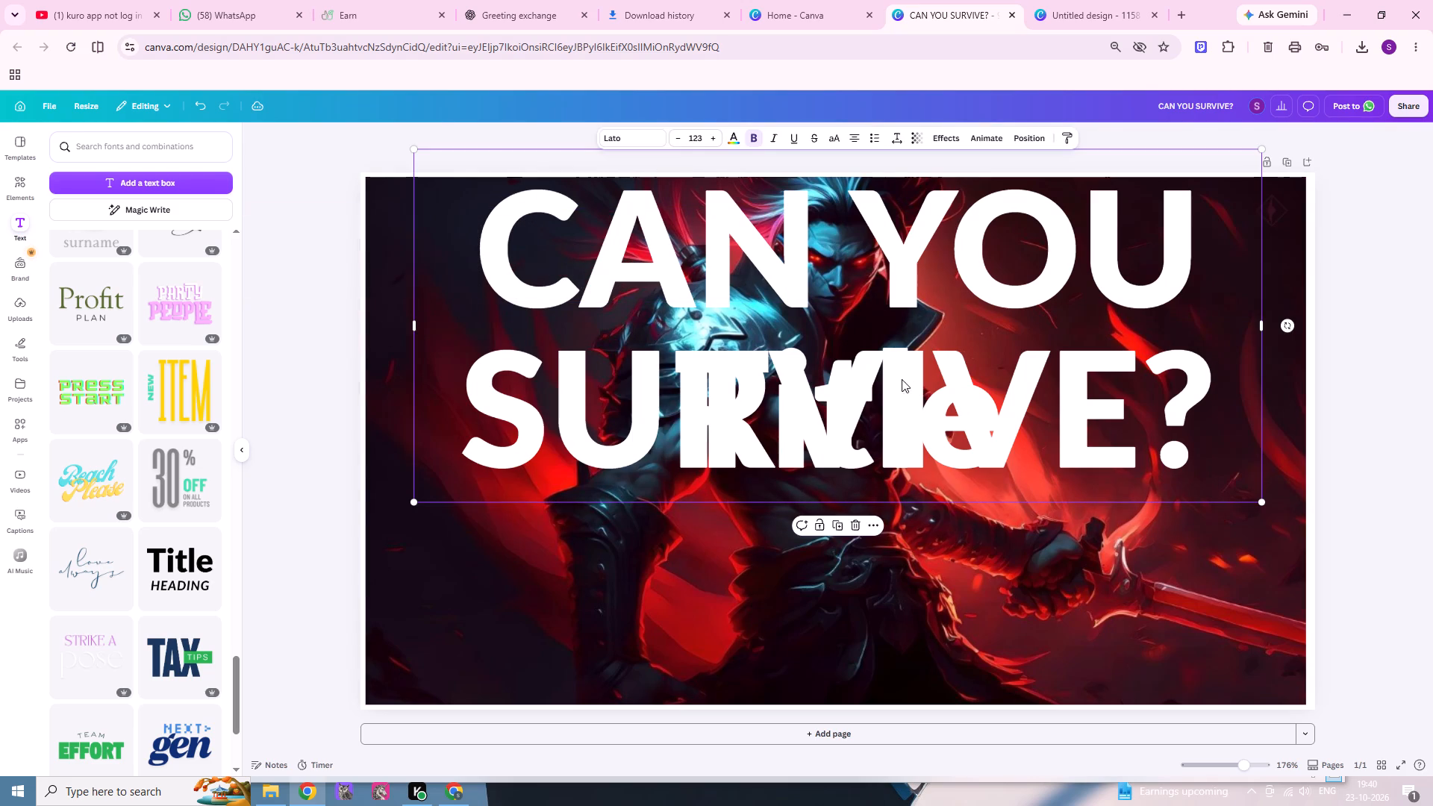
{"action": "left_click_drag", "start_coordinate": [882, 322], "coordinate": [566, 509]}
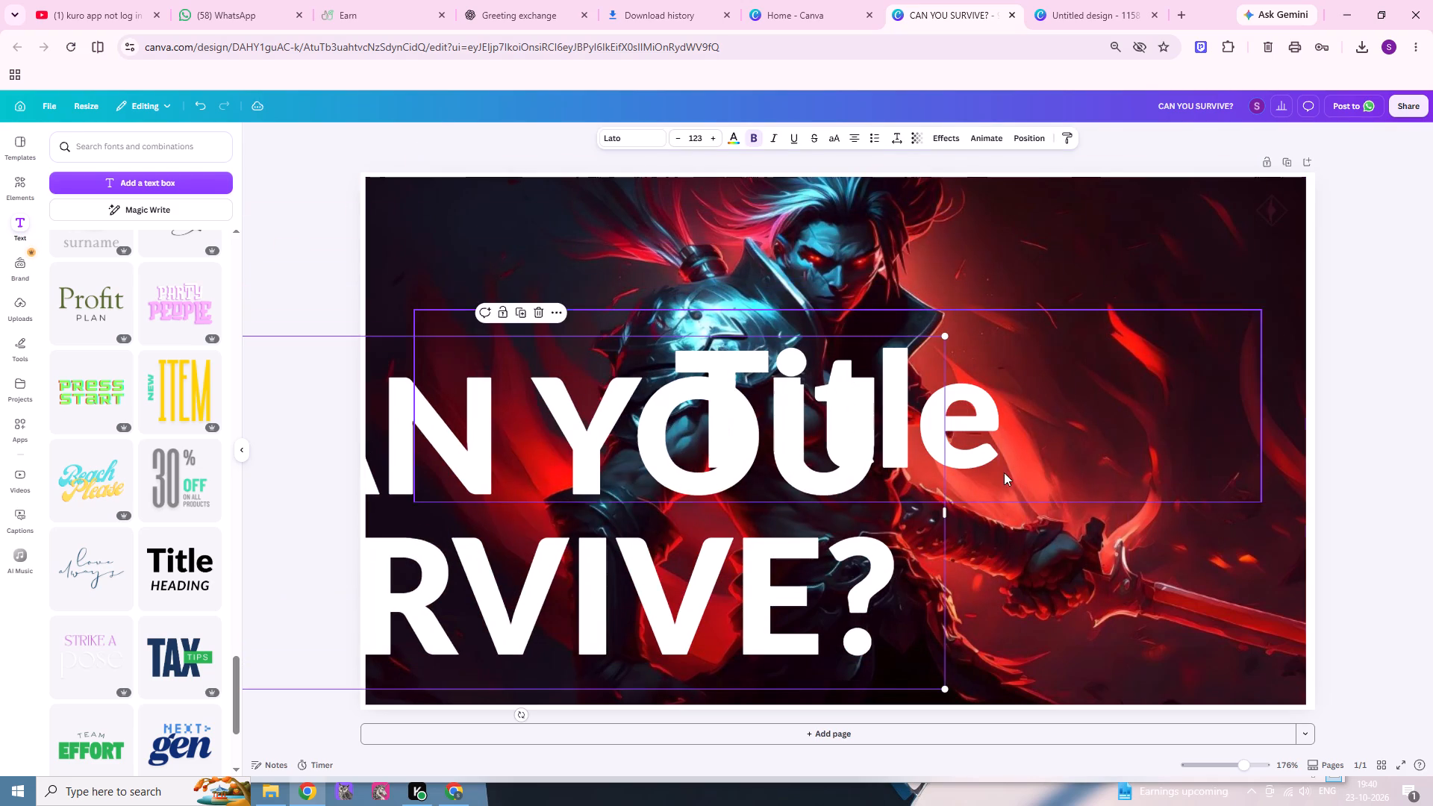
{"action": "left_click", "coordinate": [996, 458]}
{"action": "key", "text": "Delete"}
Shrink the new headline to a font size of about 56.5 and place it in the image's upper-right area, beside the character's head.
{"action": "left_click_drag", "start_coordinate": [820, 495], "coordinate": [865, 475]}
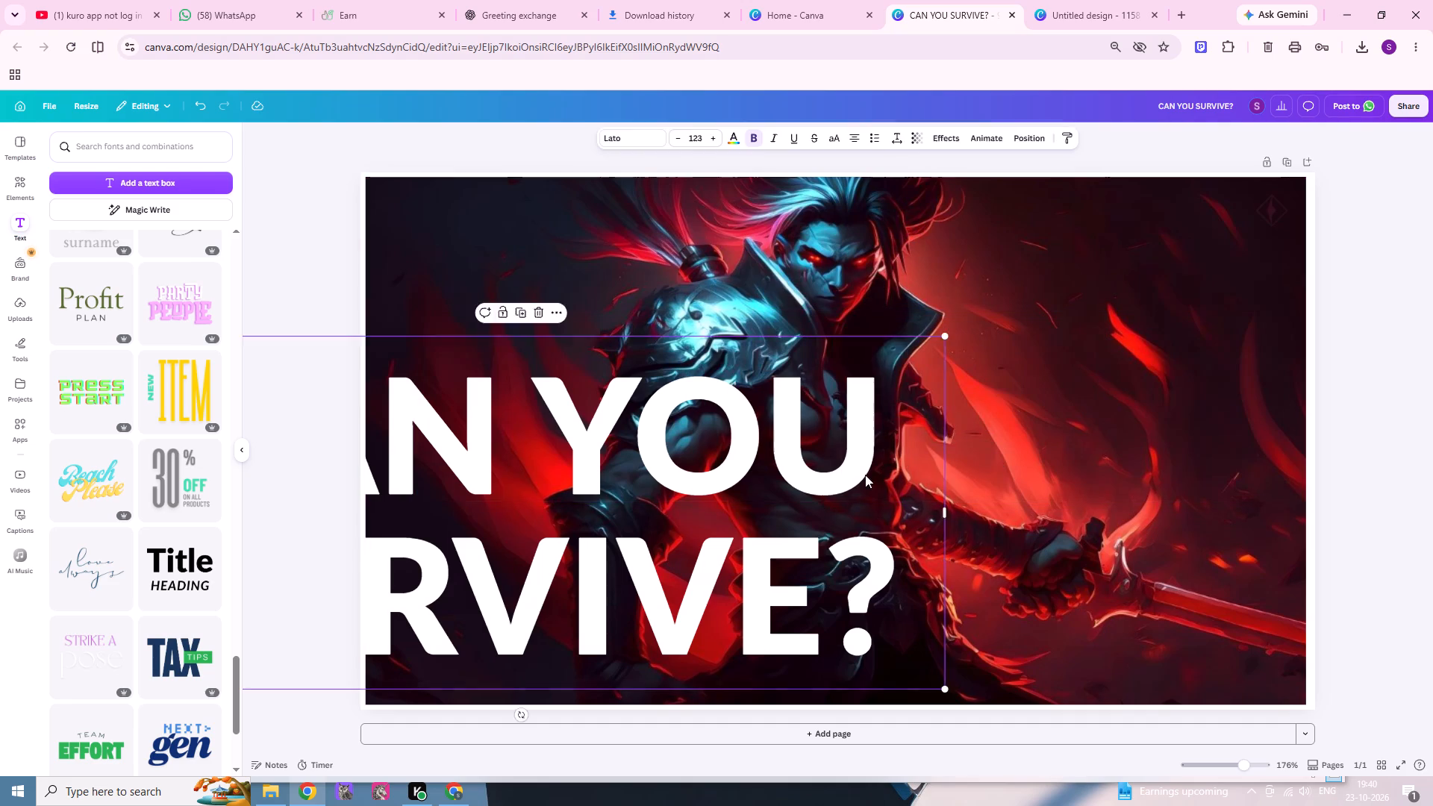
{"action": "left_click_drag", "start_coordinate": [865, 475], "coordinate": [1029, 388]}
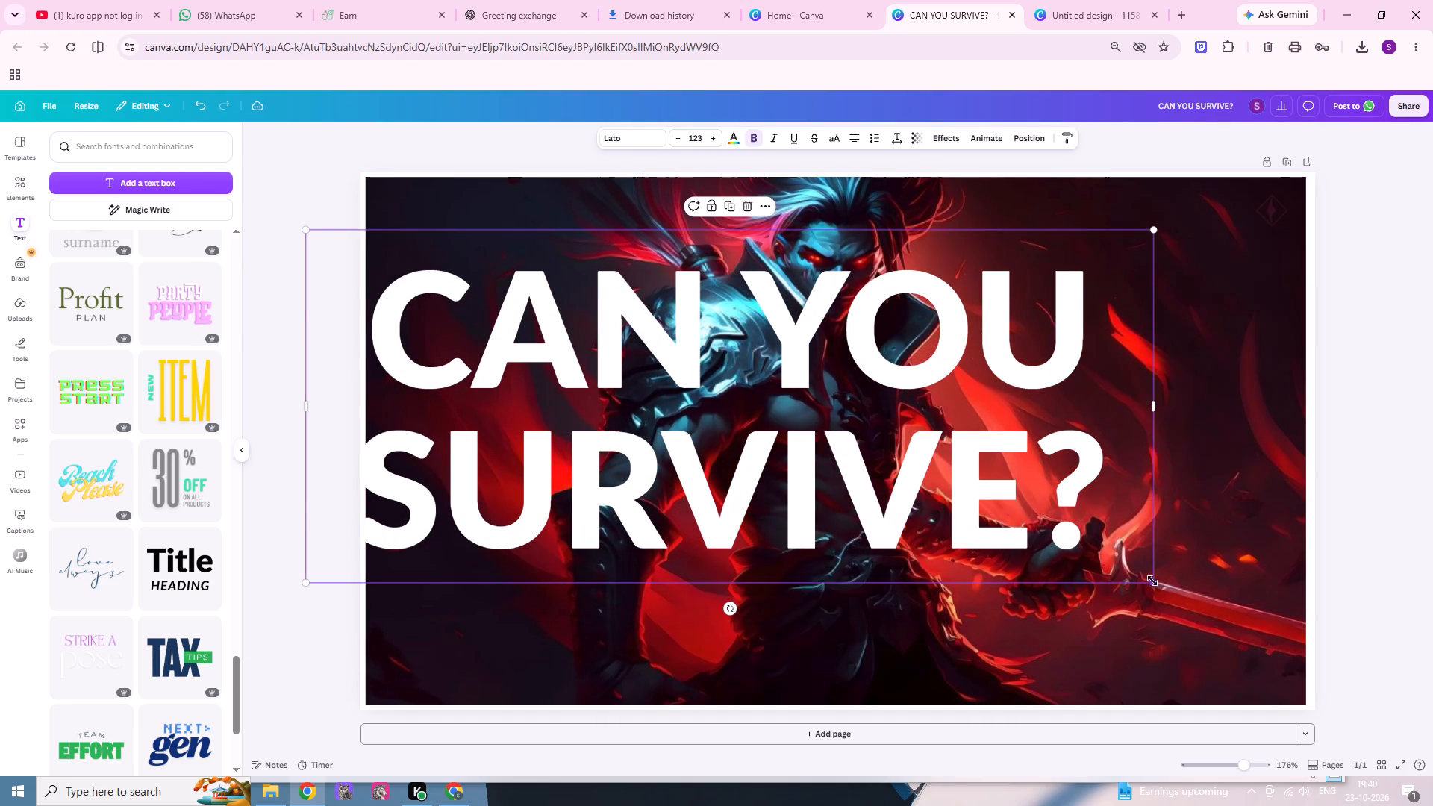
{"action": "left_click_drag", "start_coordinate": [1152, 581], "coordinate": [825, 396]}
{"action": "left_click_drag", "start_coordinate": [761, 431], "coordinate": [822, 372]}
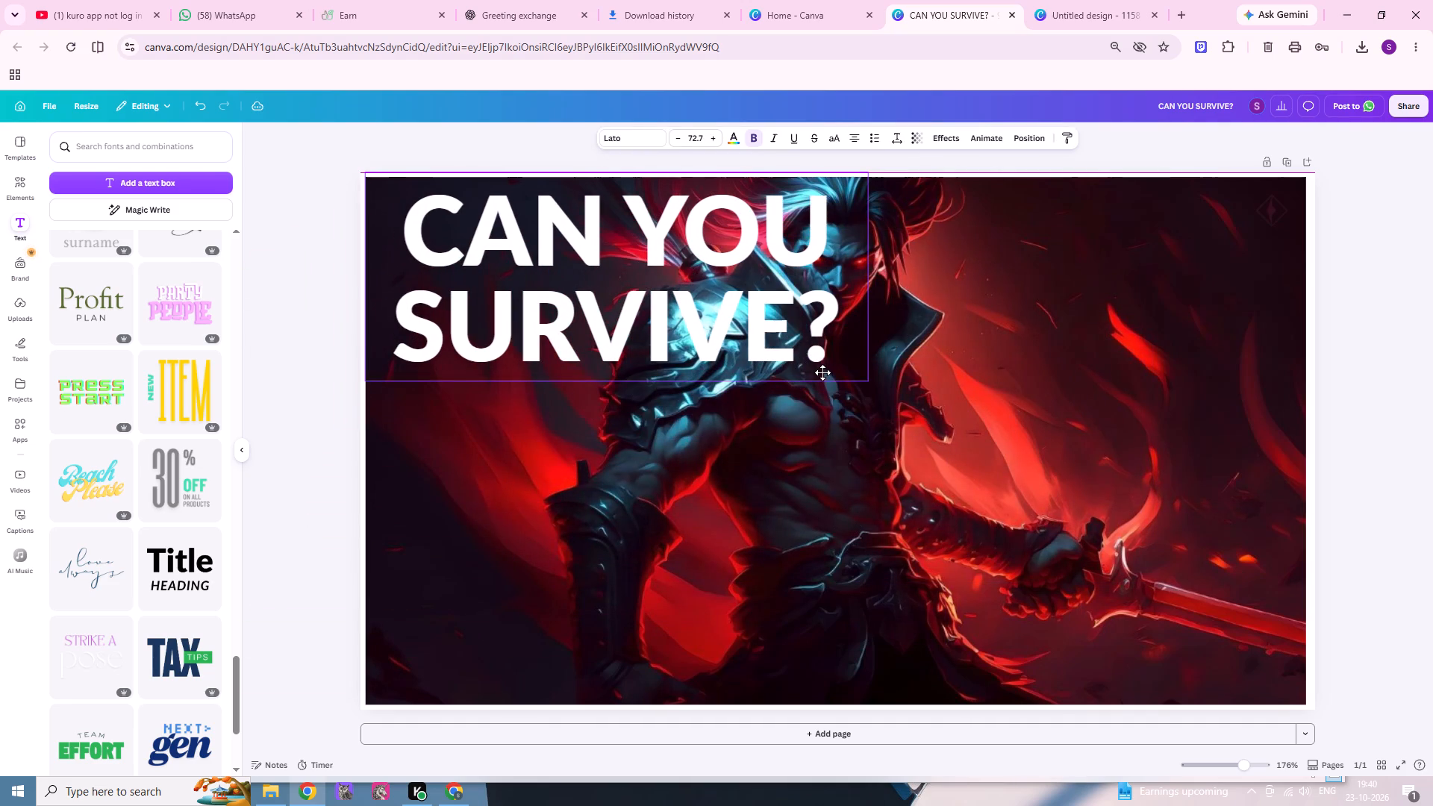
{"action": "left_click_drag", "start_coordinate": [822, 372], "coordinate": [1311, 421]}
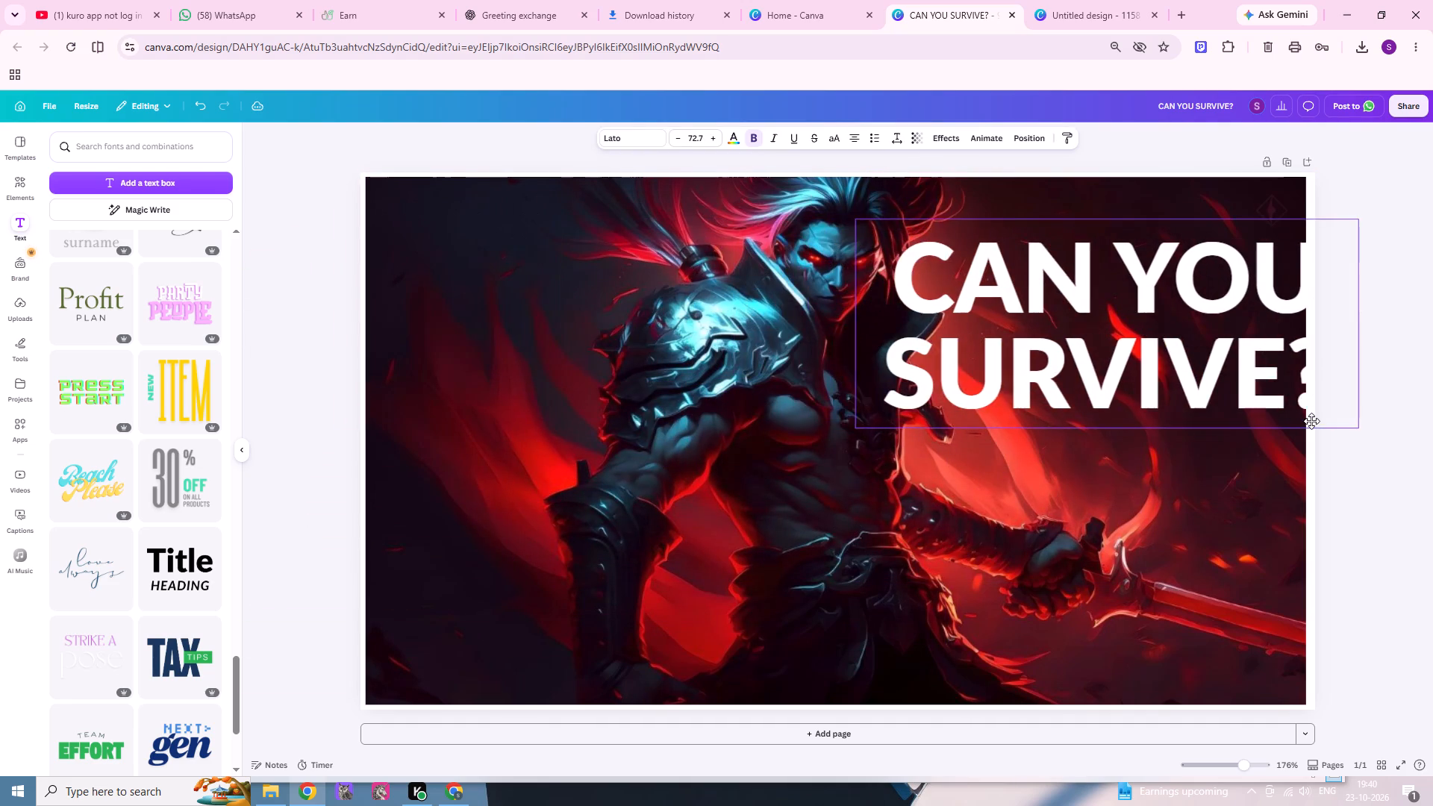
{"action": "left_click_drag", "start_coordinate": [1311, 421], "coordinate": [1292, 390]}
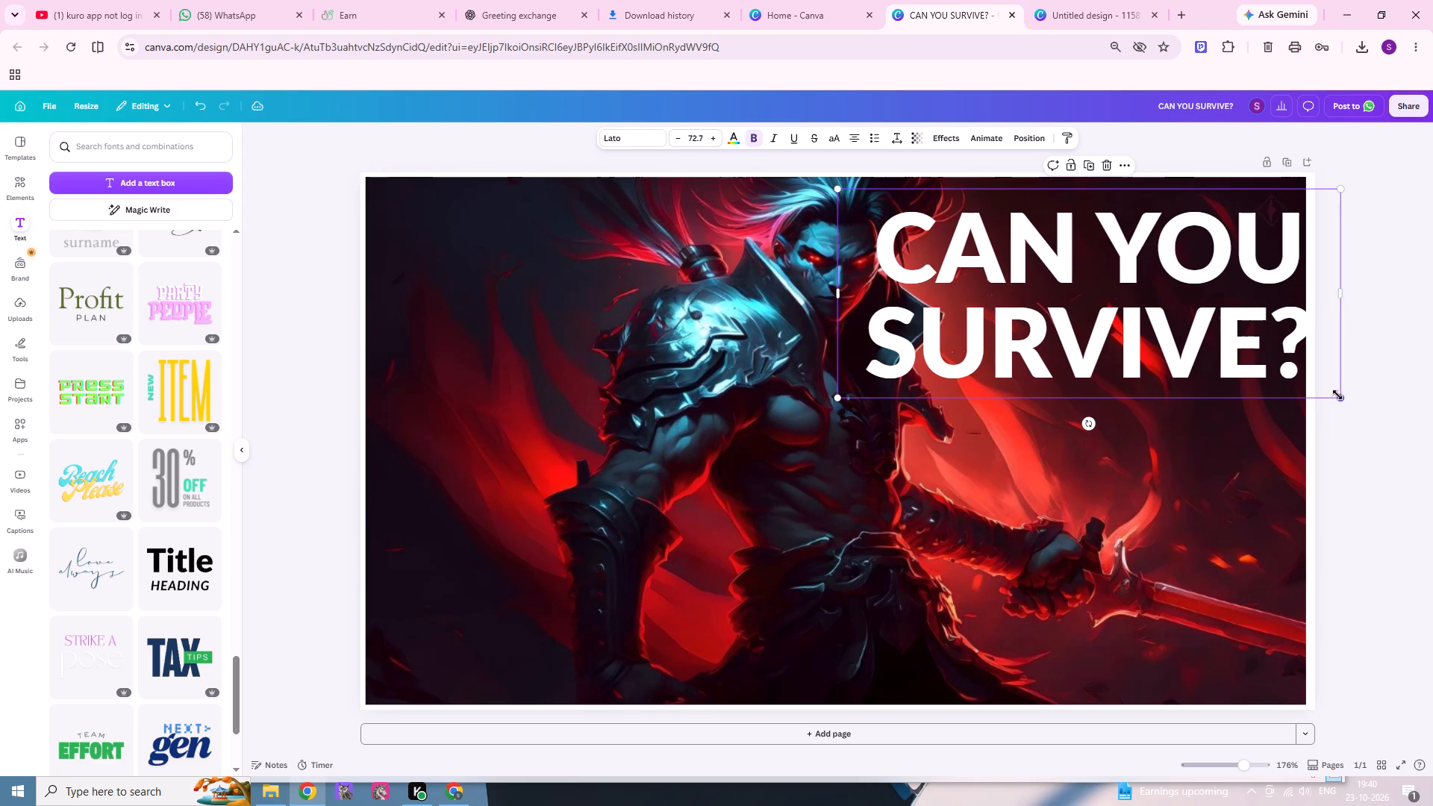
{"action": "left_click_drag", "start_coordinate": [1337, 395], "coordinate": [1220, 363]}
{"action": "left_click_drag", "start_coordinate": [1123, 346], "coordinate": [1161, 362]}
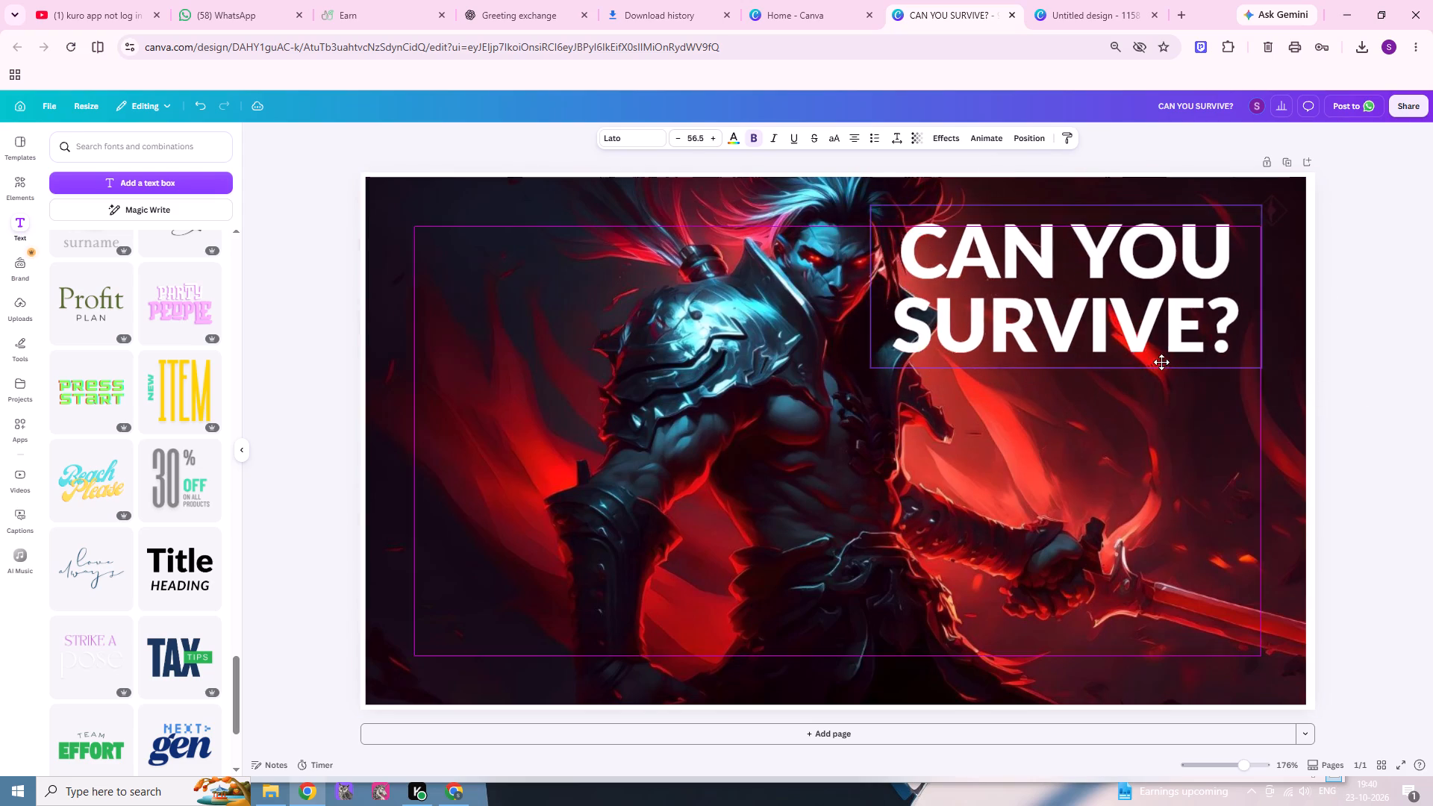
{"action": "left_click_drag", "start_coordinate": [1161, 362], "coordinate": [1205, 359]}
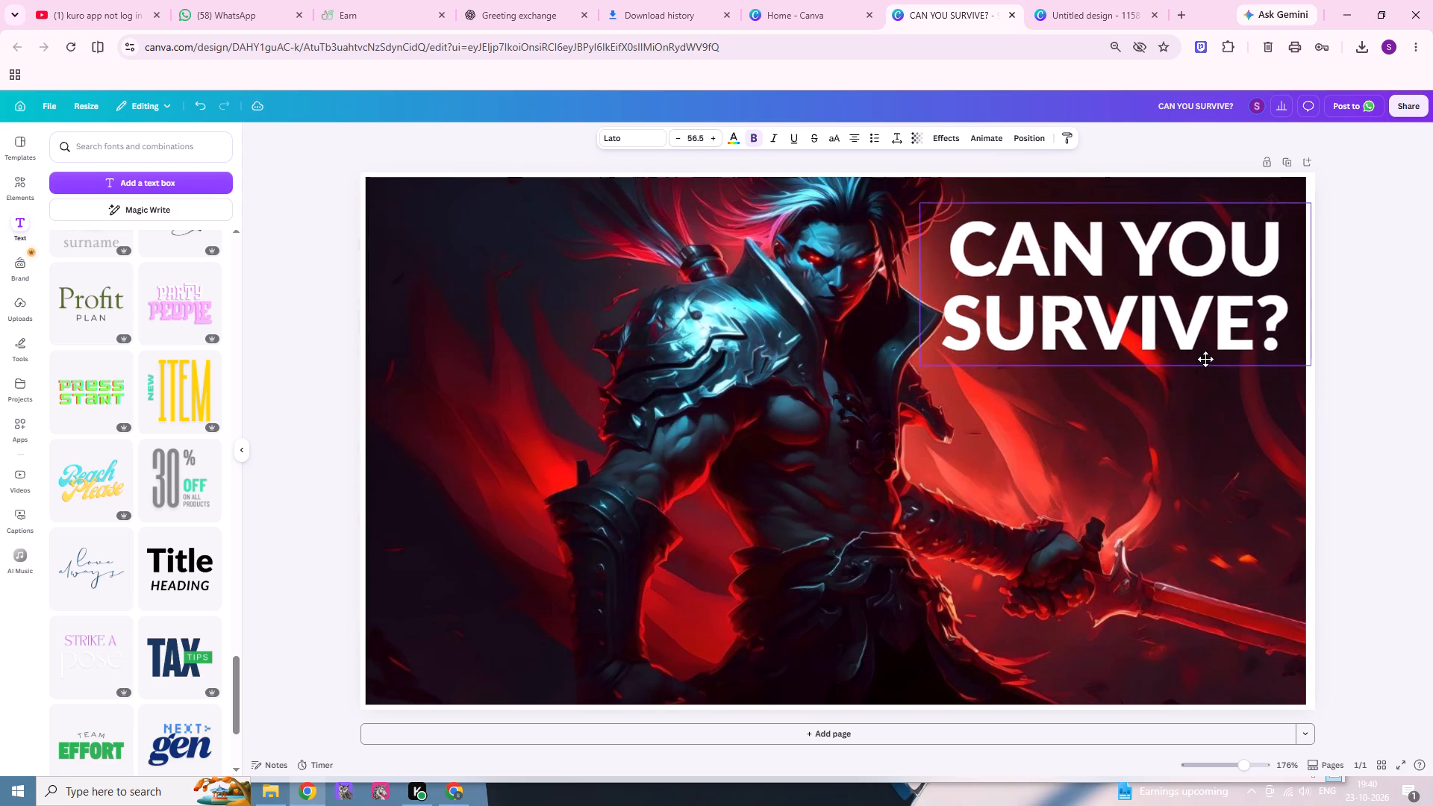
Move the "CAN YOU SURVIVE?" headline slightly upward, closer to the image's top edge.
{"action": "left_click_drag", "start_coordinate": [1205, 359], "coordinate": [1206, 340]}
{"action": "left_click", "coordinate": [1220, 463]}
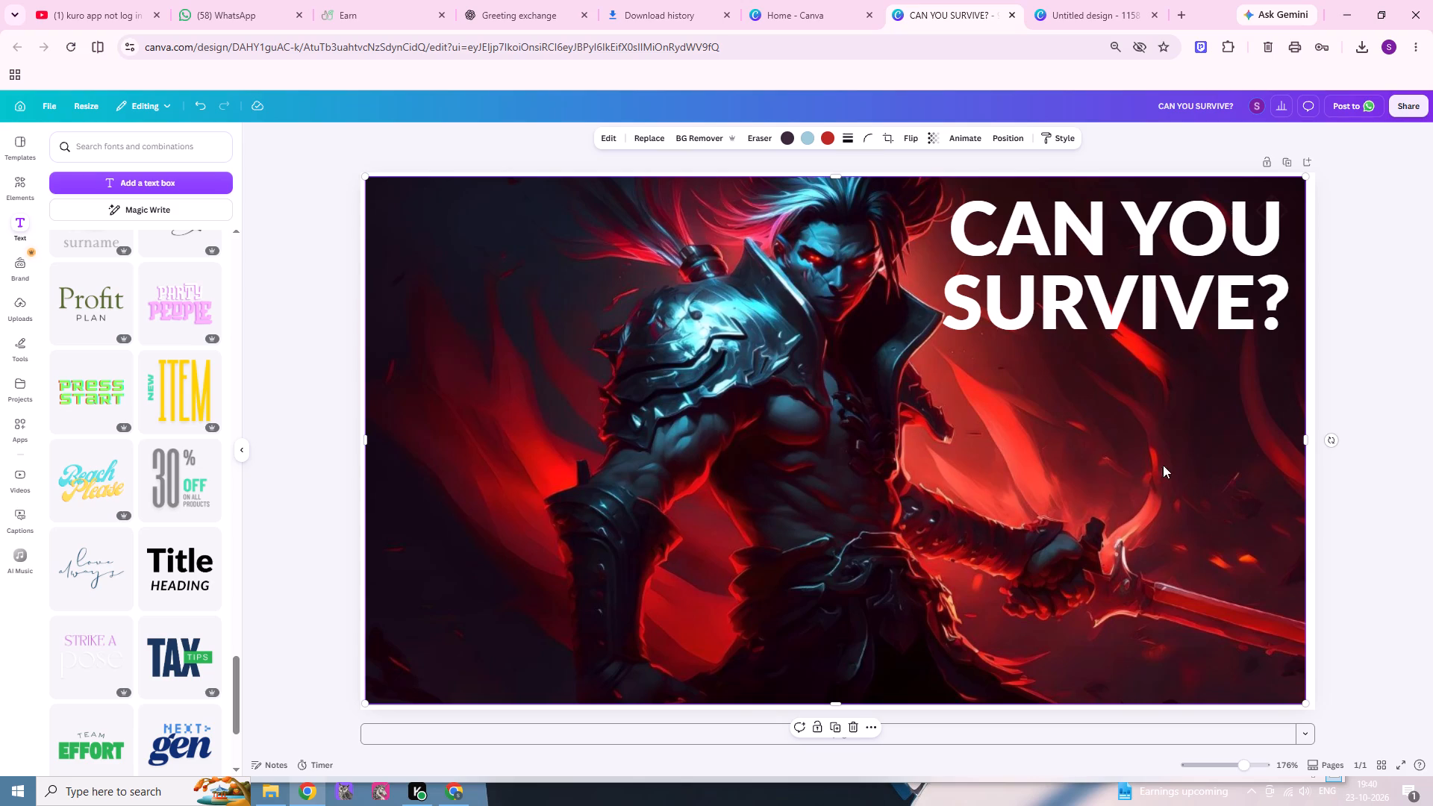
{"action": "scroll", "coordinate": [236, 572], "scroll_direction": "down", "scroll_amount": 2}
{"action": "scroll", "coordinate": [219, 581], "scroll_direction": "up", "scroll_amount": 3}
{"action": "scroll", "coordinate": [222, 503], "scroll_direction": "up", "scroll_amount": 2}
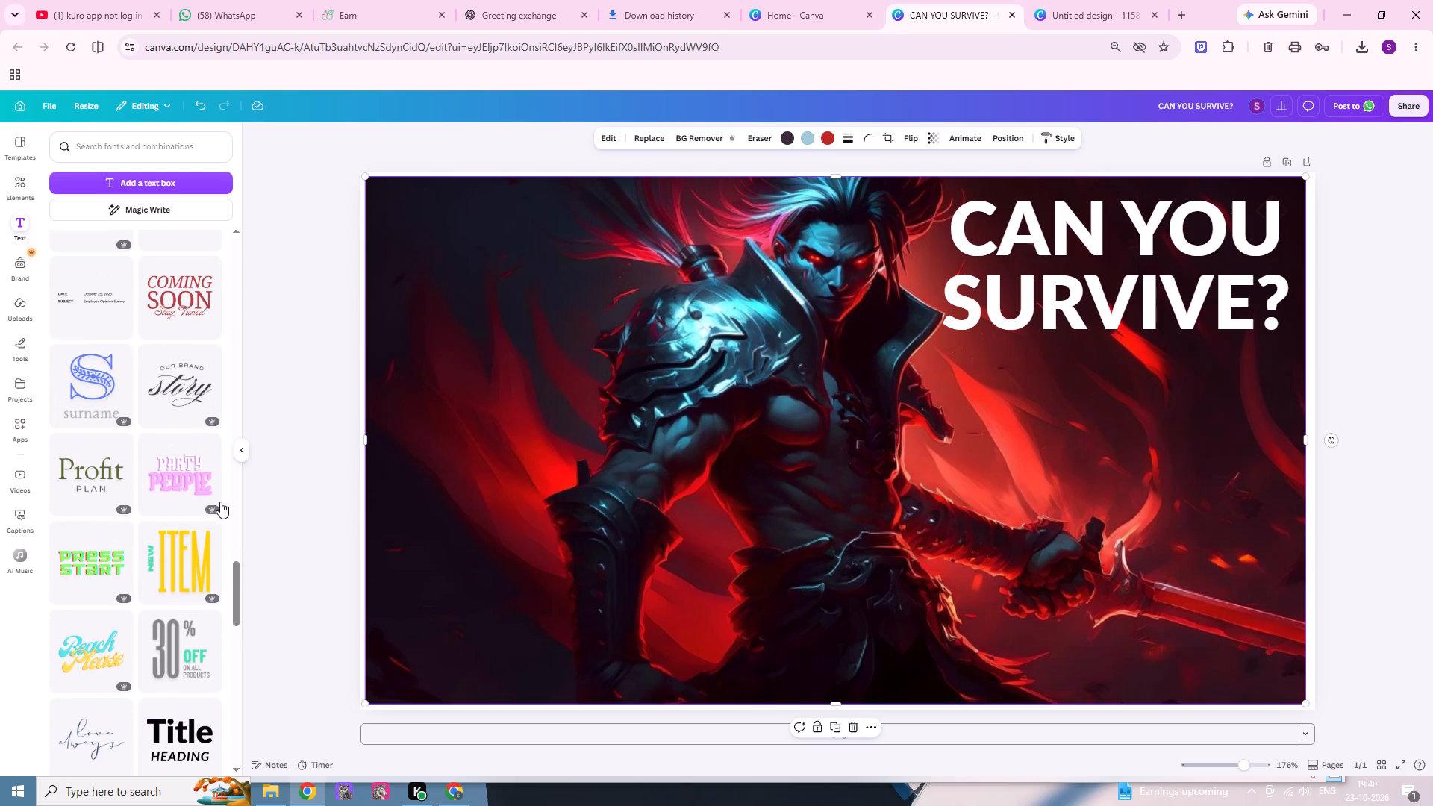
{"action": "scroll", "coordinate": [214, 497], "scroll_direction": "up", "scroll_amount": 1}
Widen the headline's text box toward the character and move the headline back into the image's upper-right corner.
{"action": "left_click", "coordinate": [1093, 285]}
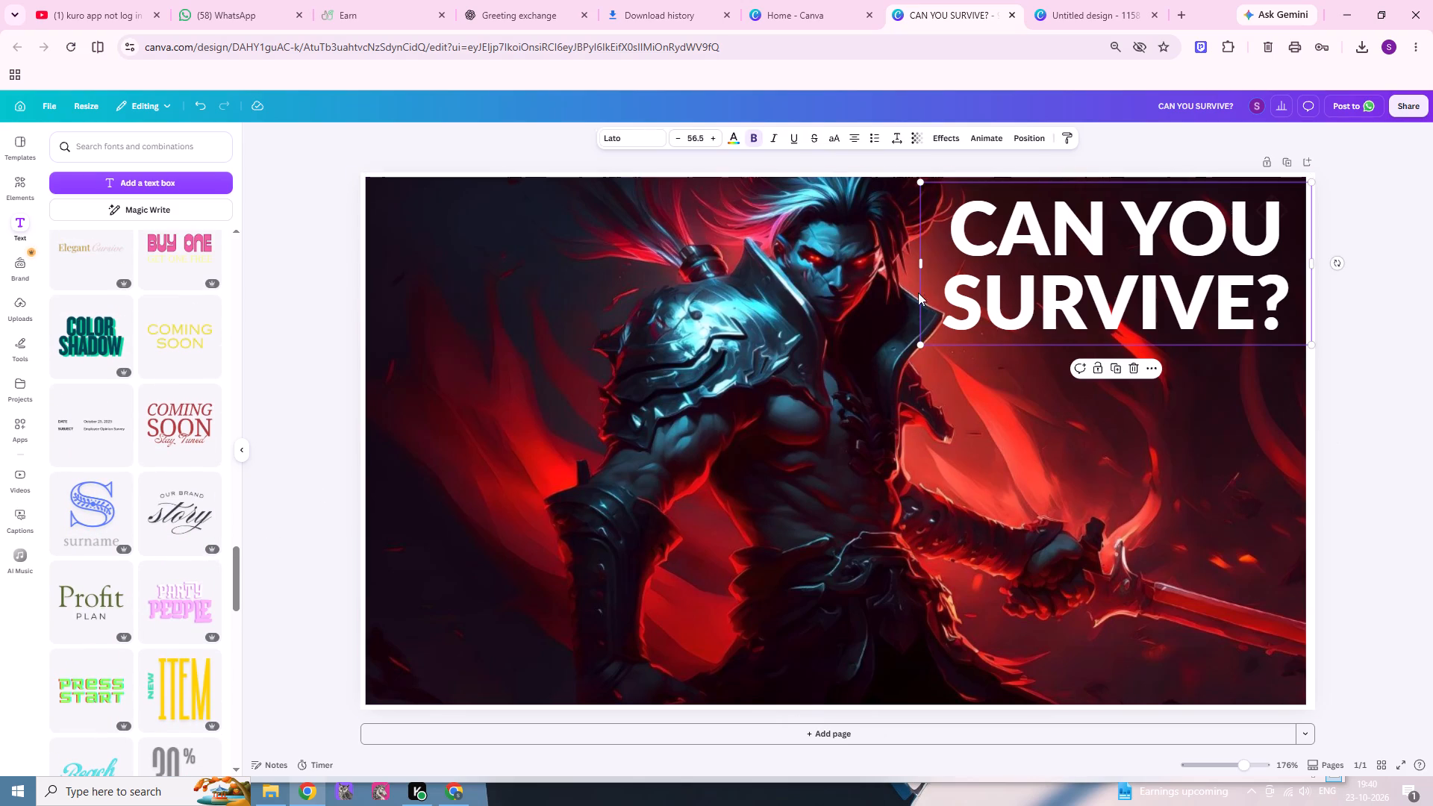
{"action": "left_click_drag", "start_coordinate": [918, 270], "coordinate": [817, 279]}
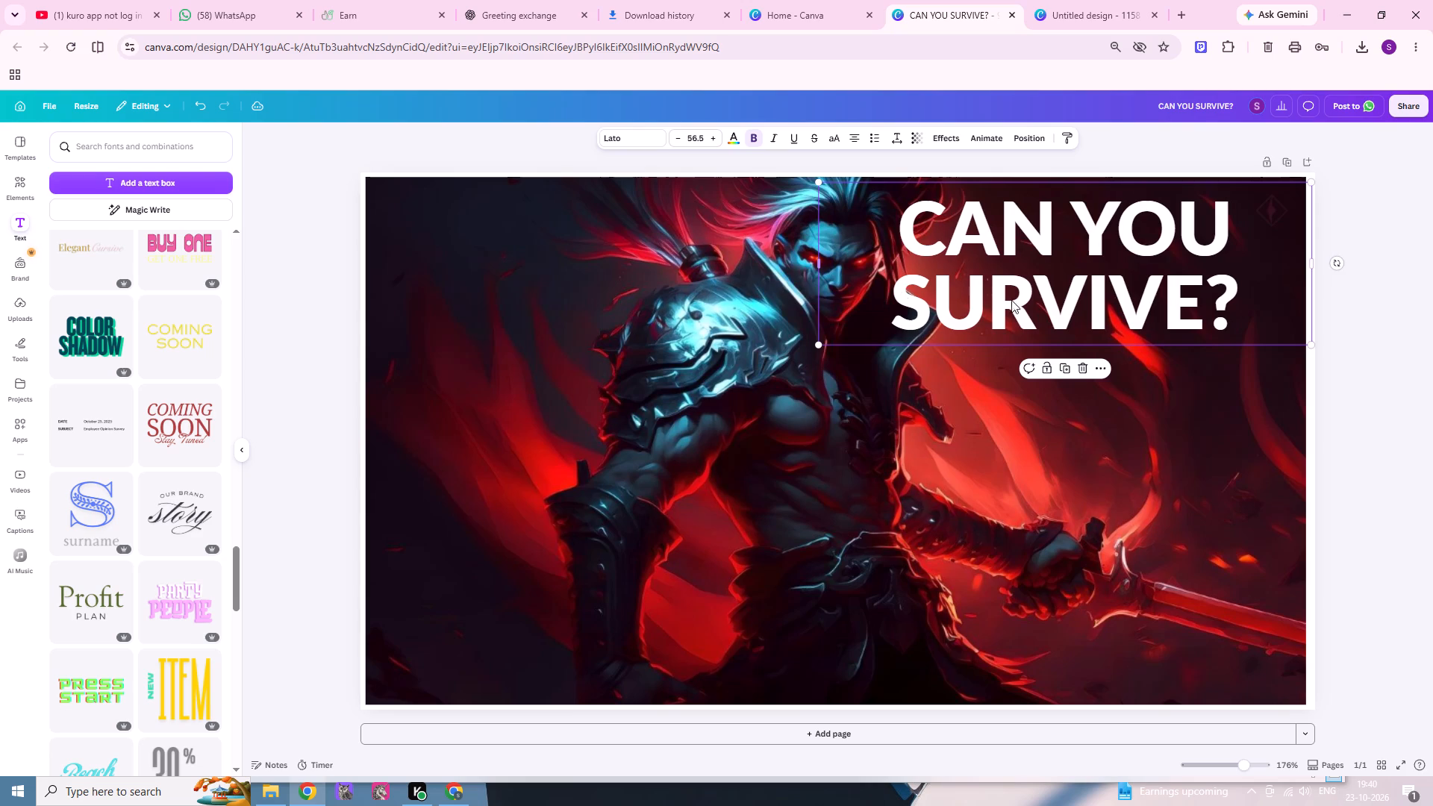
{"action": "left_click_drag", "start_coordinate": [1246, 287], "coordinate": [1296, 284]}
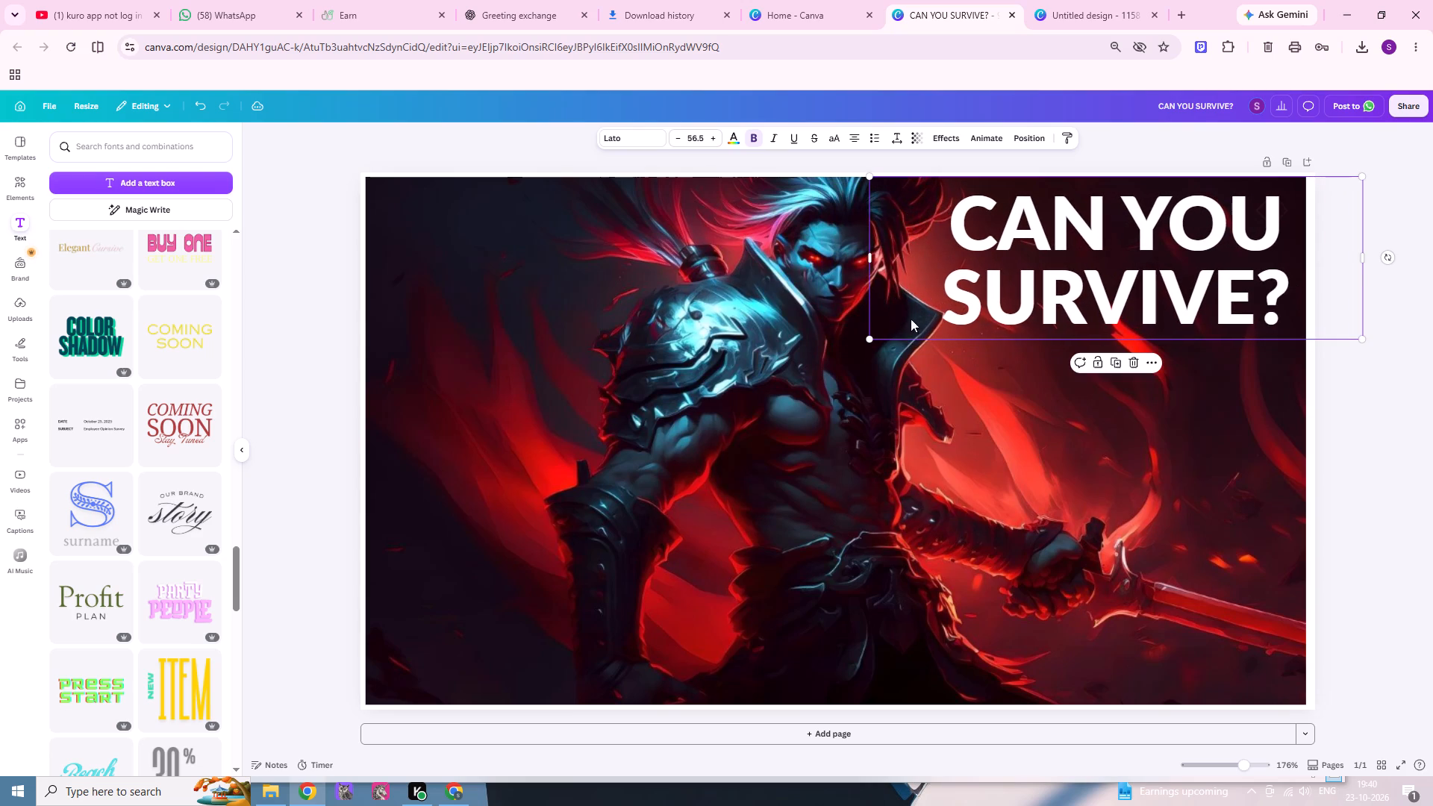
{"action": "left_click_drag", "start_coordinate": [869, 256], "coordinate": [702, 265]}
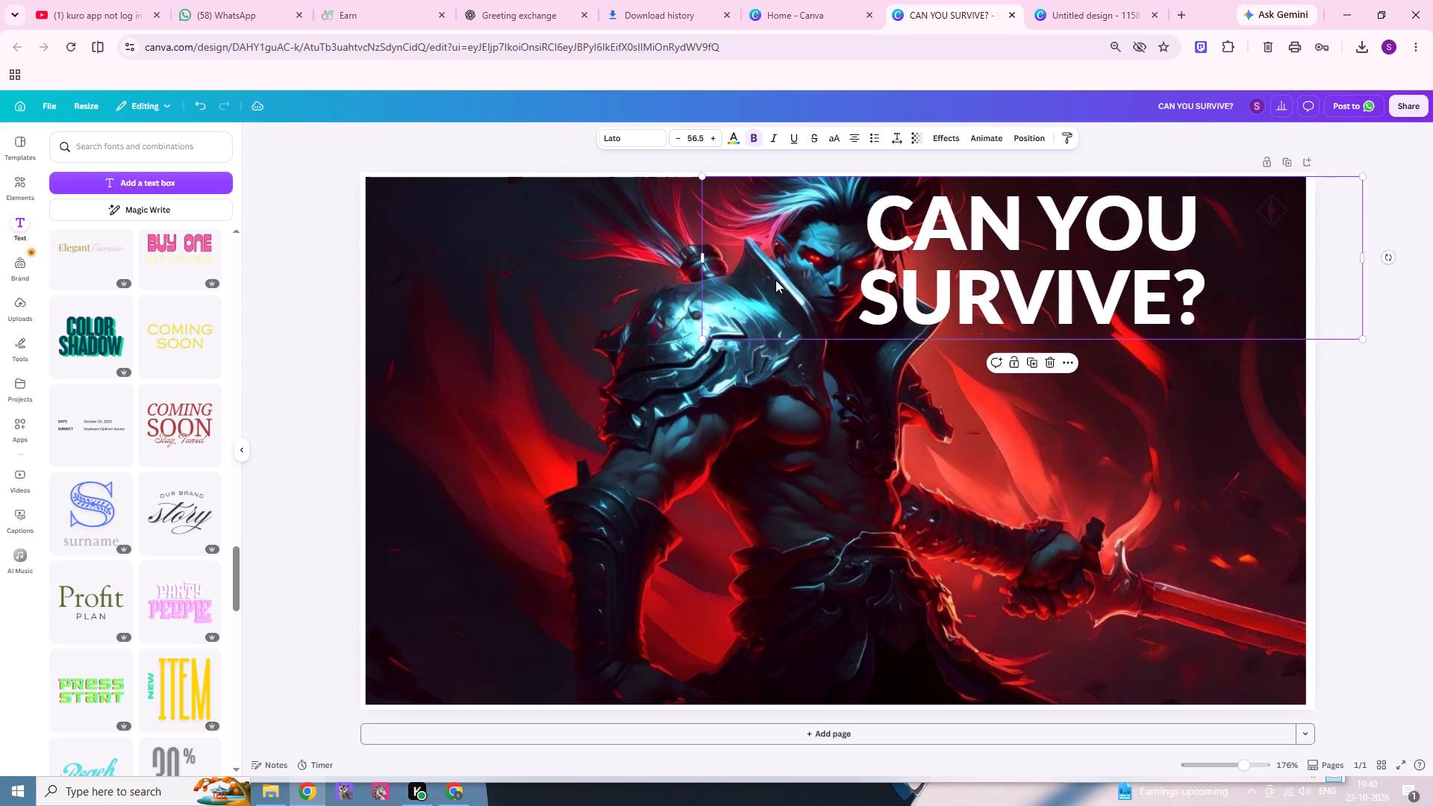
{"action": "left_click_drag", "start_coordinate": [785, 286], "coordinate": [825, 290]}
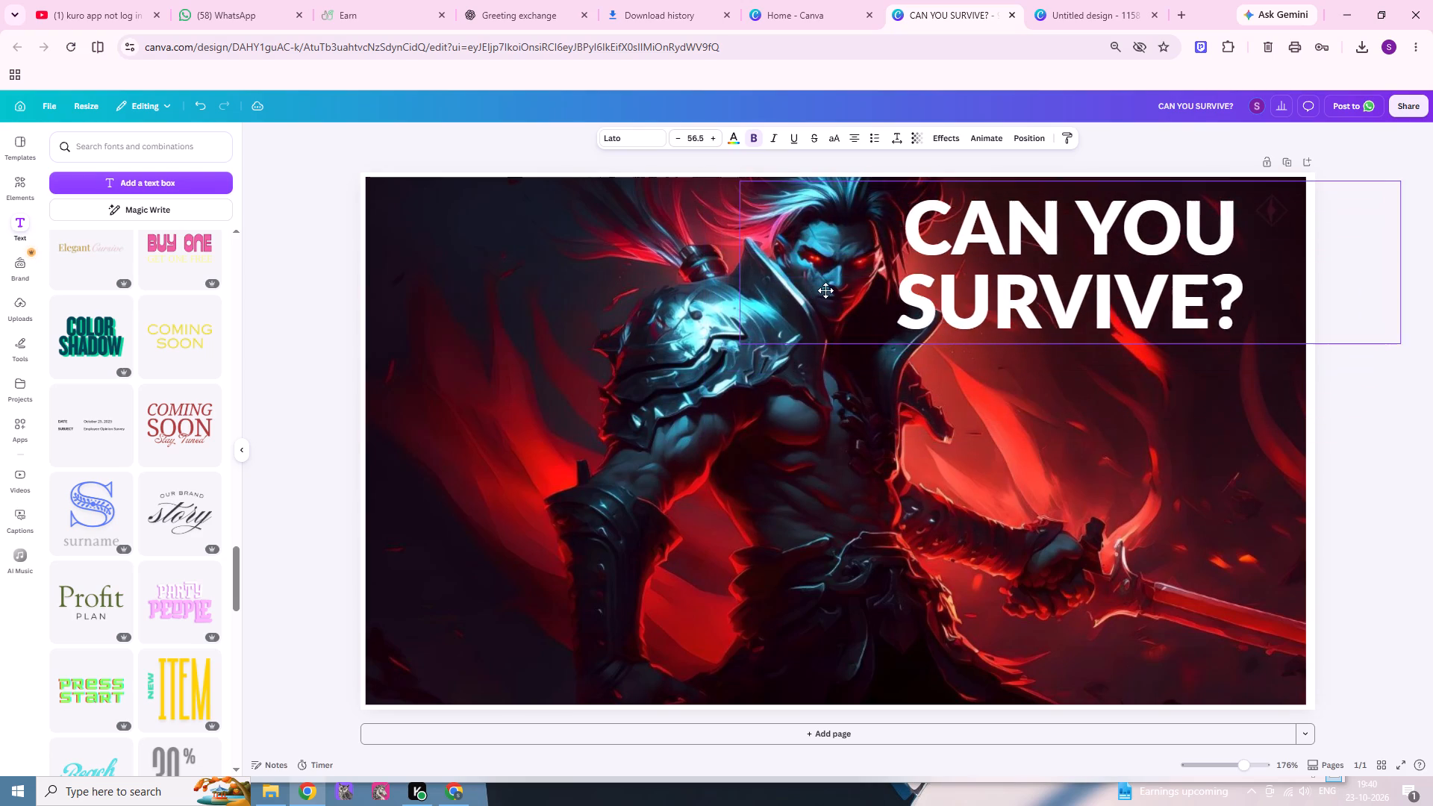
{"action": "left_click_drag", "start_coordinate": [825, 290], "coordinate": [872, 285]}
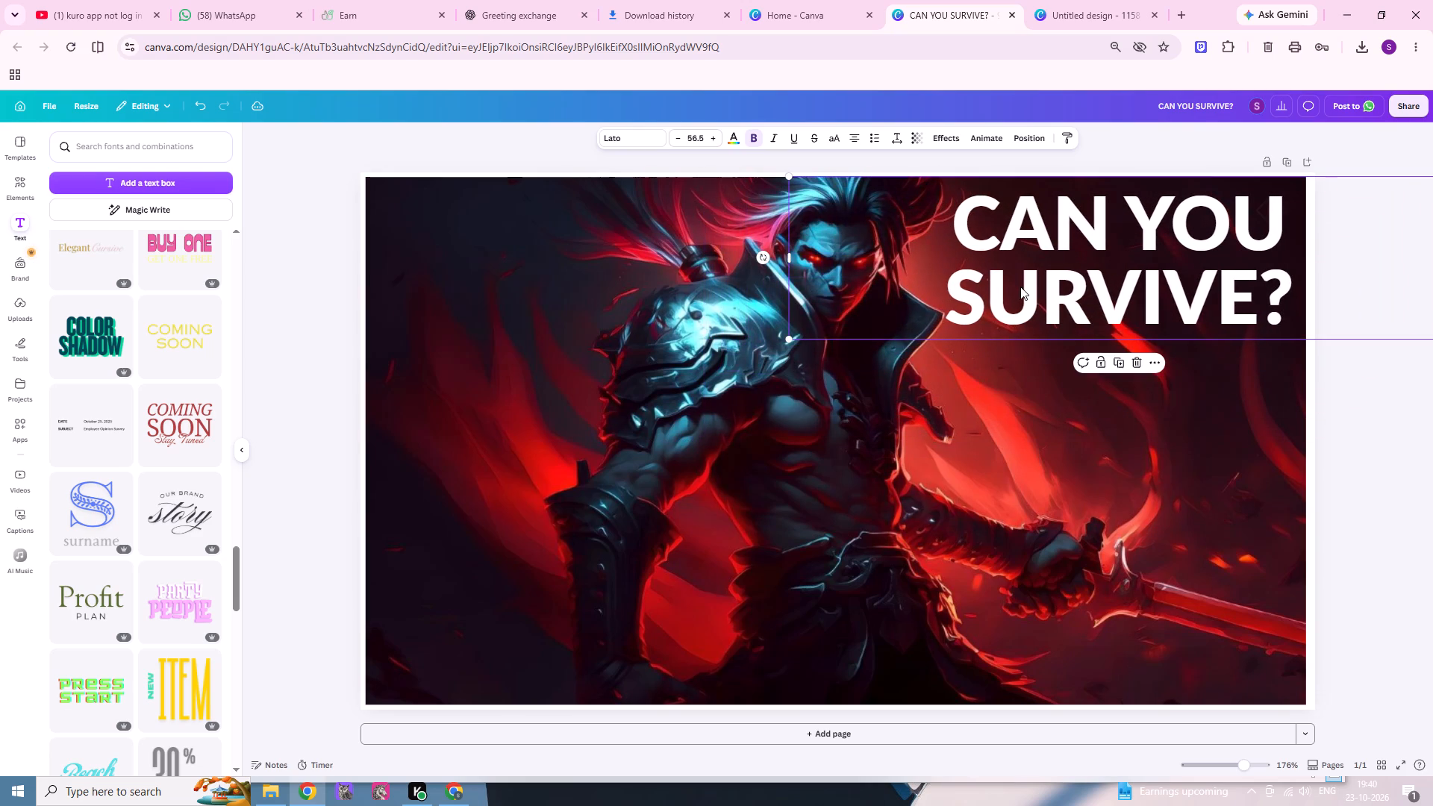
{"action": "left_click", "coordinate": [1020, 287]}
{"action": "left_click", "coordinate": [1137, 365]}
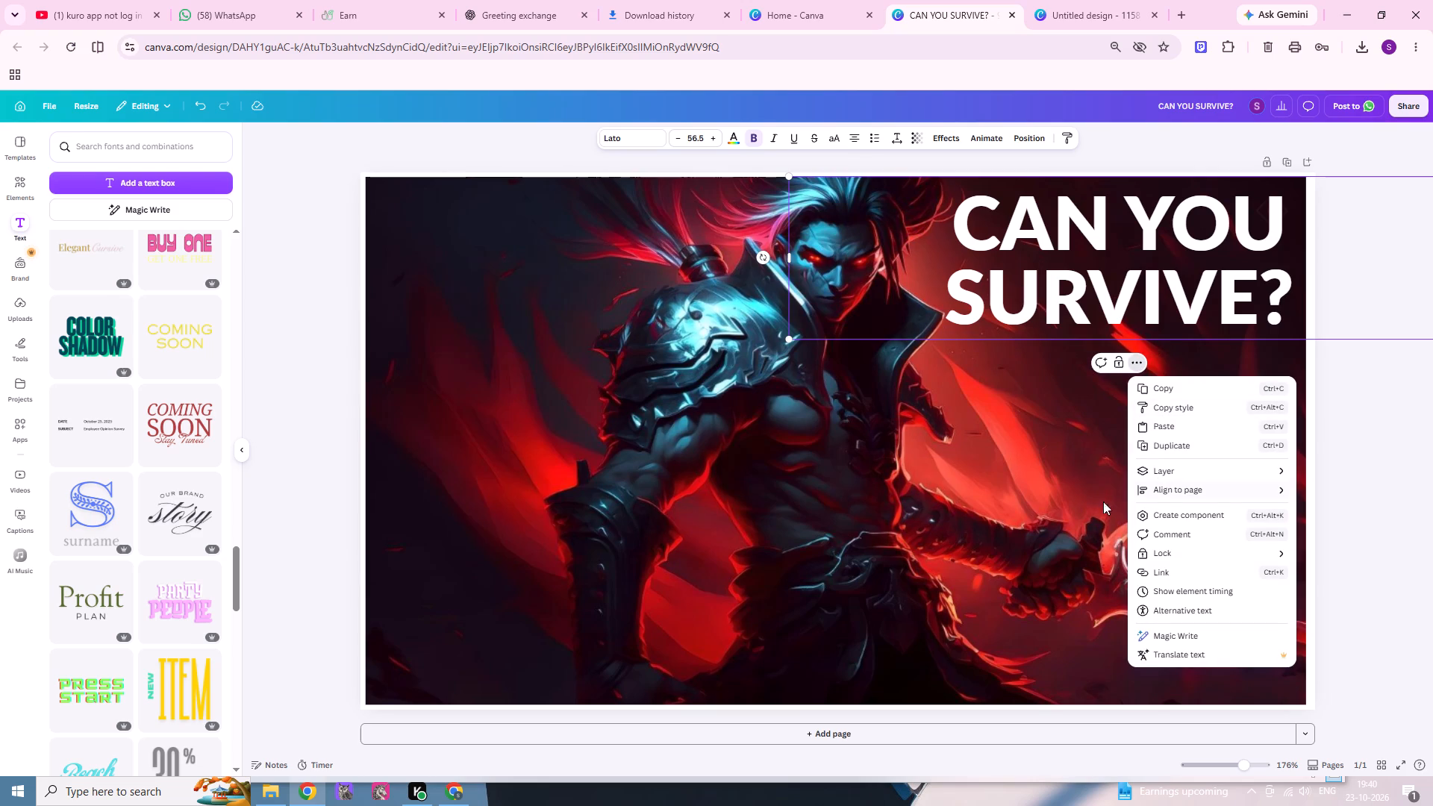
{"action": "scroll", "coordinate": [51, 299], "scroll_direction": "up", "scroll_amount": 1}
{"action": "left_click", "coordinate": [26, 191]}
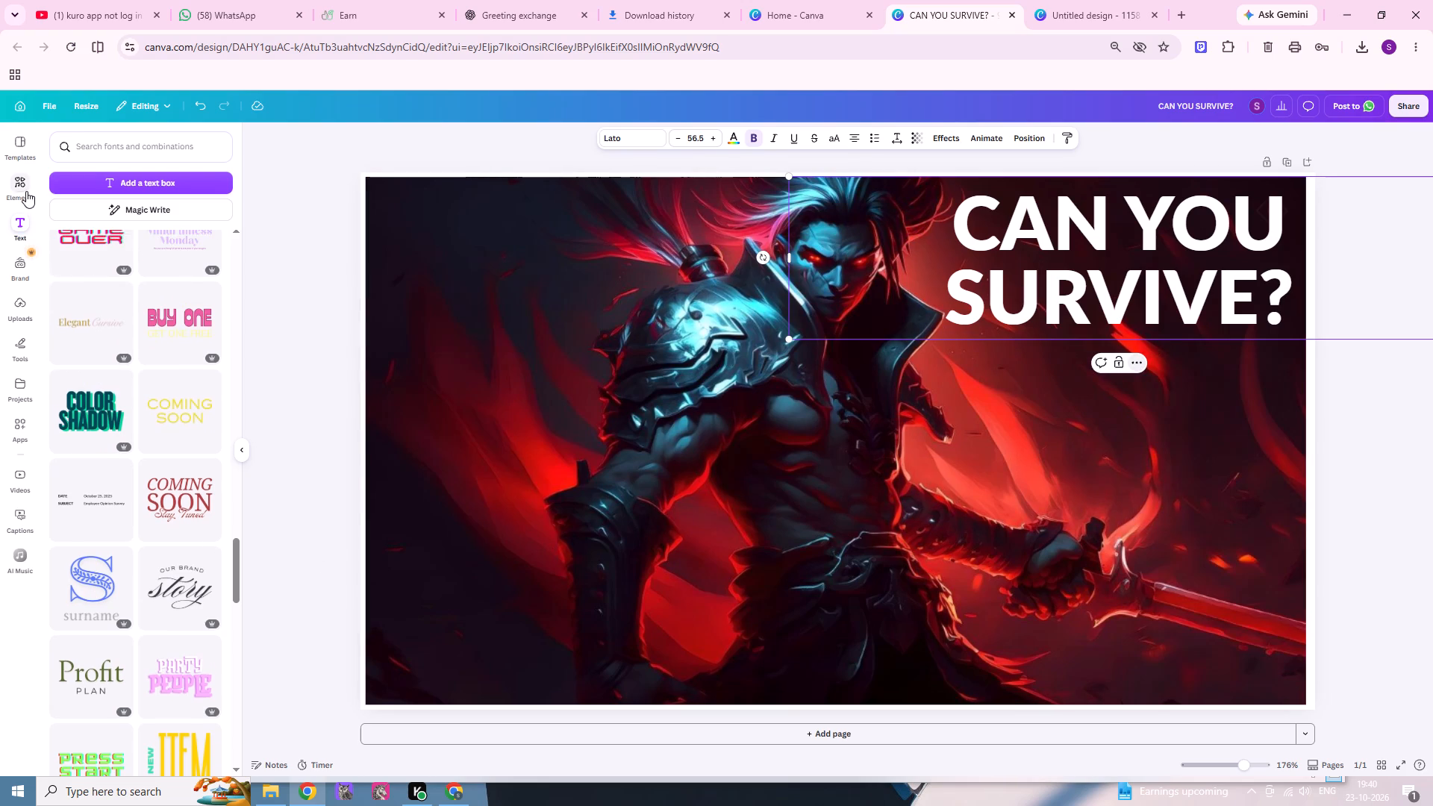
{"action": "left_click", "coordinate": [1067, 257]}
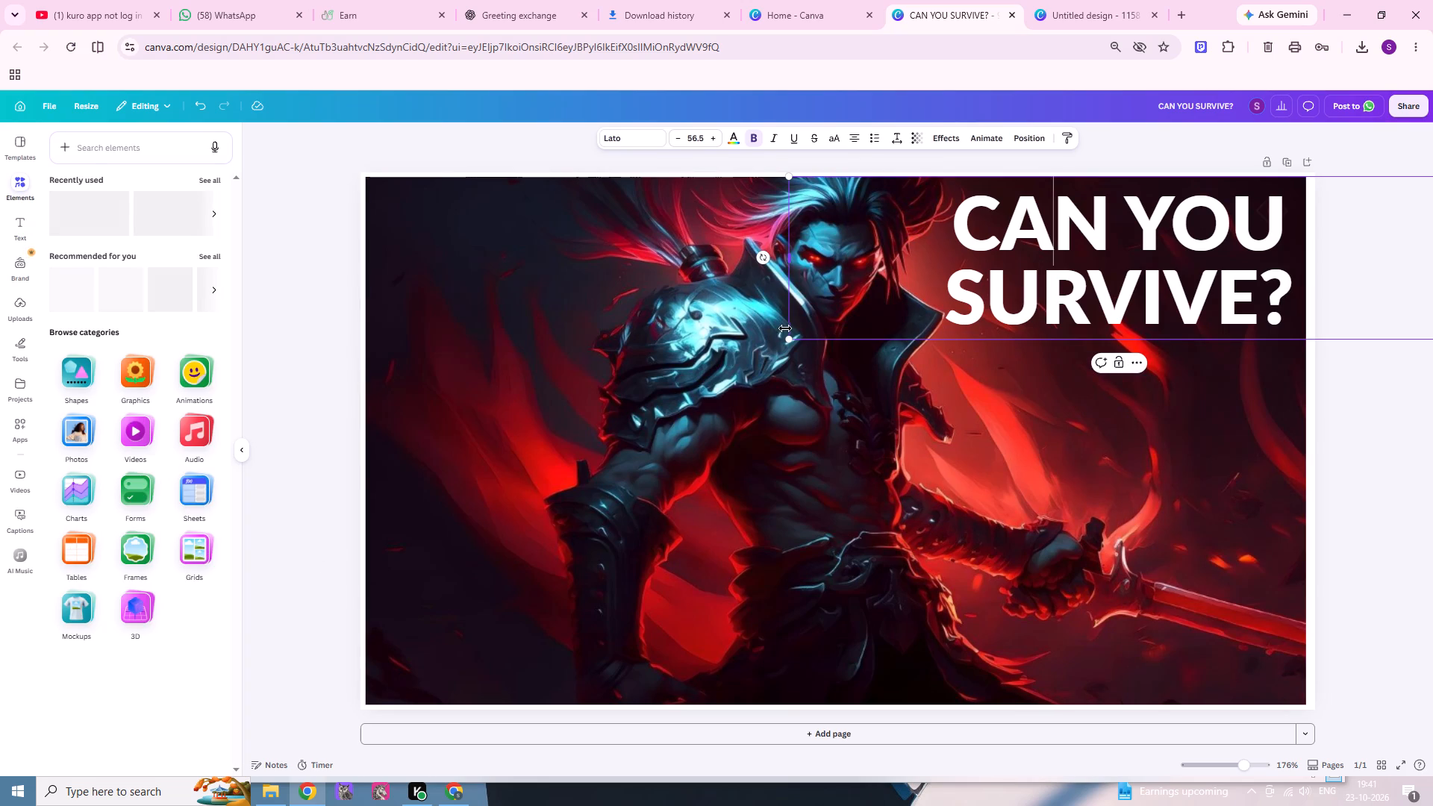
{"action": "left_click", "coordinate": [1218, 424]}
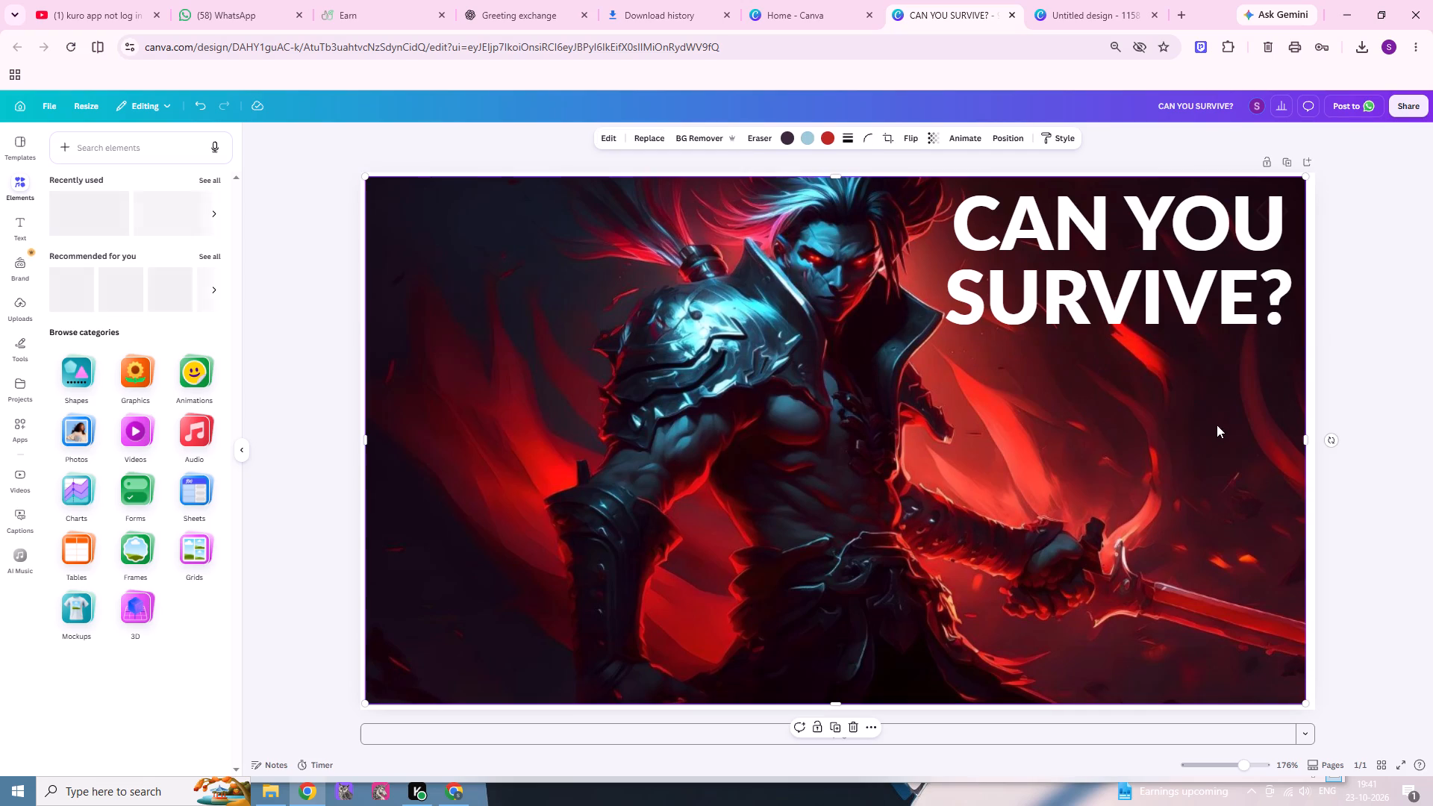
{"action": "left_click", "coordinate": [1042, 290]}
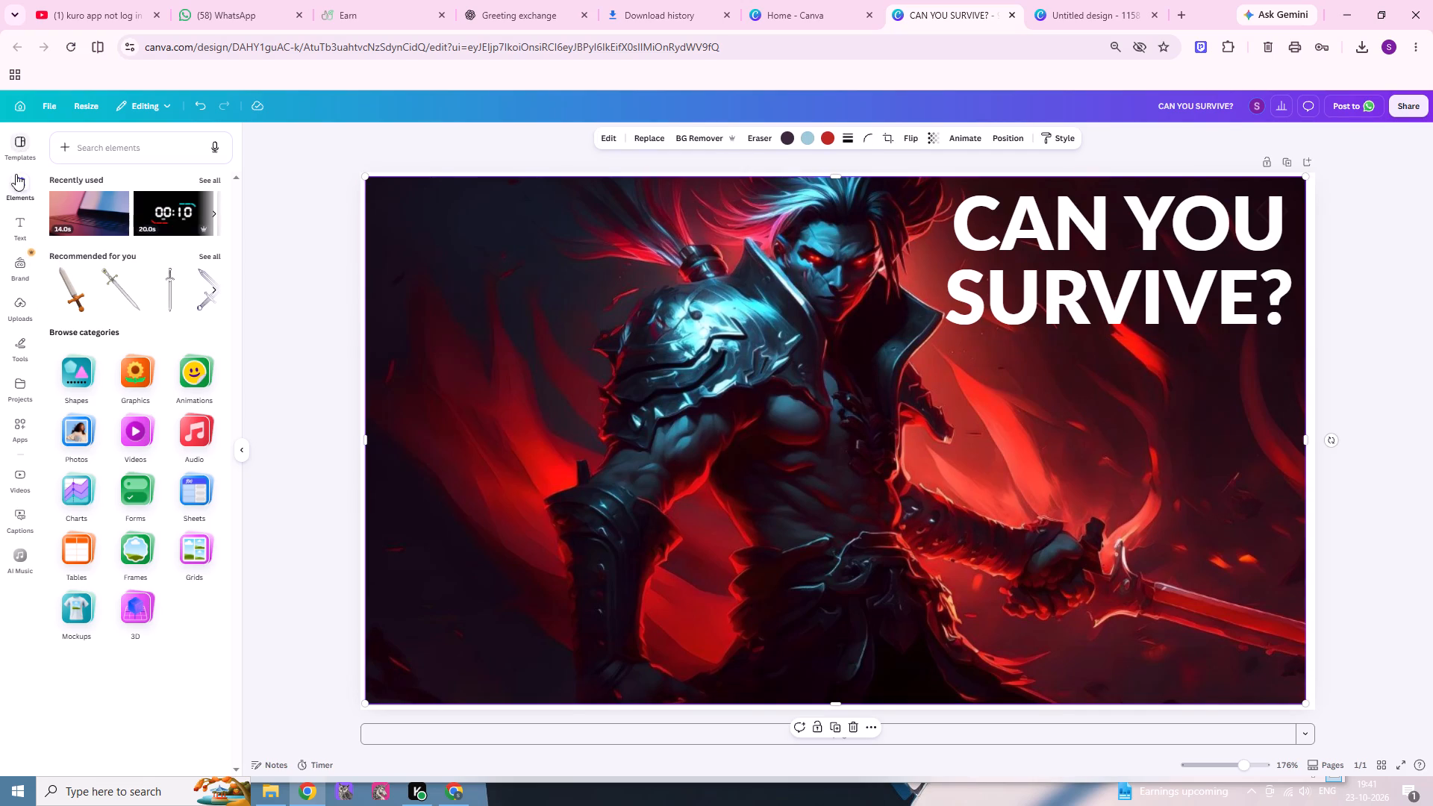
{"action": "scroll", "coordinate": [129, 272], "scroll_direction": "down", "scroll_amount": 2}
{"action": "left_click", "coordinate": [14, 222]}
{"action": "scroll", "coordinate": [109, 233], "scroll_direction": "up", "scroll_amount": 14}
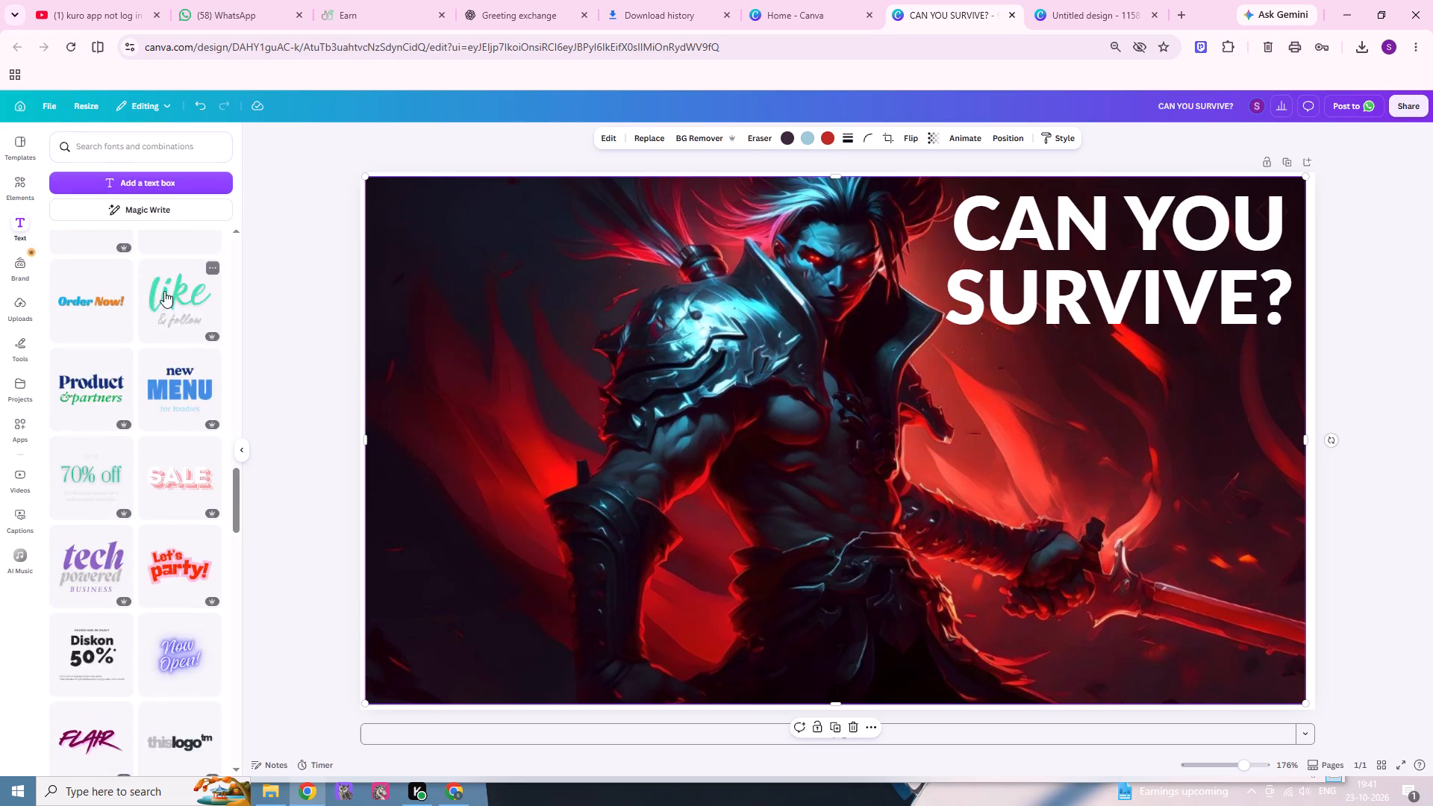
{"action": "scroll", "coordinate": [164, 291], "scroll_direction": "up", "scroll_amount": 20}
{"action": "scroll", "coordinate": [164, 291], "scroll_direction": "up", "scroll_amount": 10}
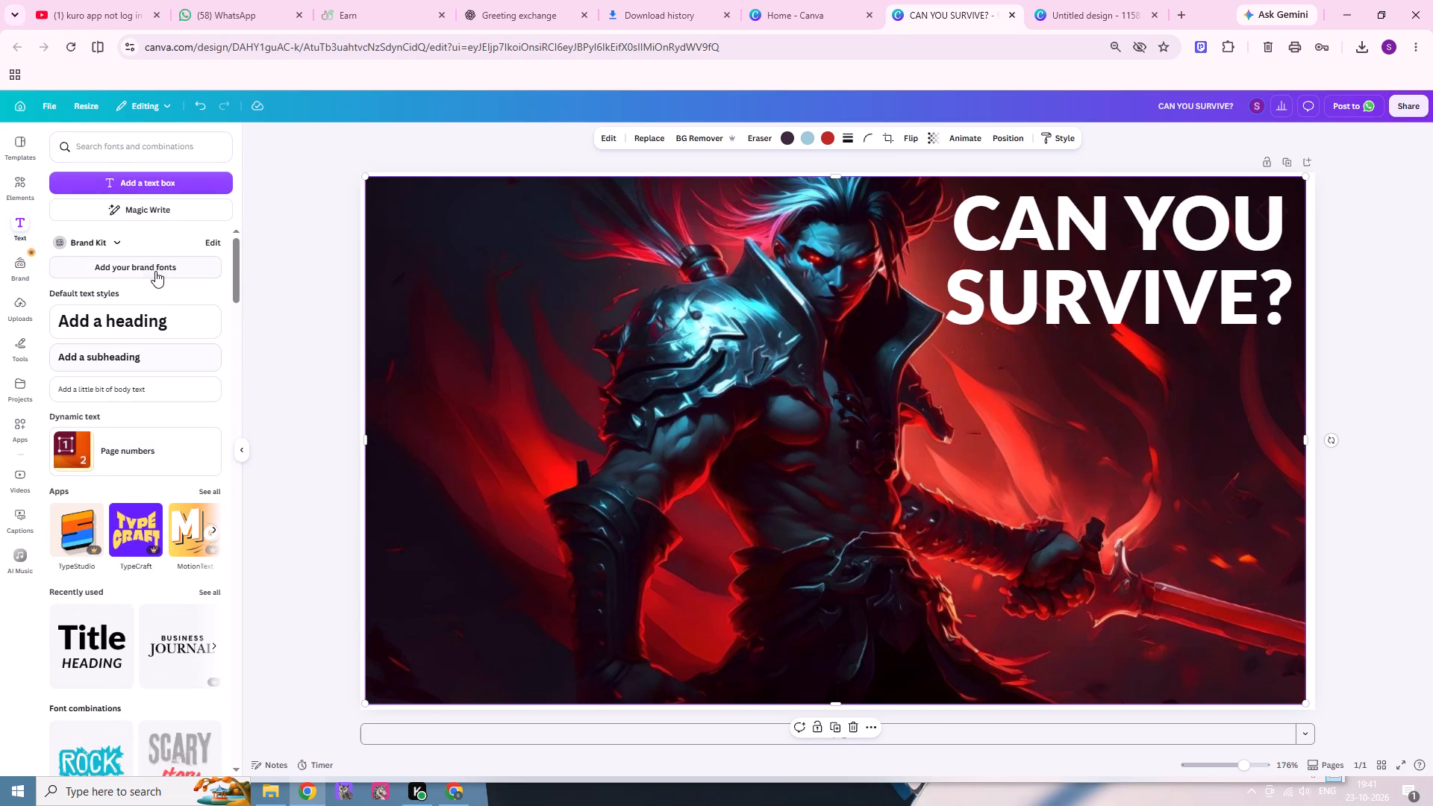
Look through the Brand Kit's fonts, assets, guidelines, templates, colours and graphics for styling options for the headline.
{"action": "left_click", "coordinate": [155, 271]}
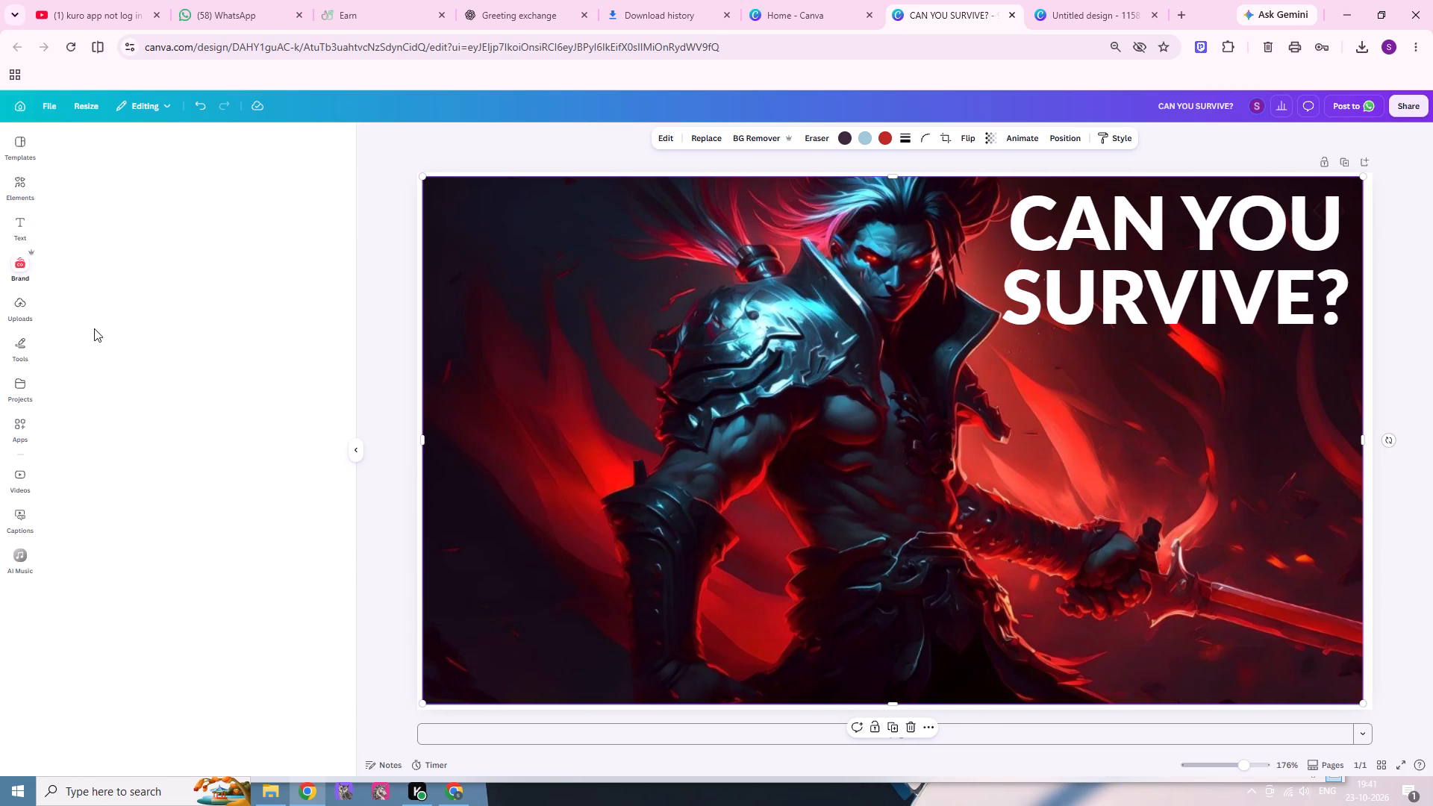
{"action": "left_click", "coordinate": [884, 143]}
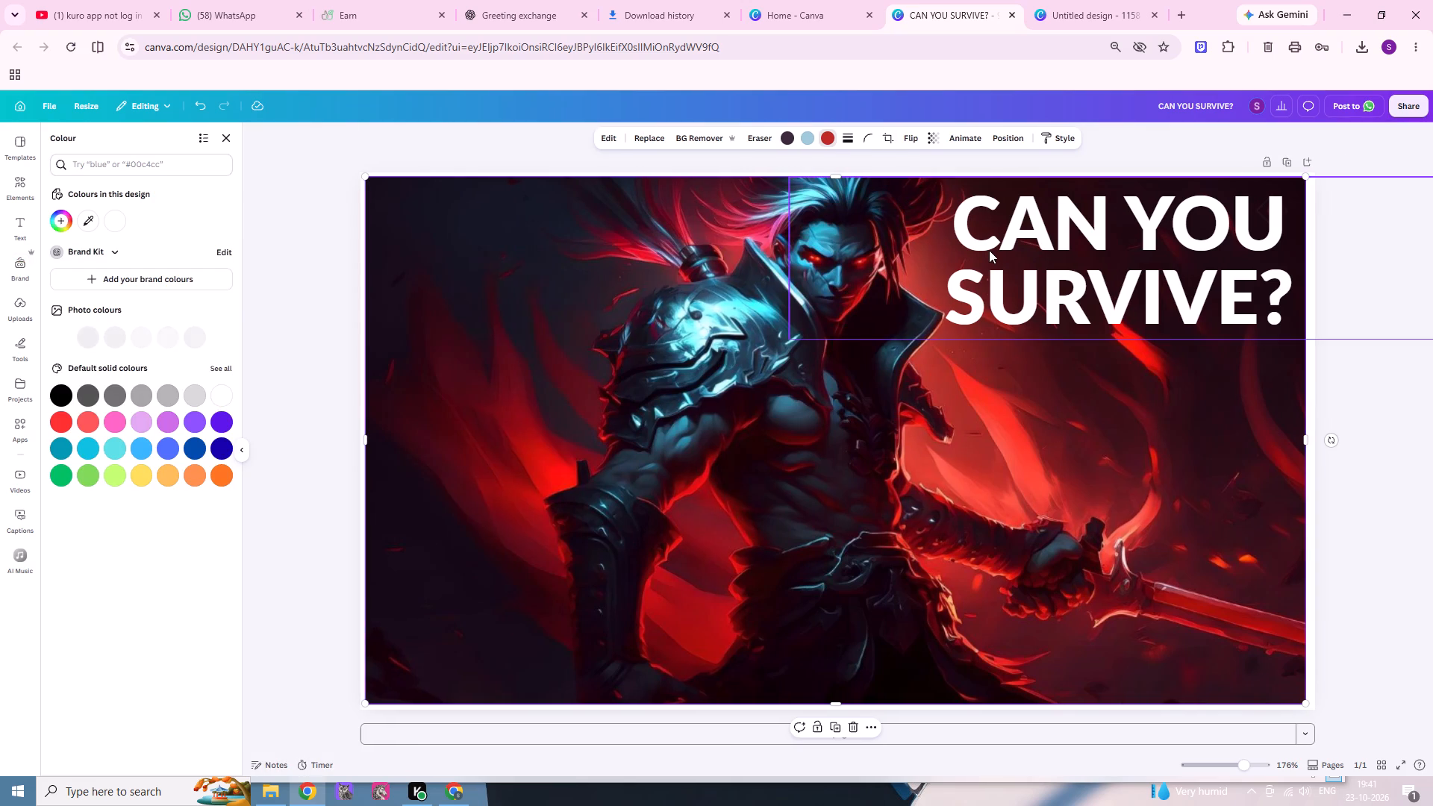
{"action": "left_click", "coordinate": [989, 248]}
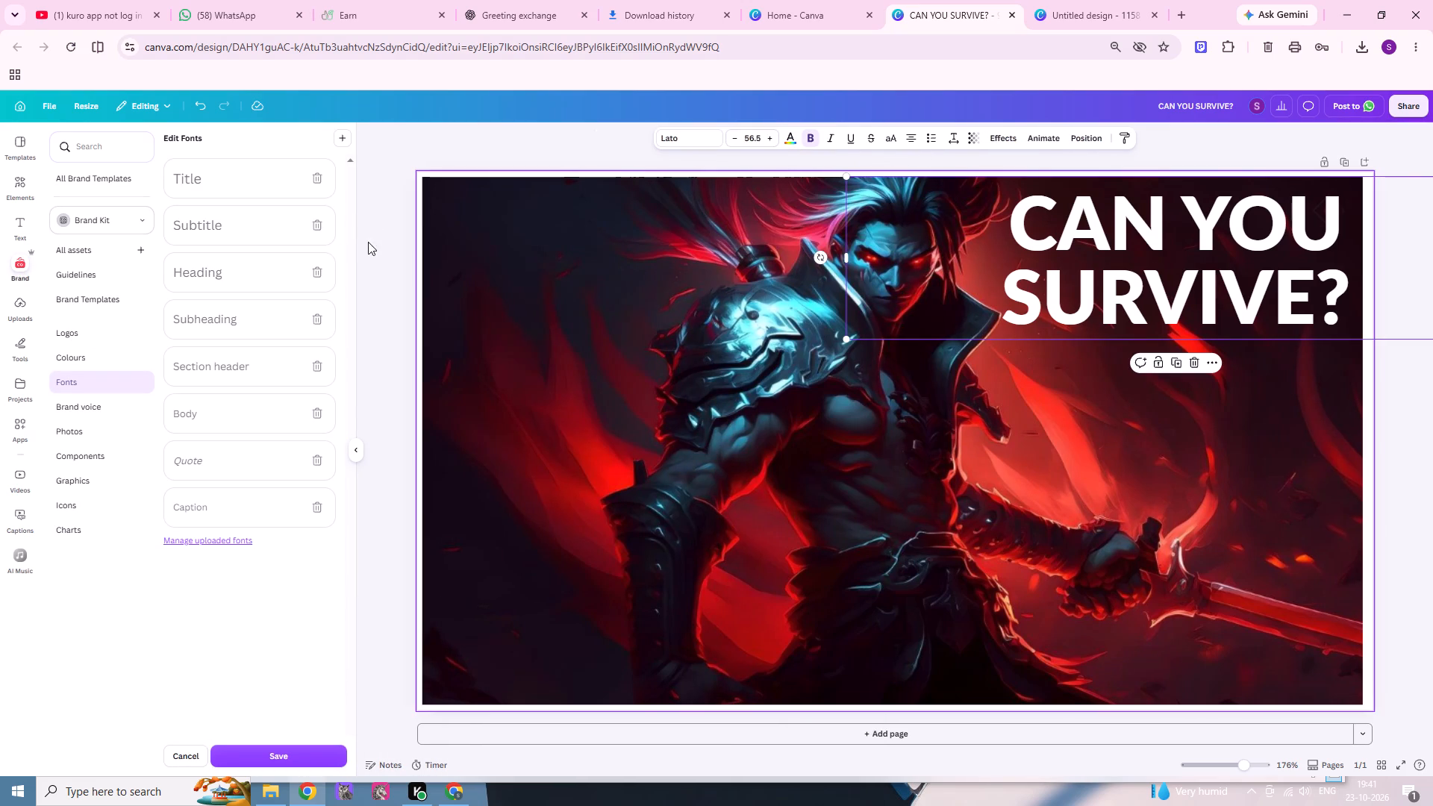
{"action": "left_click", "coordinate": [128, 252]}
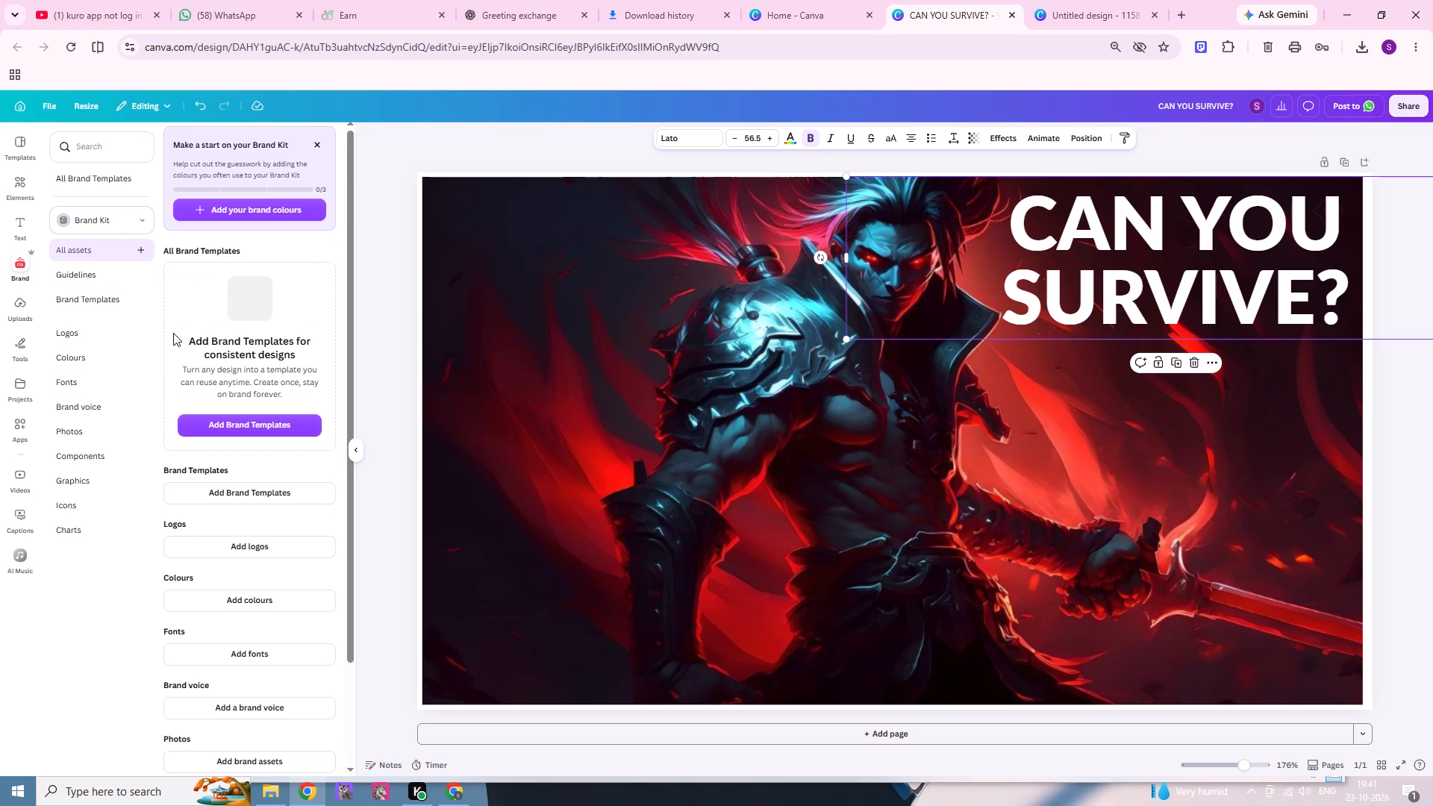
{"action": "scroll", "coordinate": [231, 449], "scroll_direction": "down", "scroll_amount": 5}
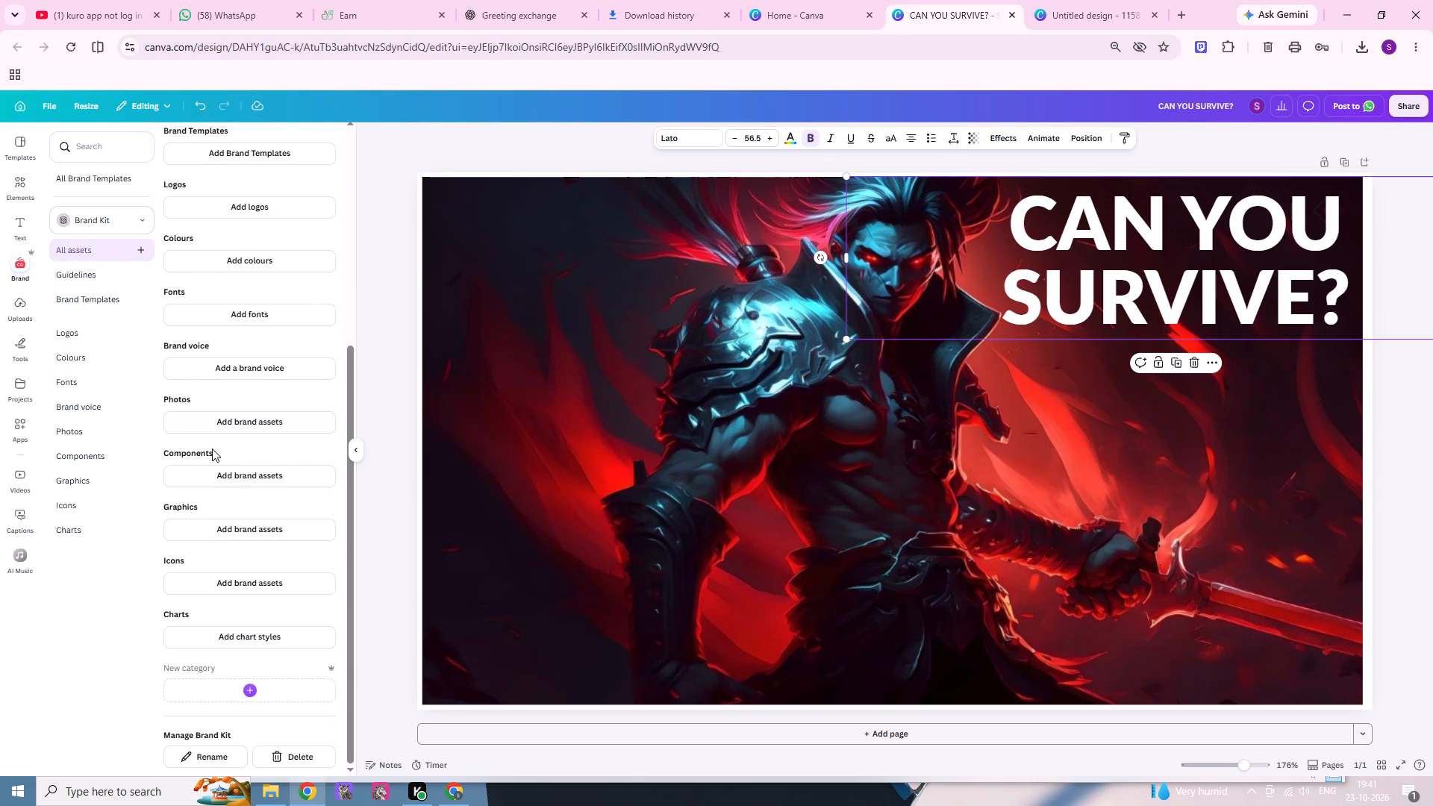
{"action": "scroll", "coordinate": [227, 426], "scroll_direction": "down", "scroll_amount": 2}
{"action": "left_click", "coordinate": [88, 273]}
{"action": "left_click", "coordinate": [100, 210]}
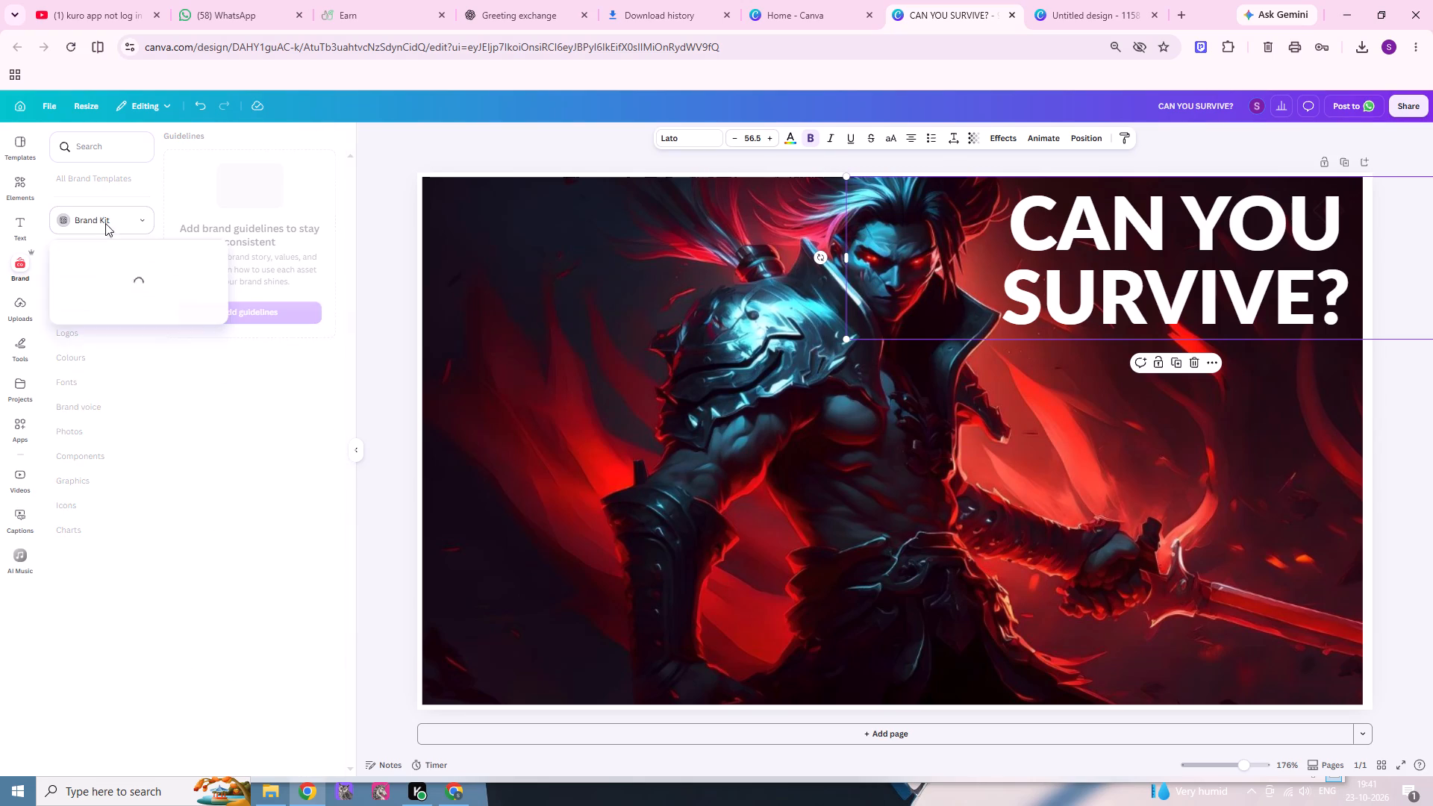
{"action": "left_click", "coordinate": [116, 213]}
{"action": "left_click", "coordinate": [97, 181]}
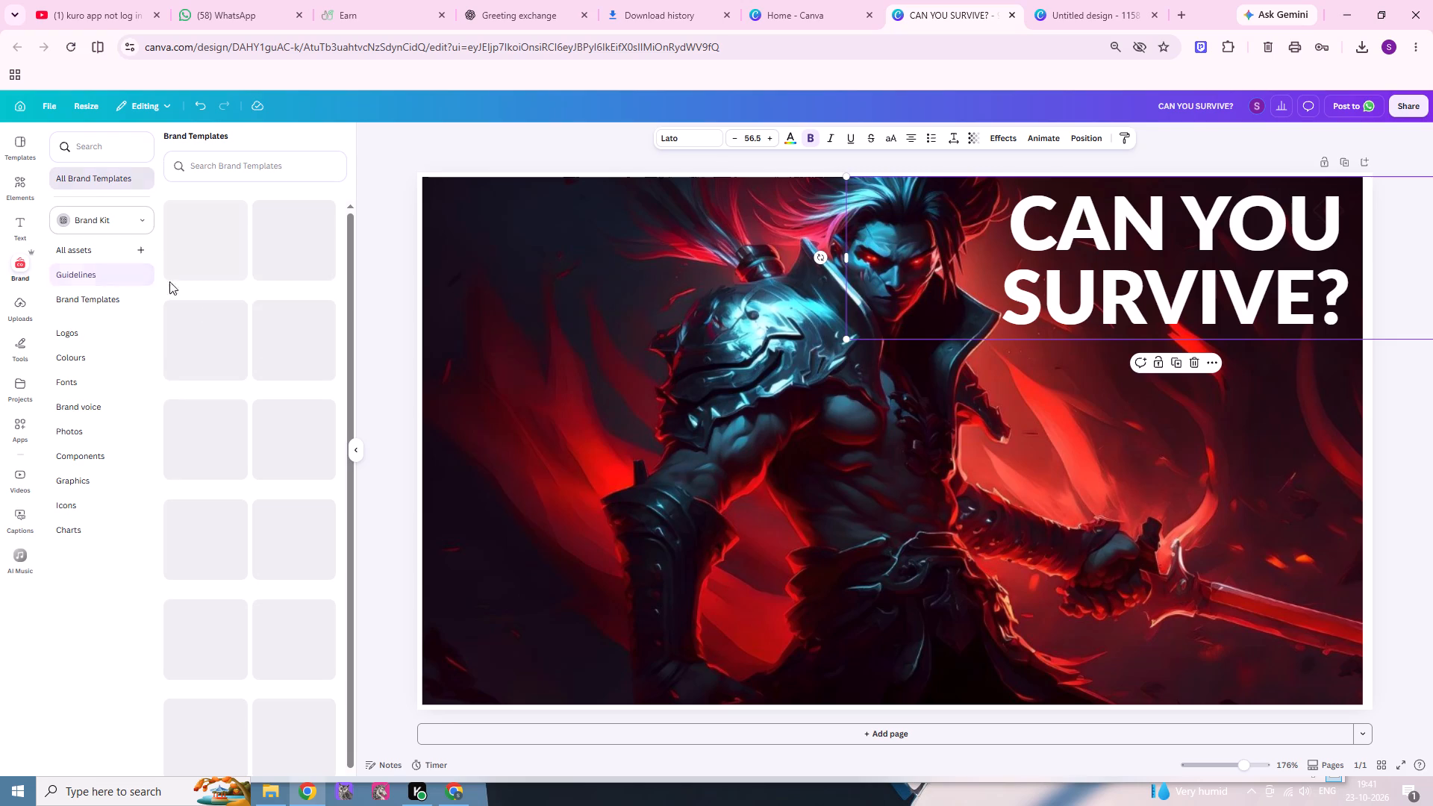
{"action": "left_click", "coordinate": [93, 354]}
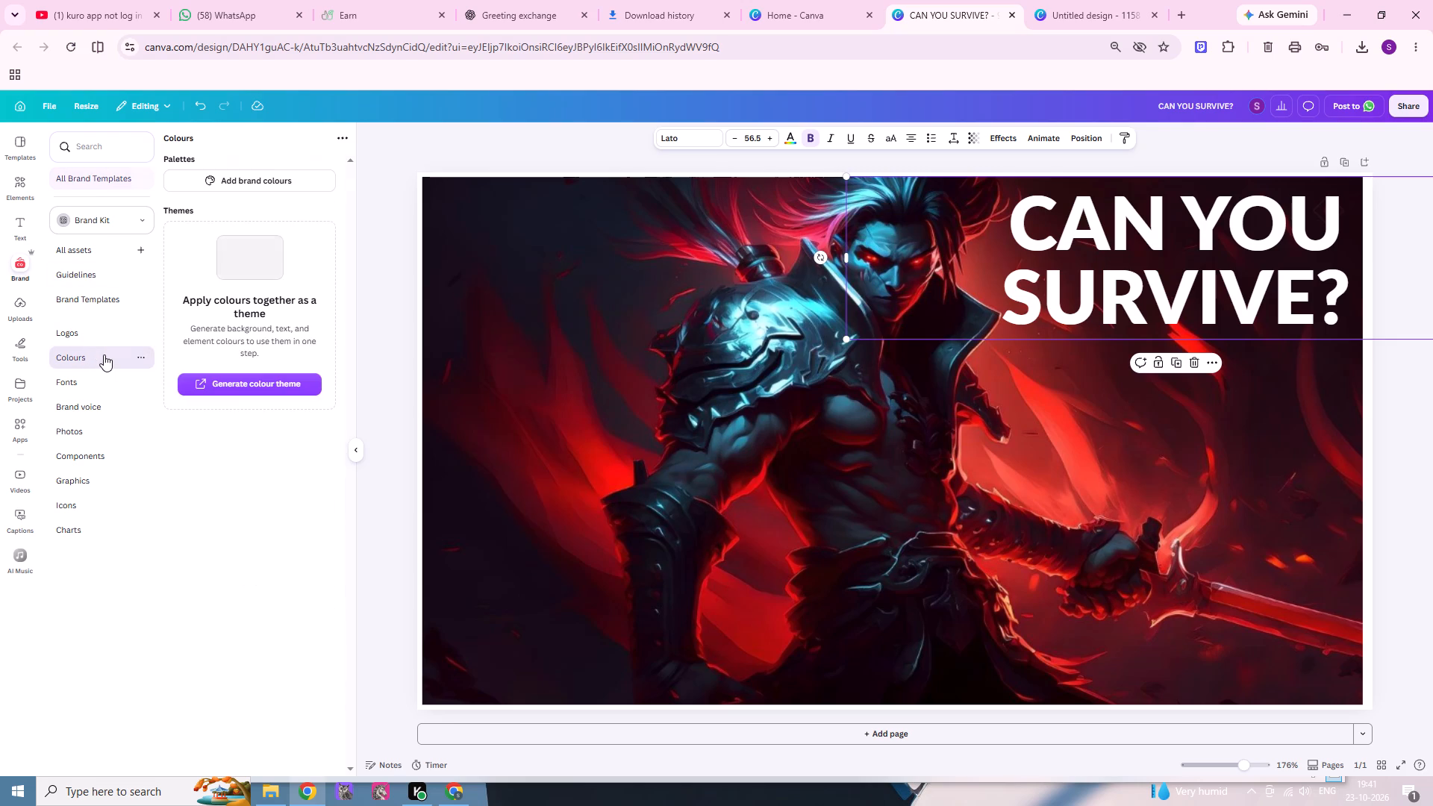
{"action": "left_click", "coordinate": [231, 389]}
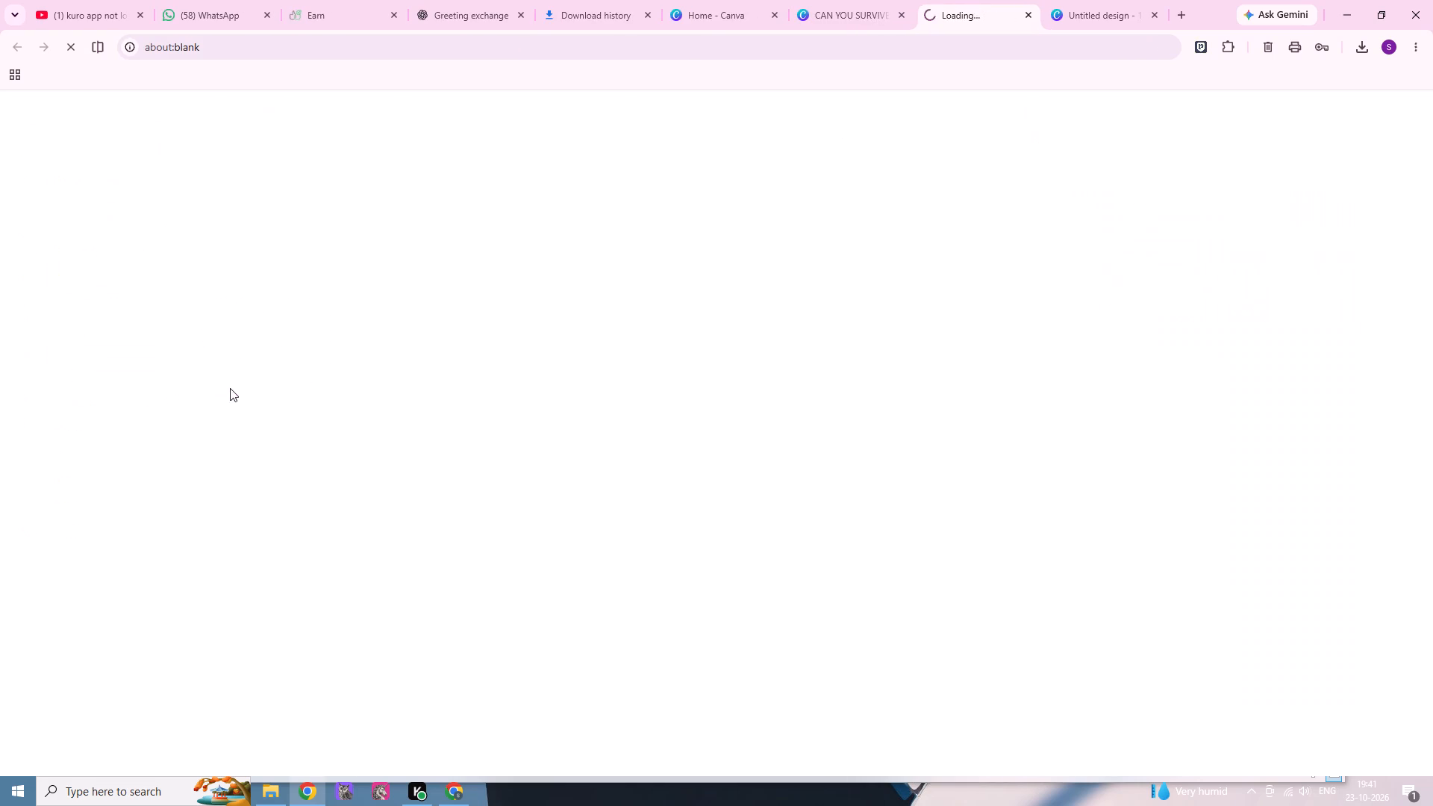
{"action": "left_click", "coordinate": [1023, 16]}
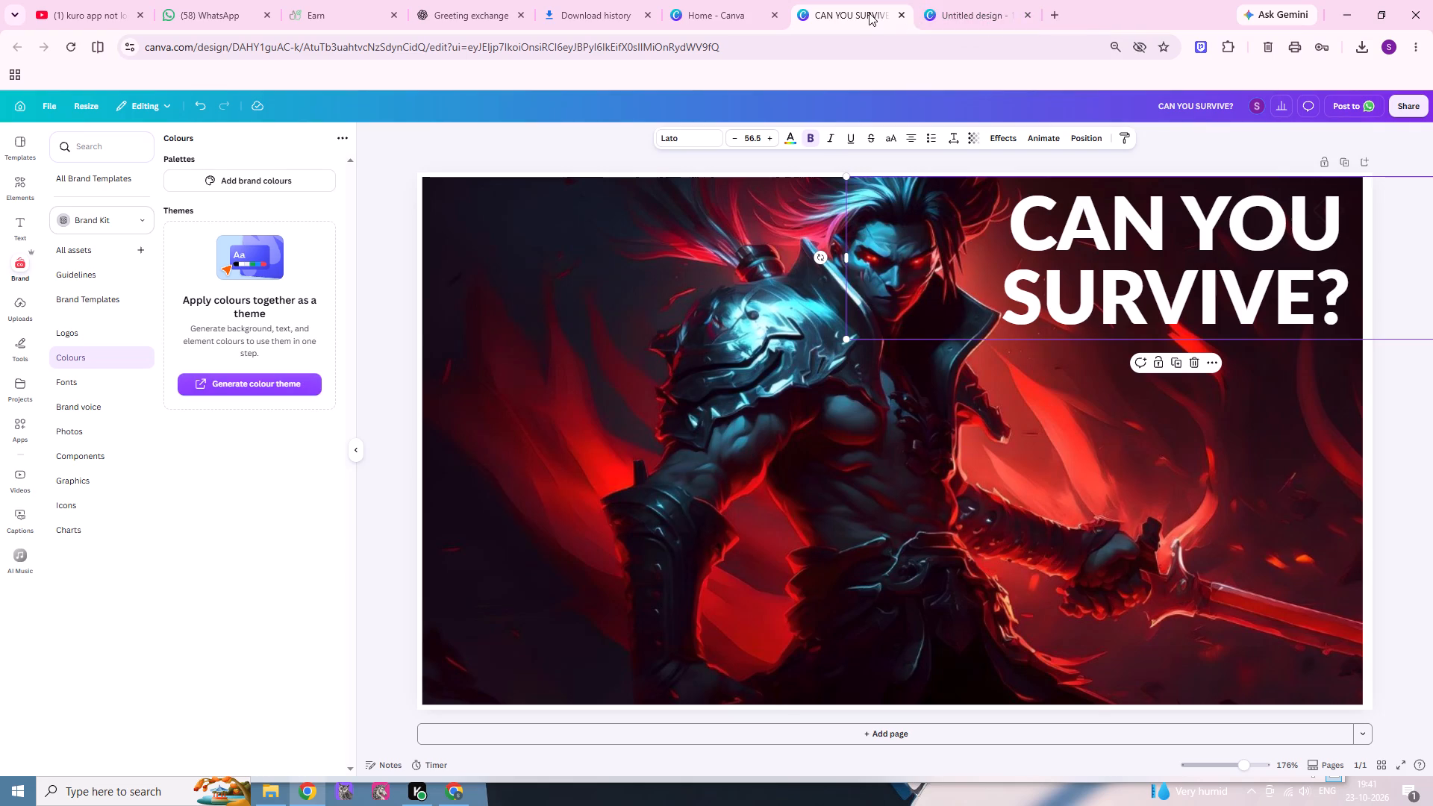
{"action": "left_click", "coordinate": [869, 13]}
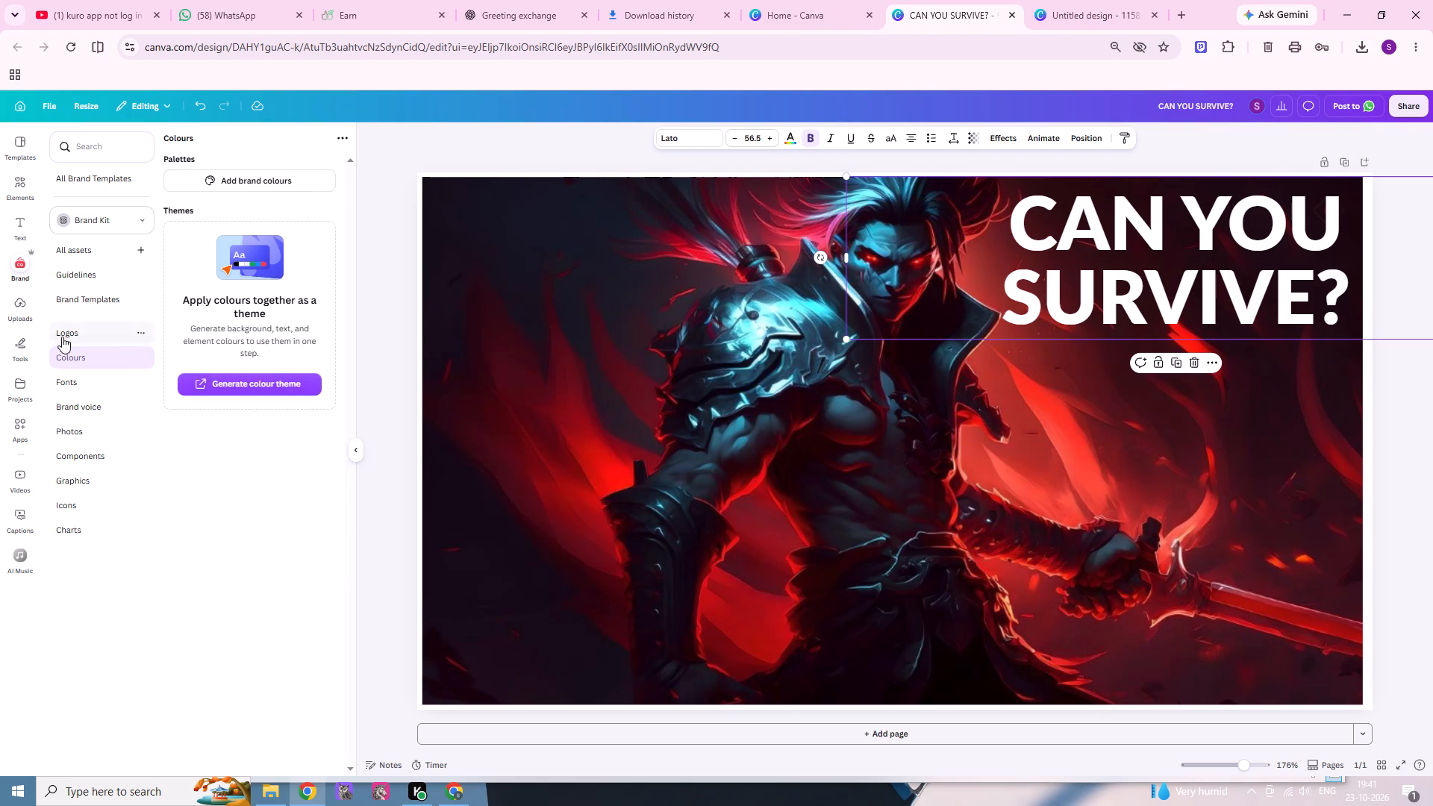
{"action": "left_click", "coordinate": [87, 480]}
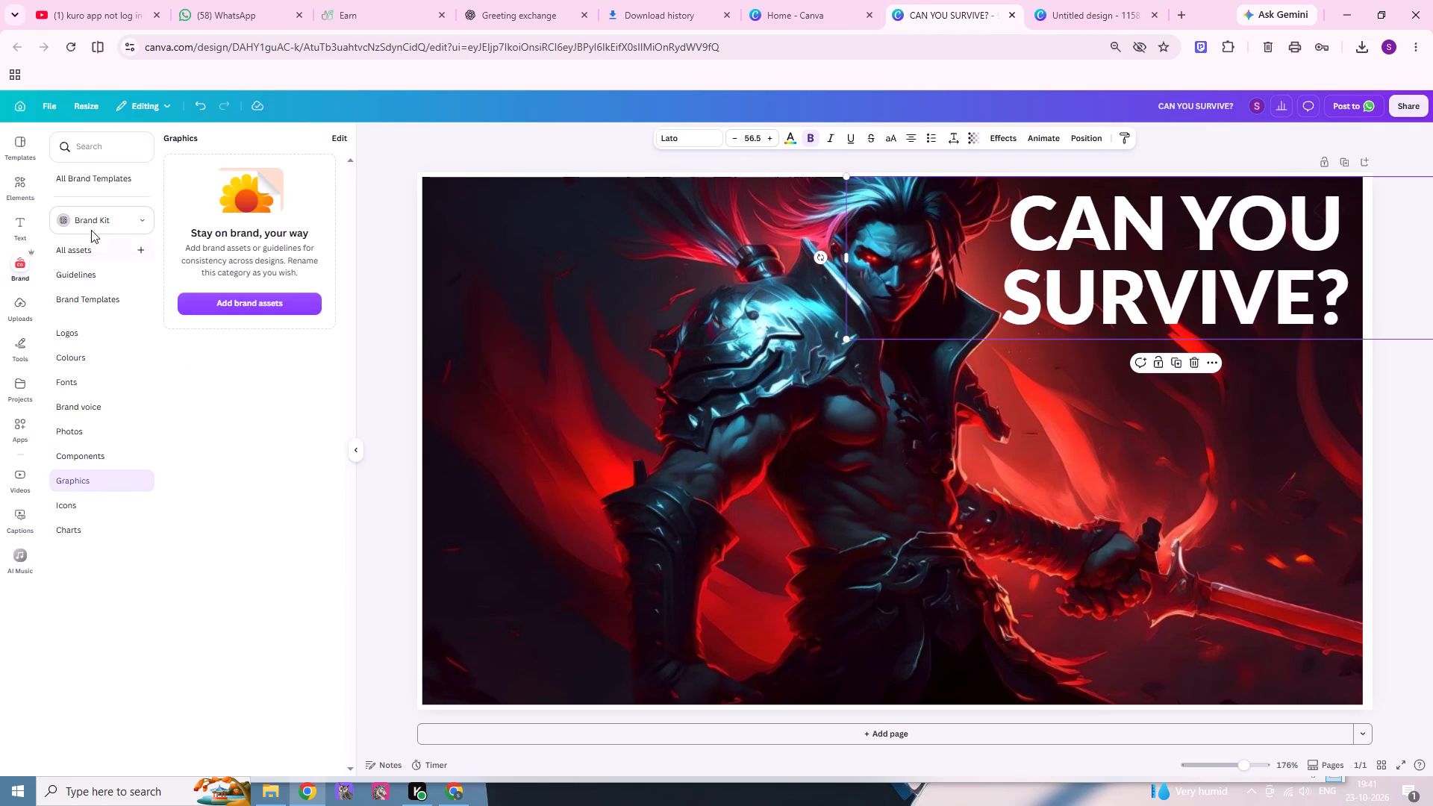
{"action": "left_click", "coordinate": [1100, 309]}
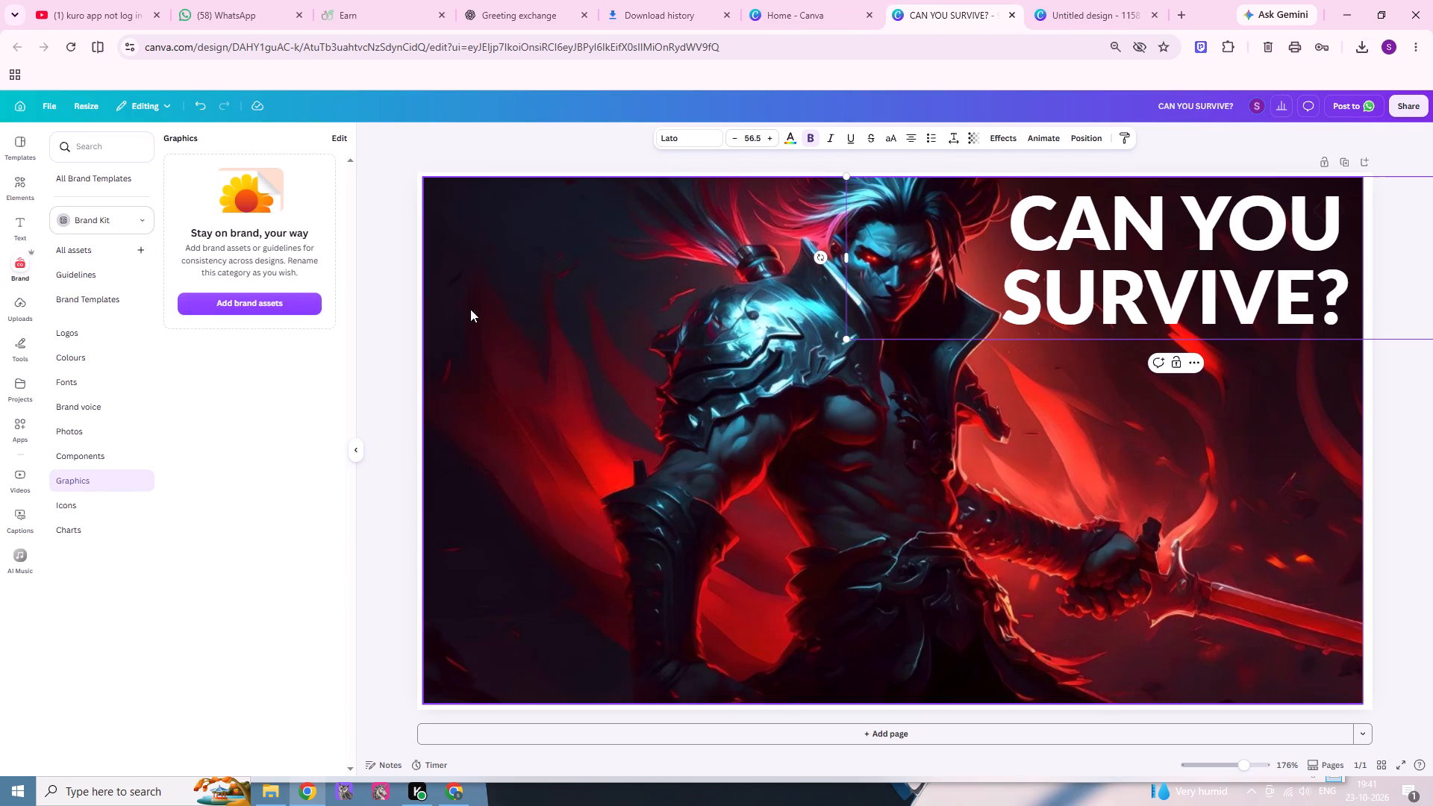
{"action": "left_click", "coordinate": [68, 190]}
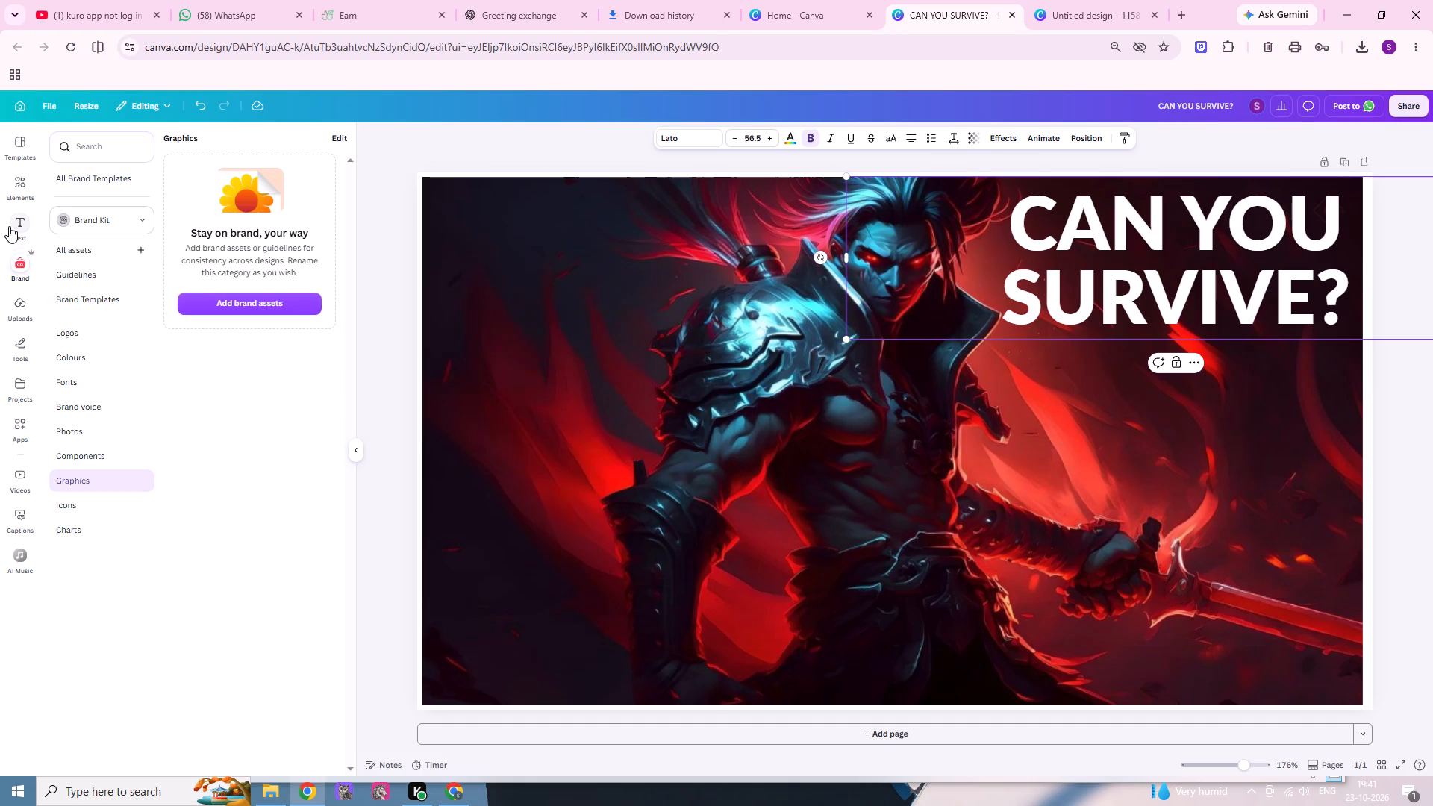
Remove the bold formatting from the word "SURVIVE?" in the headline.
{"action": "left_click", "coordinate": [9, 226]}
{"action": "left_click", "coordinate": [971, 266]}
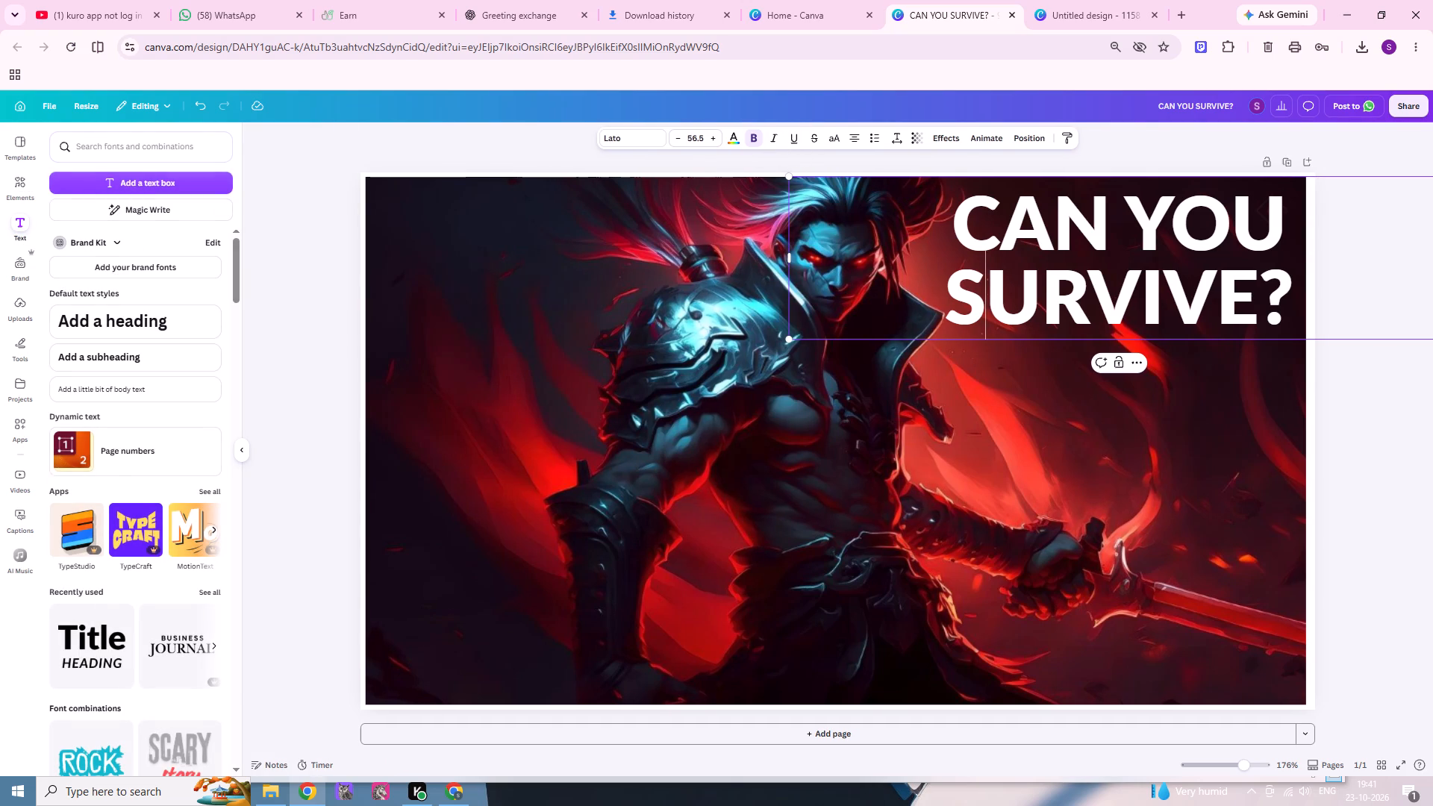
{"action": "left_click_drag", "start_coordinate": [1299, 315], "coordinate": [958, 322]}
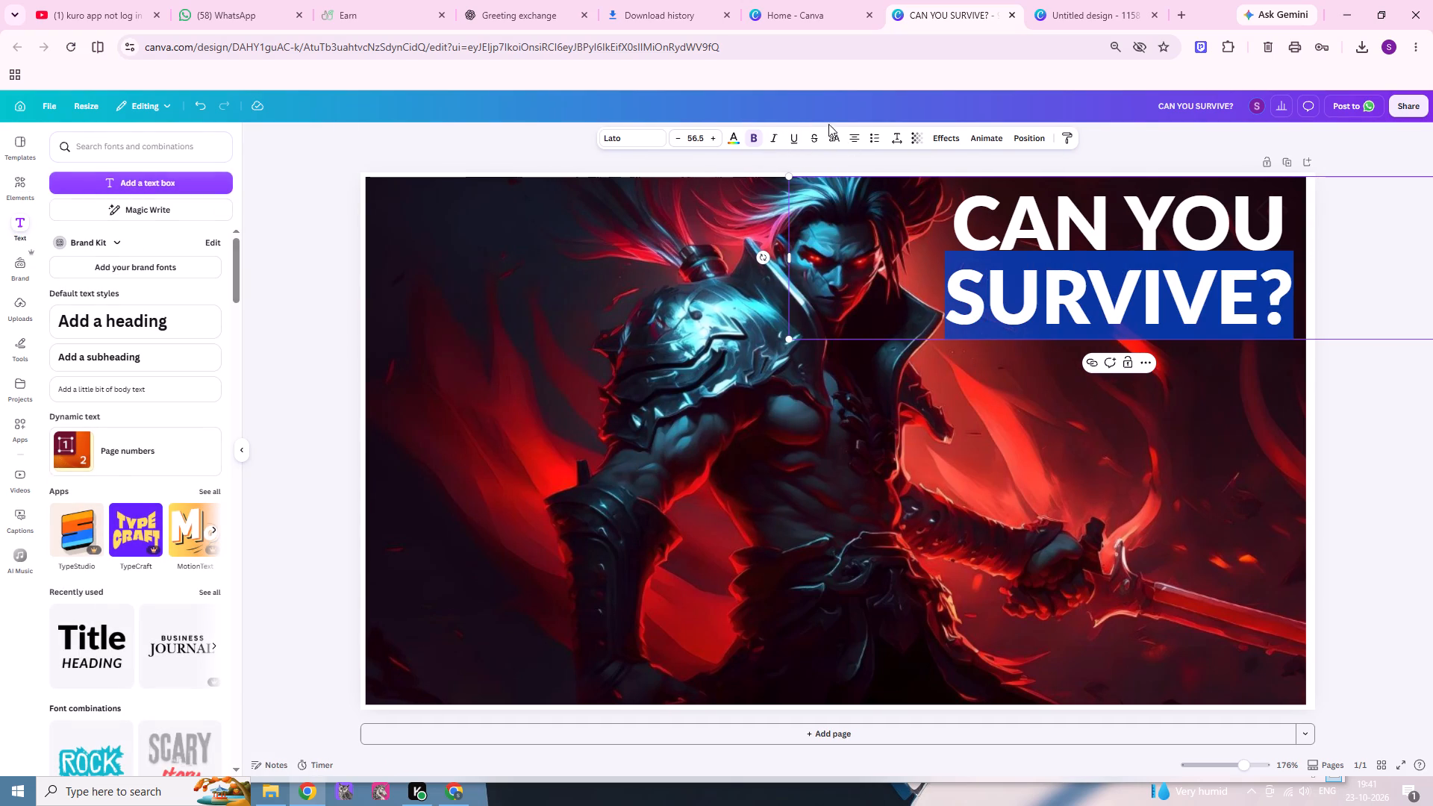
{"action": "left_click", "coordinate": [757, 143]}
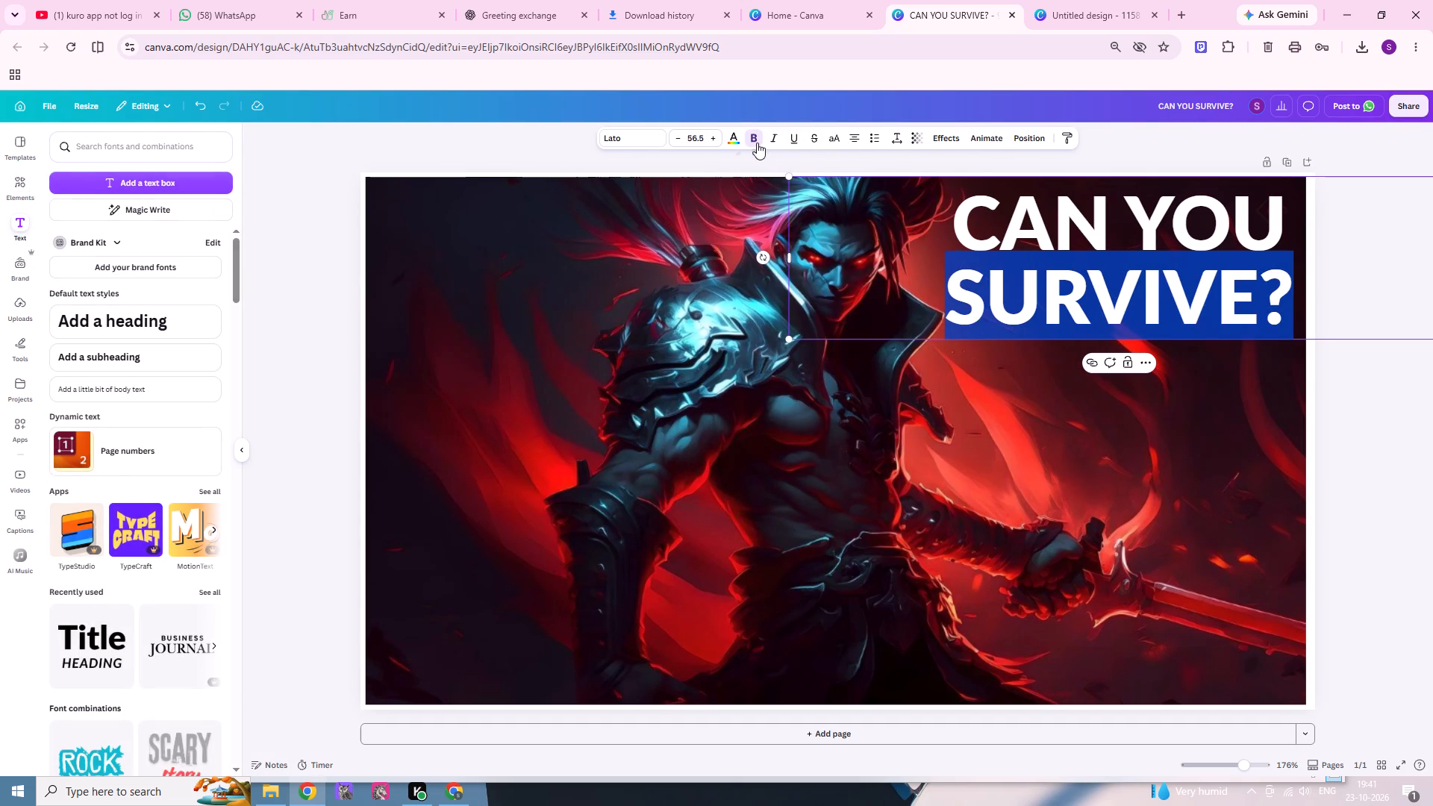
{"action": "left_click", "coordinate": [757, 143]}
{"action": "left_click", "coordinate": [609, 183]}
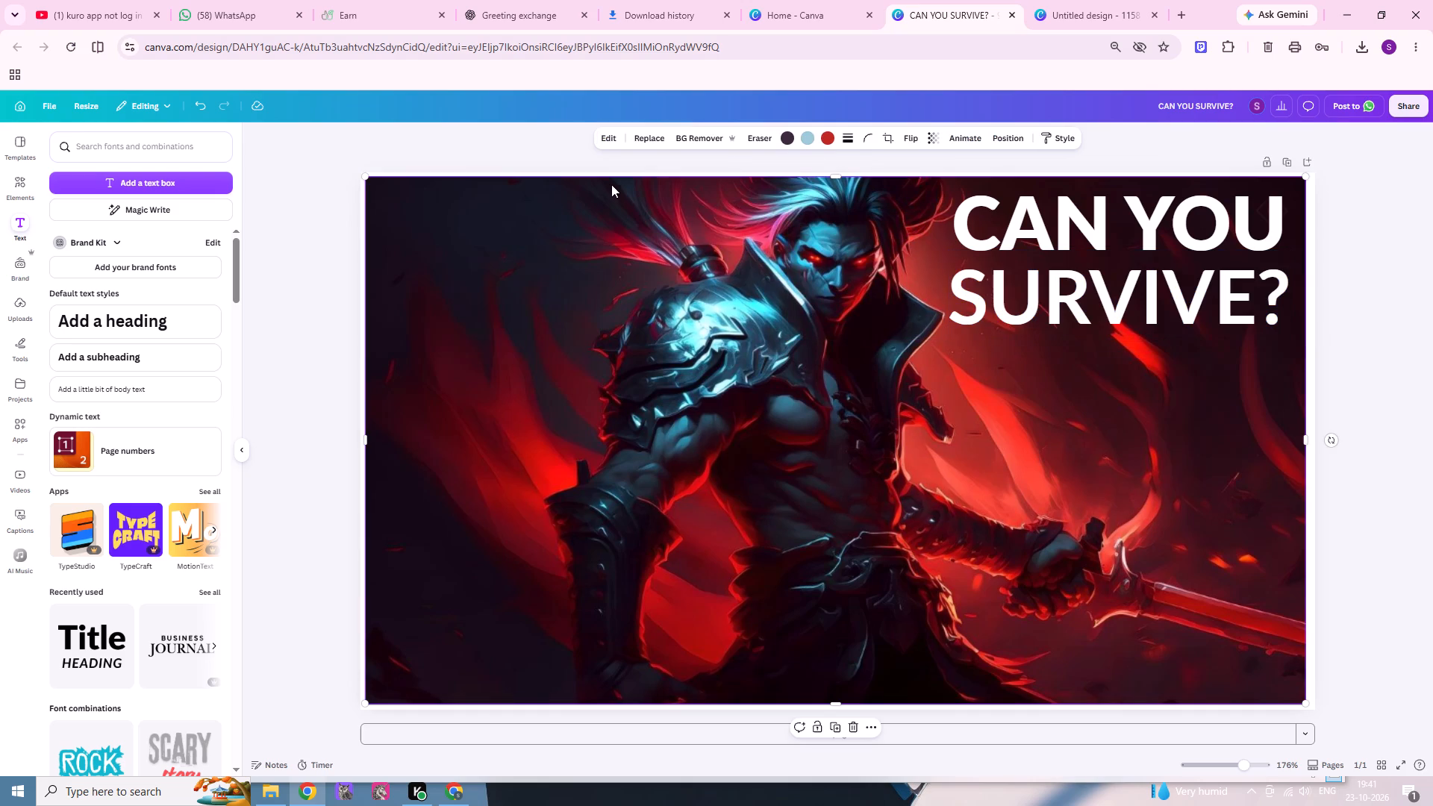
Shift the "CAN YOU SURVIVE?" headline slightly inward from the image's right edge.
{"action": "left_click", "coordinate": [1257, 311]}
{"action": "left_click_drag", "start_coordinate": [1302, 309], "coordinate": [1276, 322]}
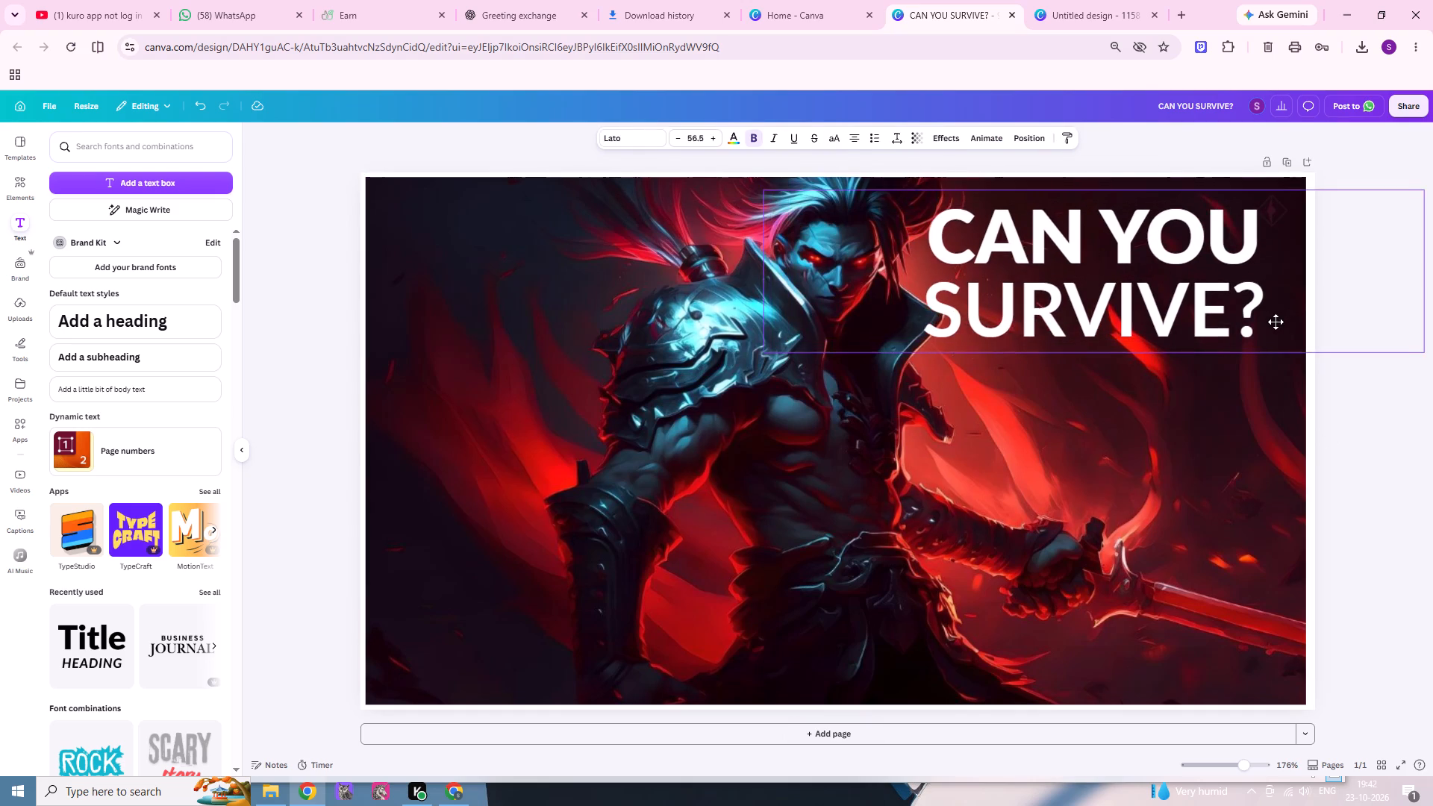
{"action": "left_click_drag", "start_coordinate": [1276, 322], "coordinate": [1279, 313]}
Italicise the word "SURVIVE?" in the headline.
{"action": "left_click", "coordinate": [965, 258]}
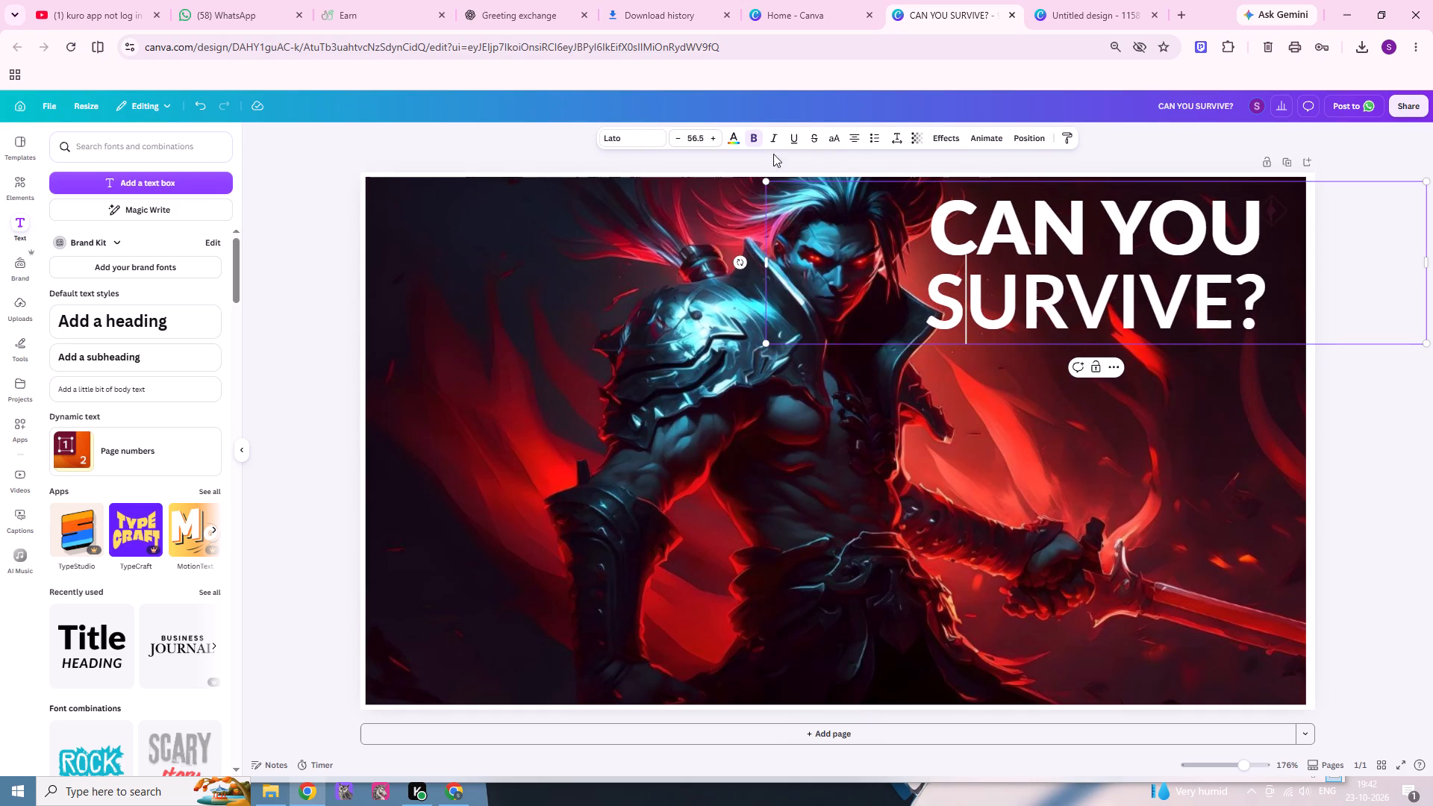
{"action": "left_click", "coordinate": [773, 140]}
{"action": "left_click_drag", "start_coordinate": [892, 276], "coordinate": [908, 303], "text": "ctrl"}
{"action": "left_click_drag", "start_coordinate": [908, 303], "coordinate": [1266, 335], "text": "ctrl"}
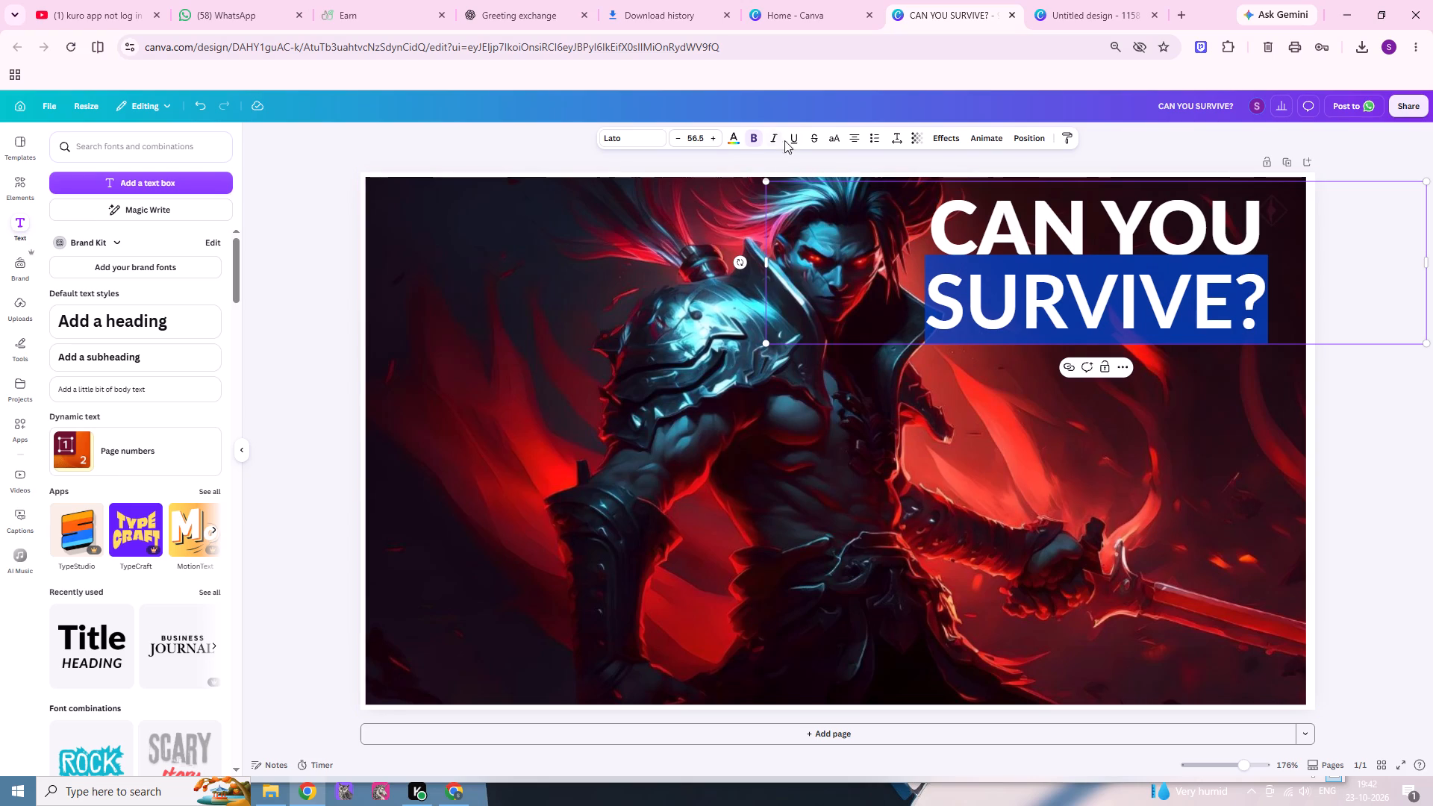
{"action": "left_click", "coordinate": [787, 140]}
{"action": "left_click", "coordinate": [772, 140]}
{"action": "left_click", "coordinate": [793, 140]}
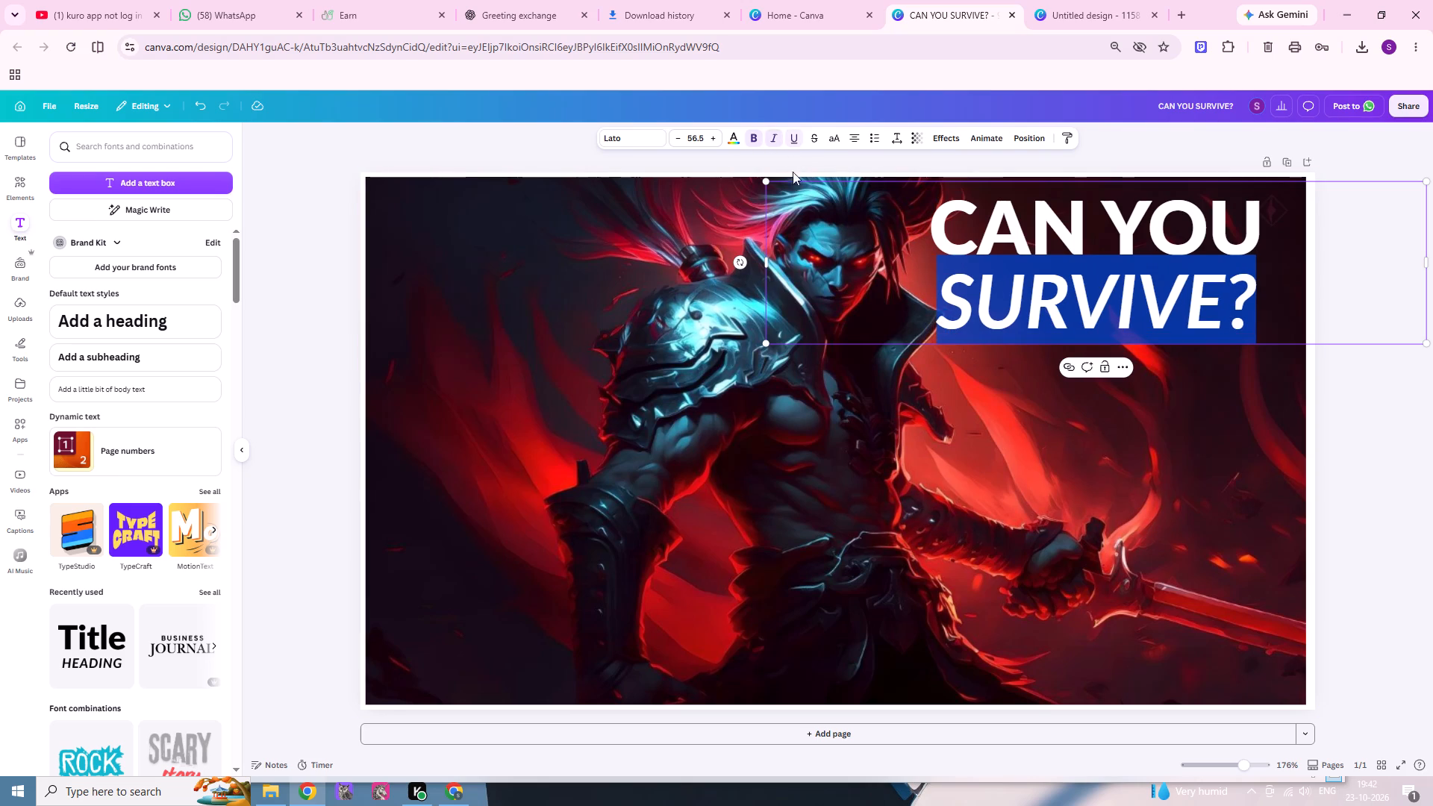
{"action": "left_click", "coordinate": [843, 280]}
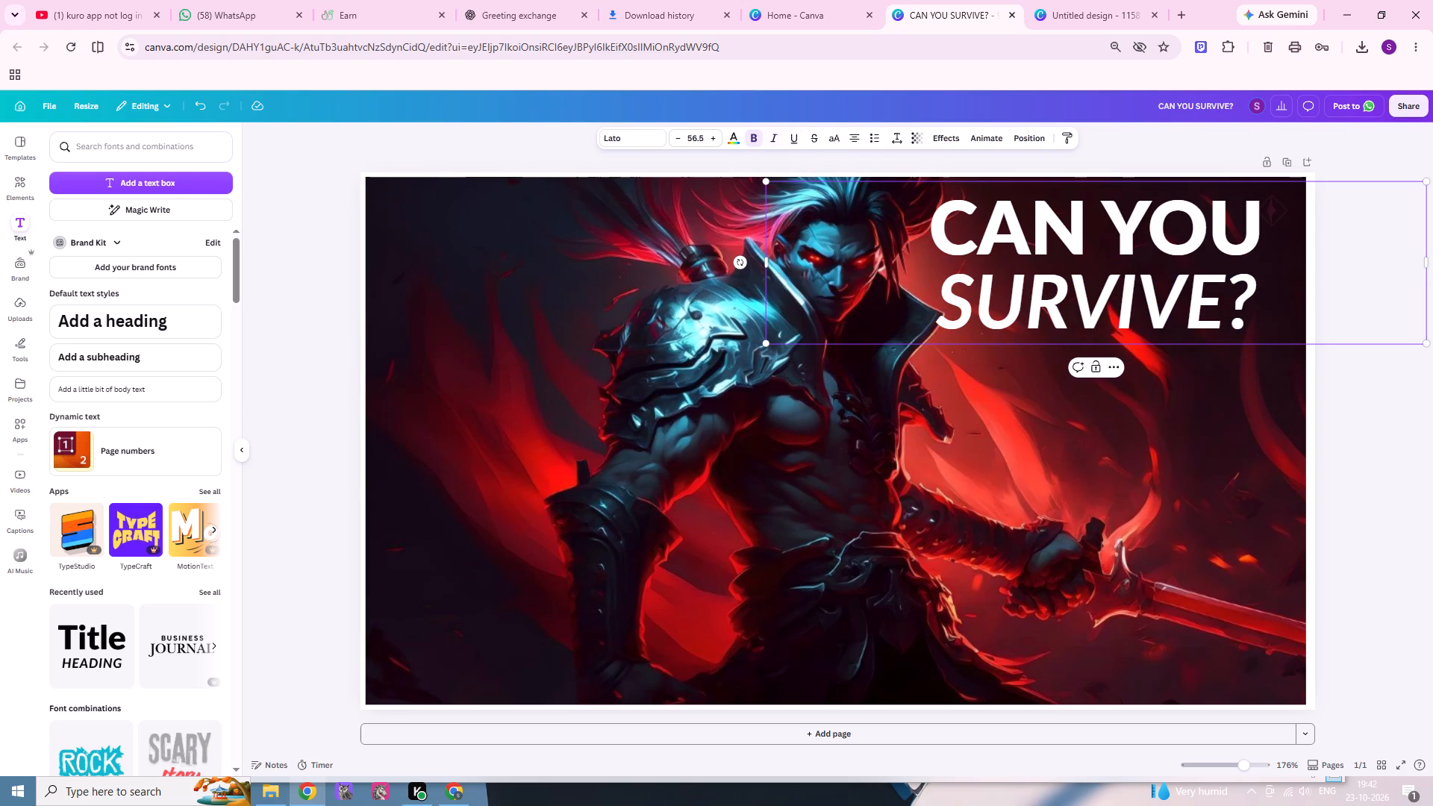
{"action": "left_click", "coordinate": [734, 139]}
{"action": "left_click_drag", "start_coordinate": [905, 295], "coordinate": [1246, 288], "text": "ctrl"}
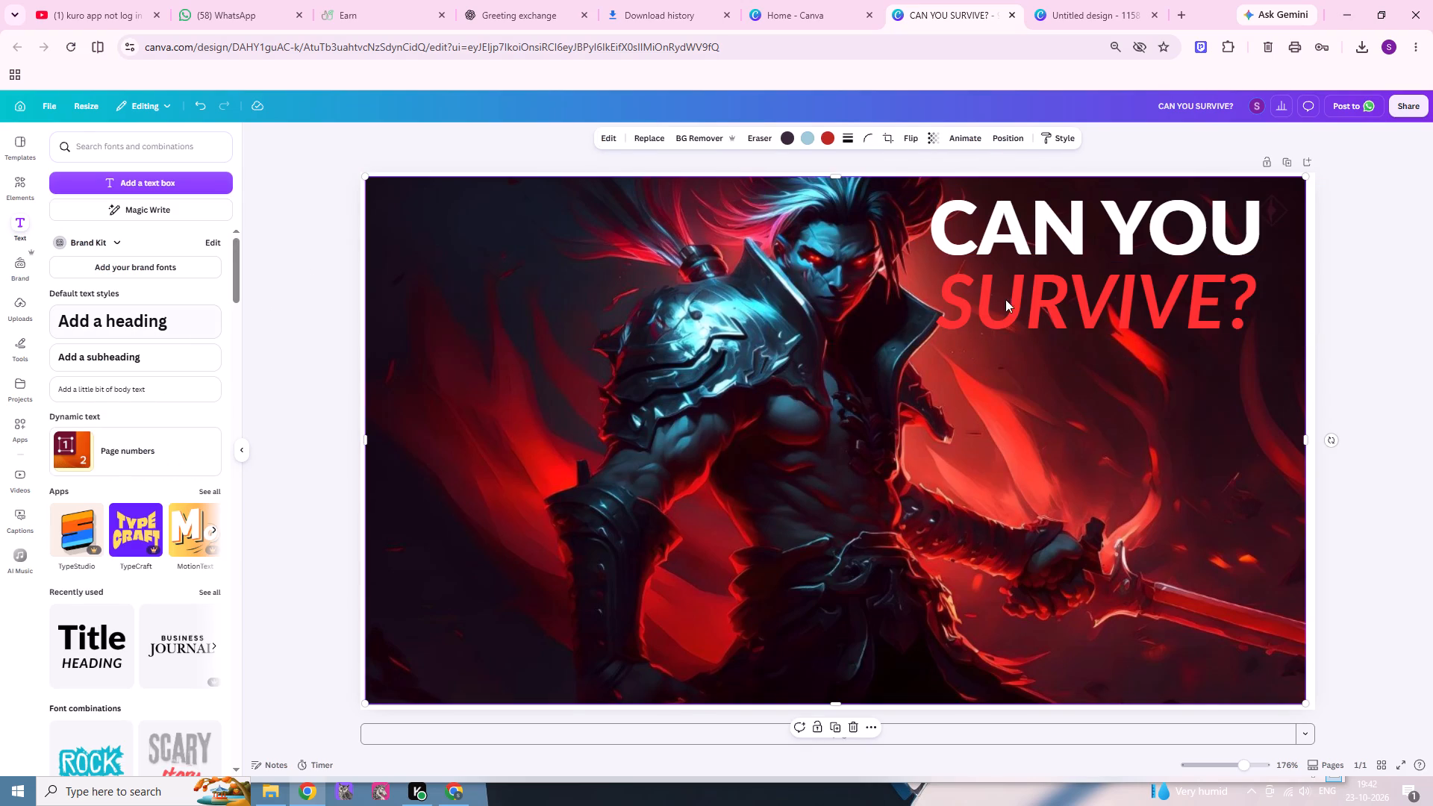
Move the headline to the left half of the image, over the character's armoured shoulder.
{"action": "left_click", "coordinate": [1157, 305]}
{"action": "left_click_drag", "start_coordinate": [1274, 307], "coordinate": [1184, 326], "text": "ctrl"}
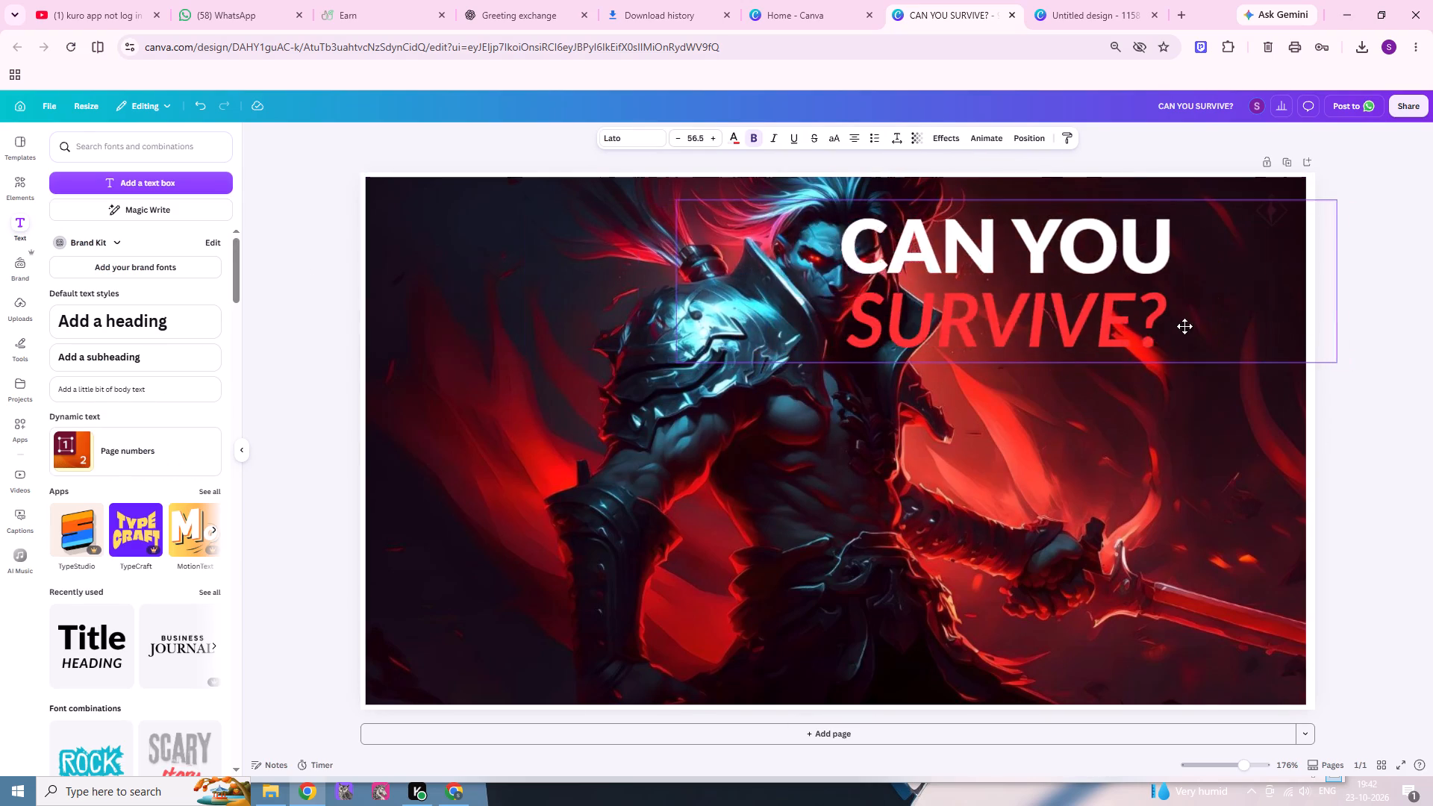
{"action": "left_click_drag", "start_coordinate": [1184, 326], "coordinate": [822, 354], "text": "ctrl"}
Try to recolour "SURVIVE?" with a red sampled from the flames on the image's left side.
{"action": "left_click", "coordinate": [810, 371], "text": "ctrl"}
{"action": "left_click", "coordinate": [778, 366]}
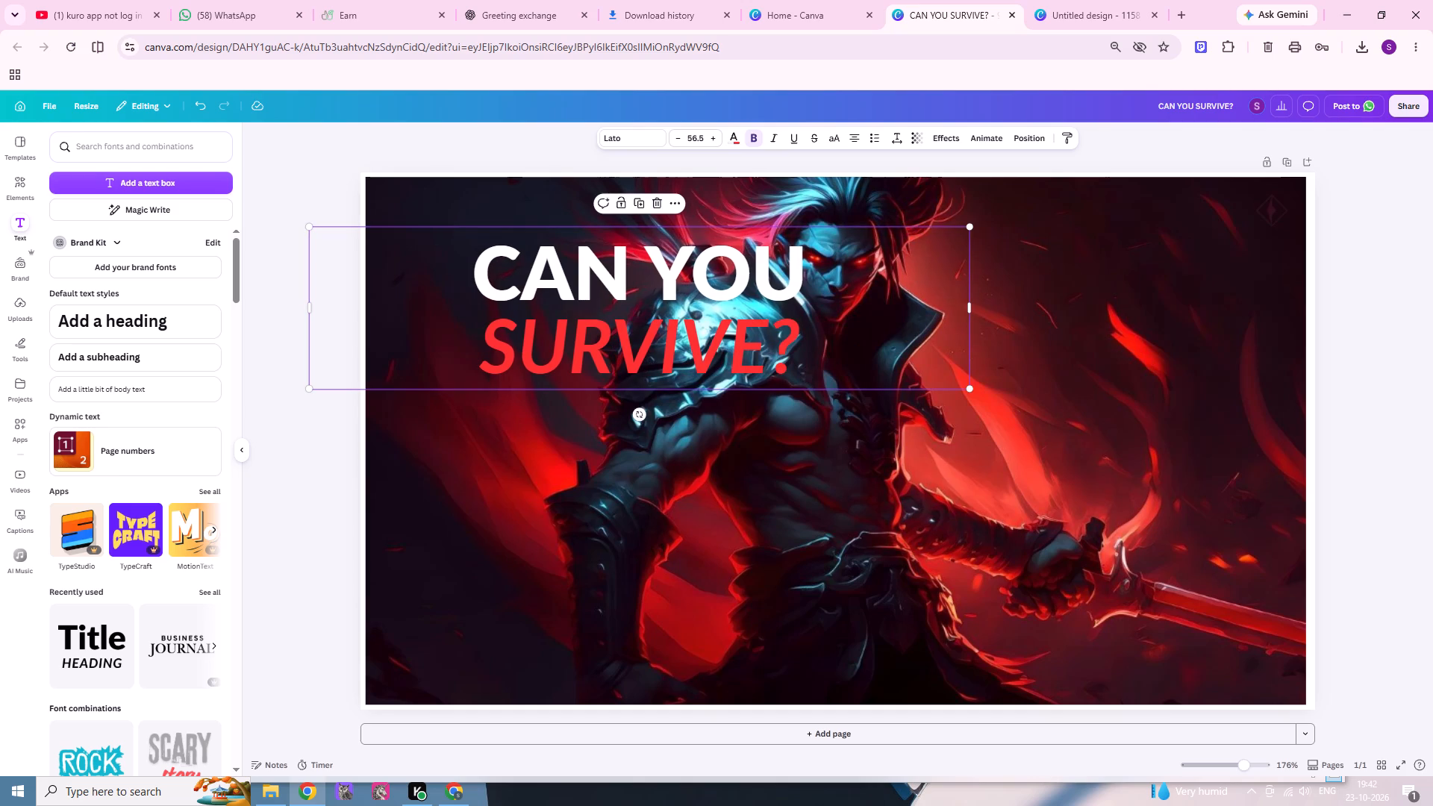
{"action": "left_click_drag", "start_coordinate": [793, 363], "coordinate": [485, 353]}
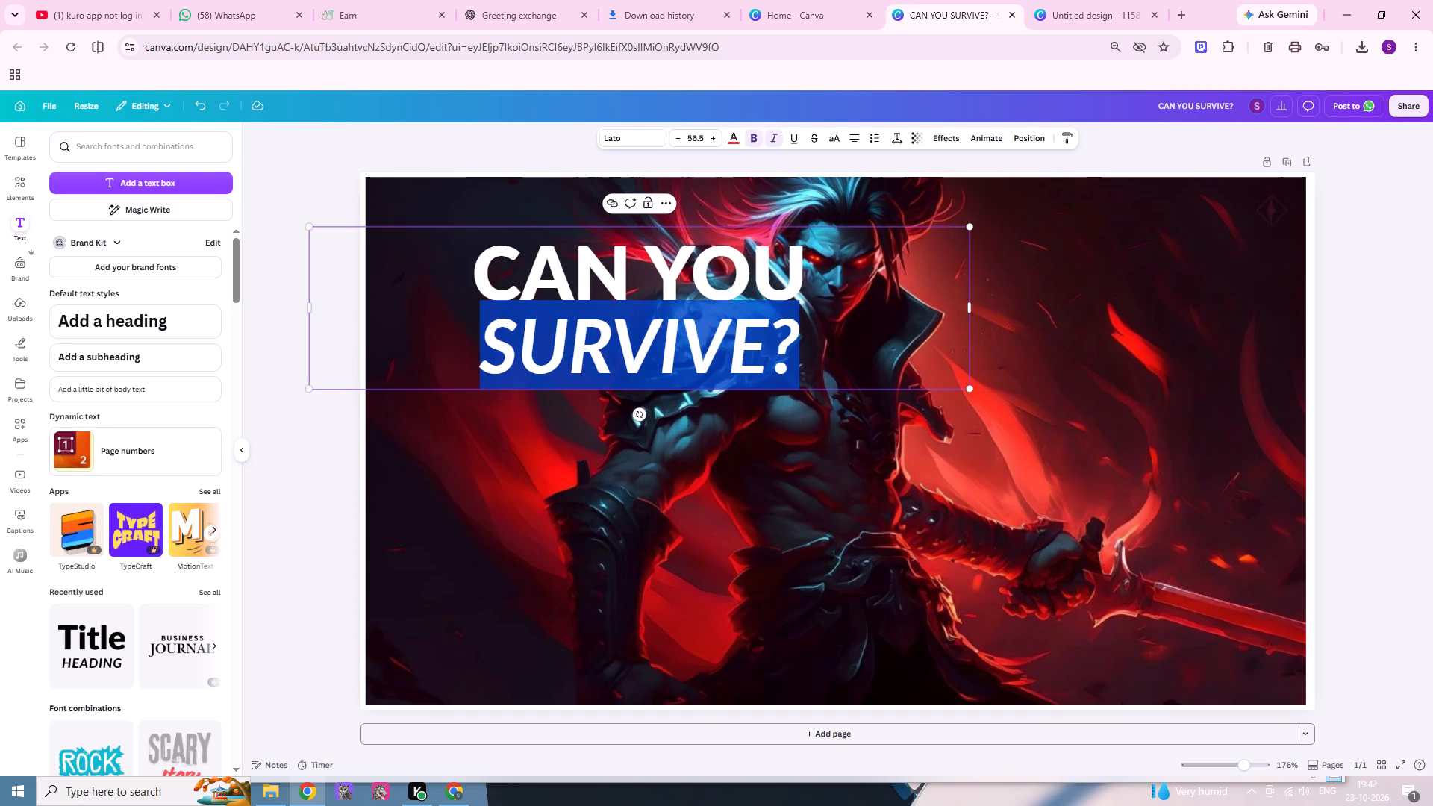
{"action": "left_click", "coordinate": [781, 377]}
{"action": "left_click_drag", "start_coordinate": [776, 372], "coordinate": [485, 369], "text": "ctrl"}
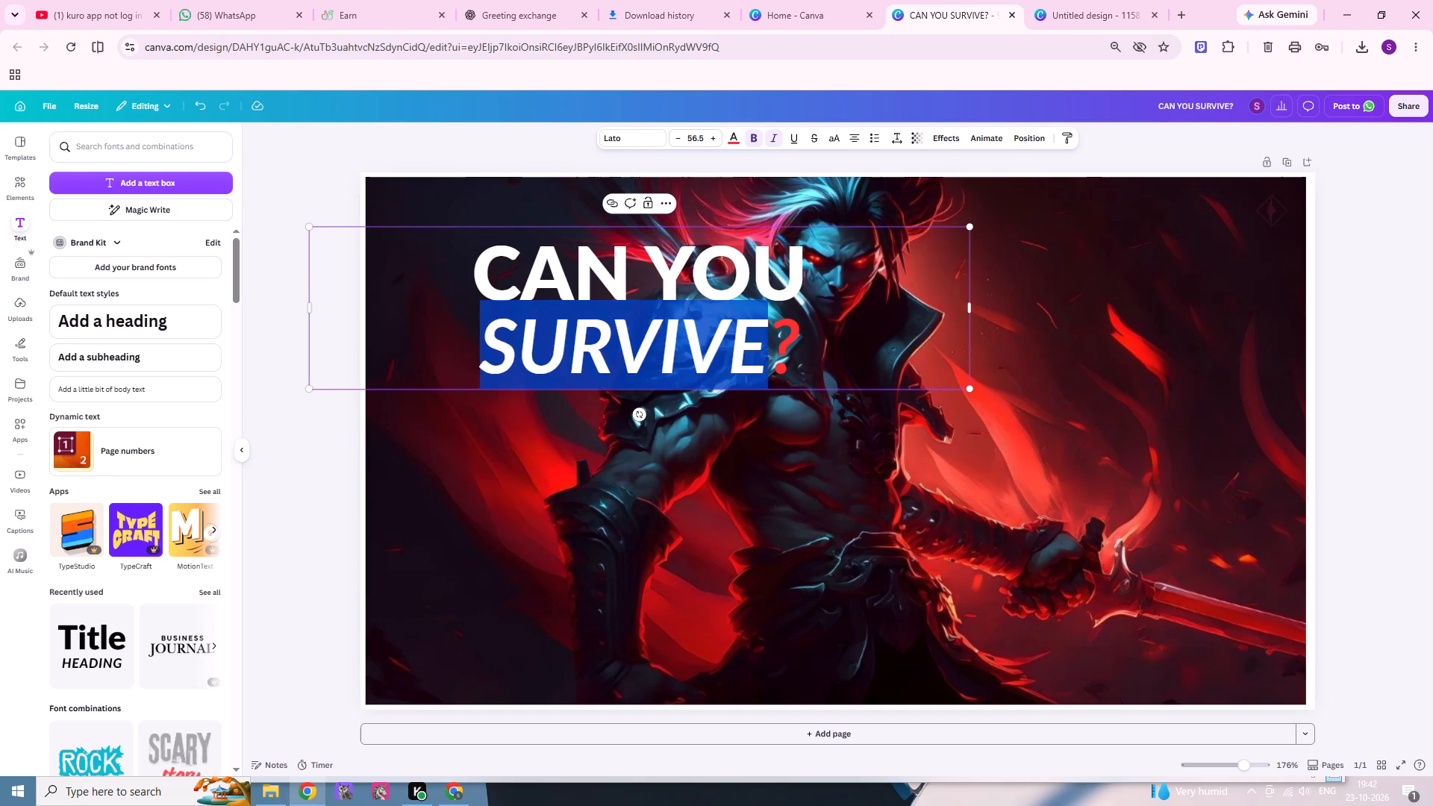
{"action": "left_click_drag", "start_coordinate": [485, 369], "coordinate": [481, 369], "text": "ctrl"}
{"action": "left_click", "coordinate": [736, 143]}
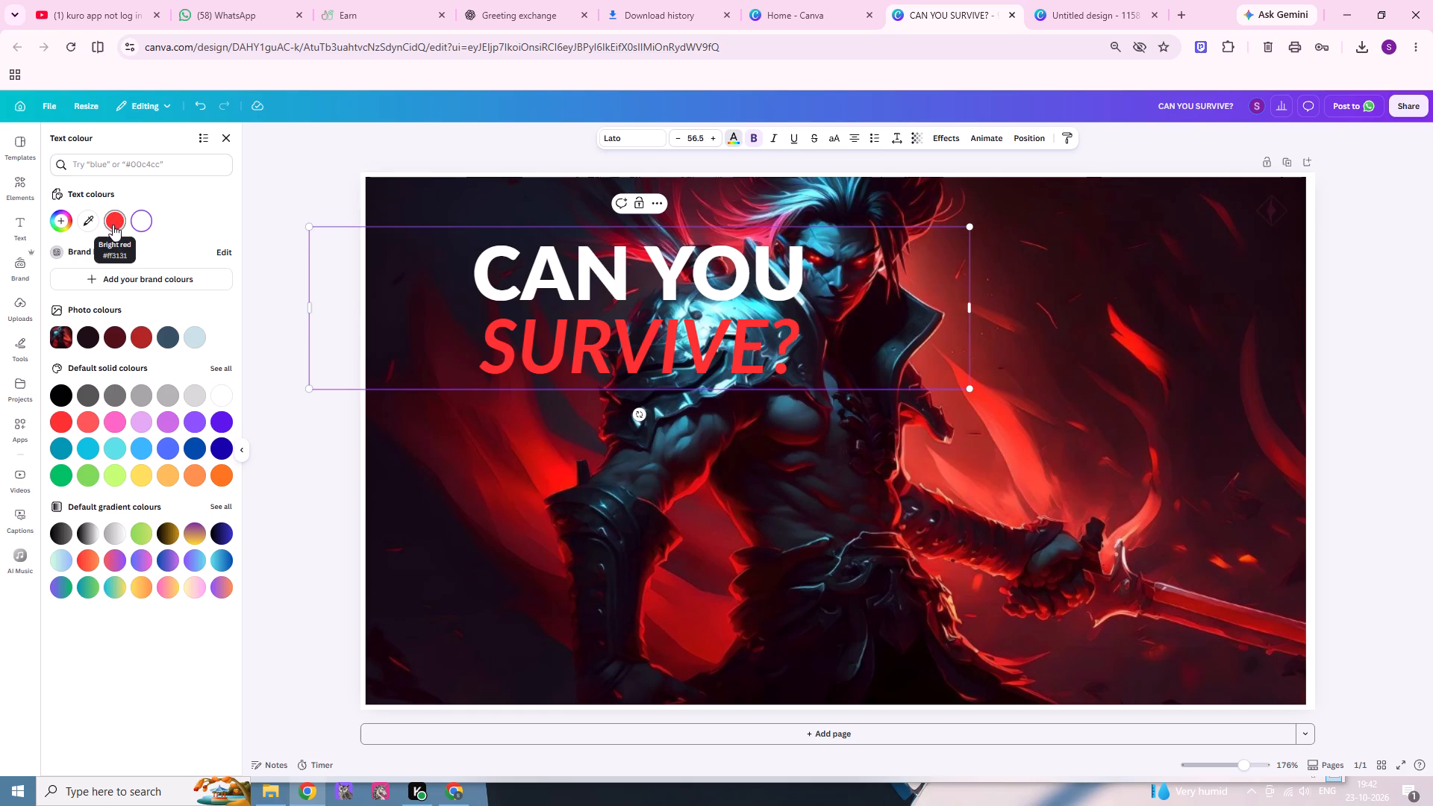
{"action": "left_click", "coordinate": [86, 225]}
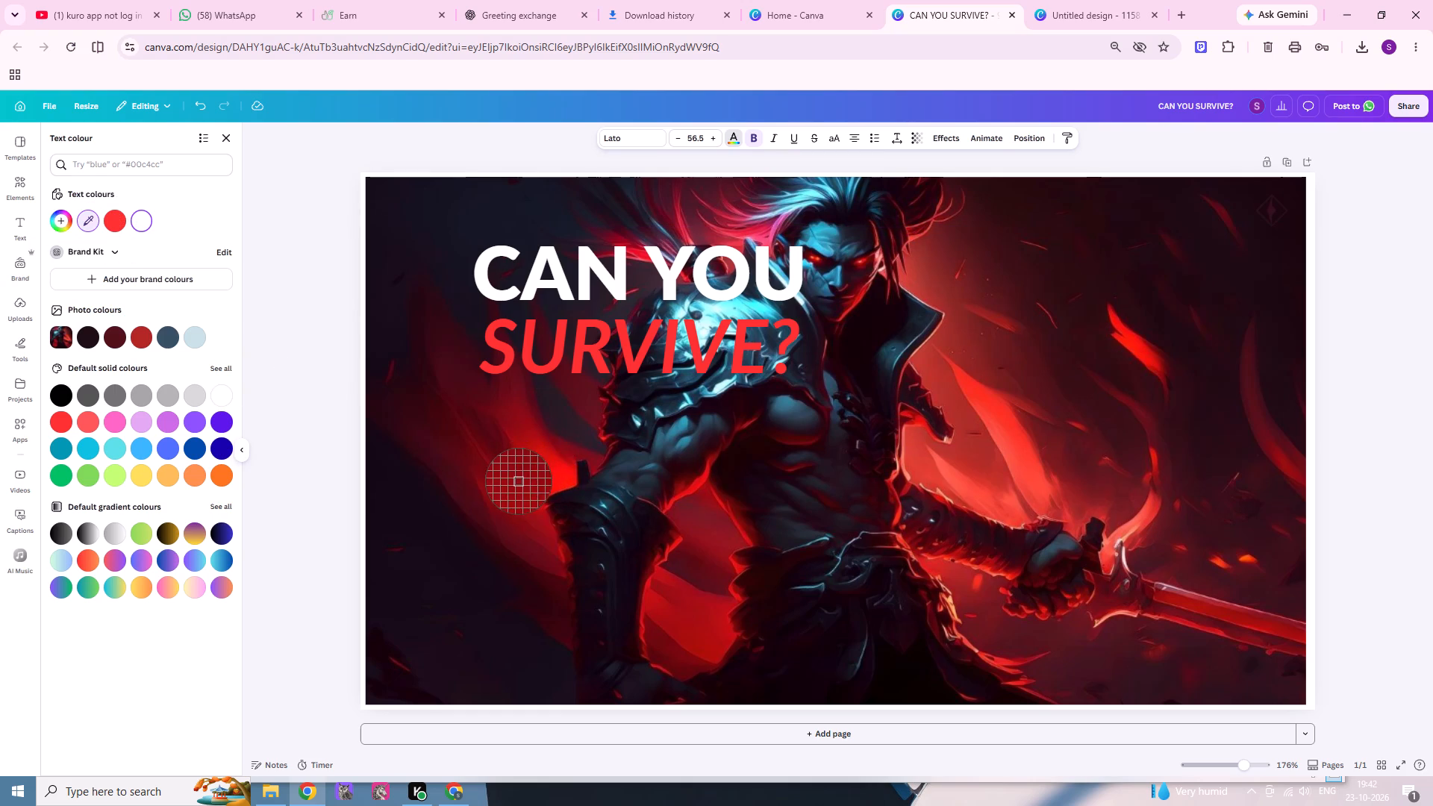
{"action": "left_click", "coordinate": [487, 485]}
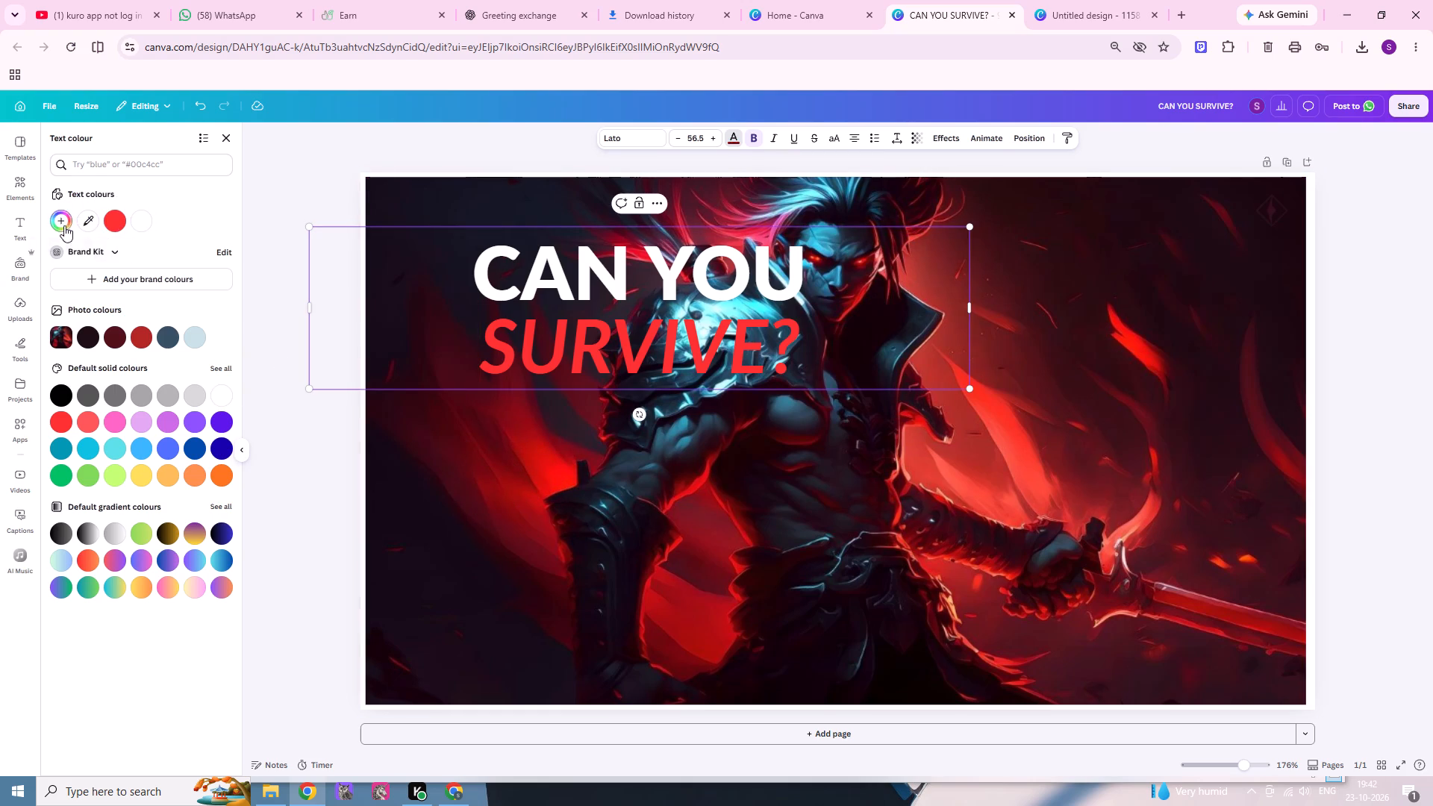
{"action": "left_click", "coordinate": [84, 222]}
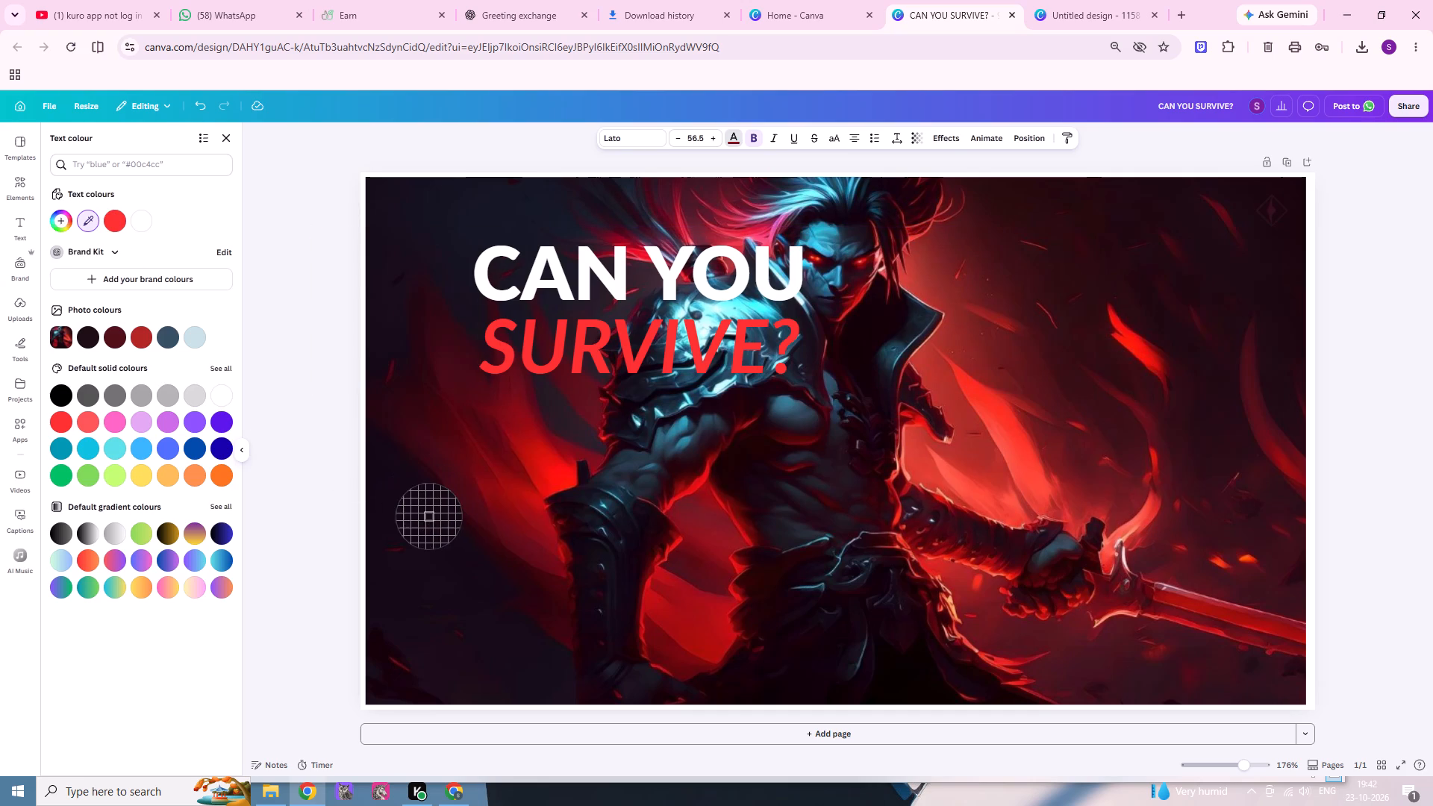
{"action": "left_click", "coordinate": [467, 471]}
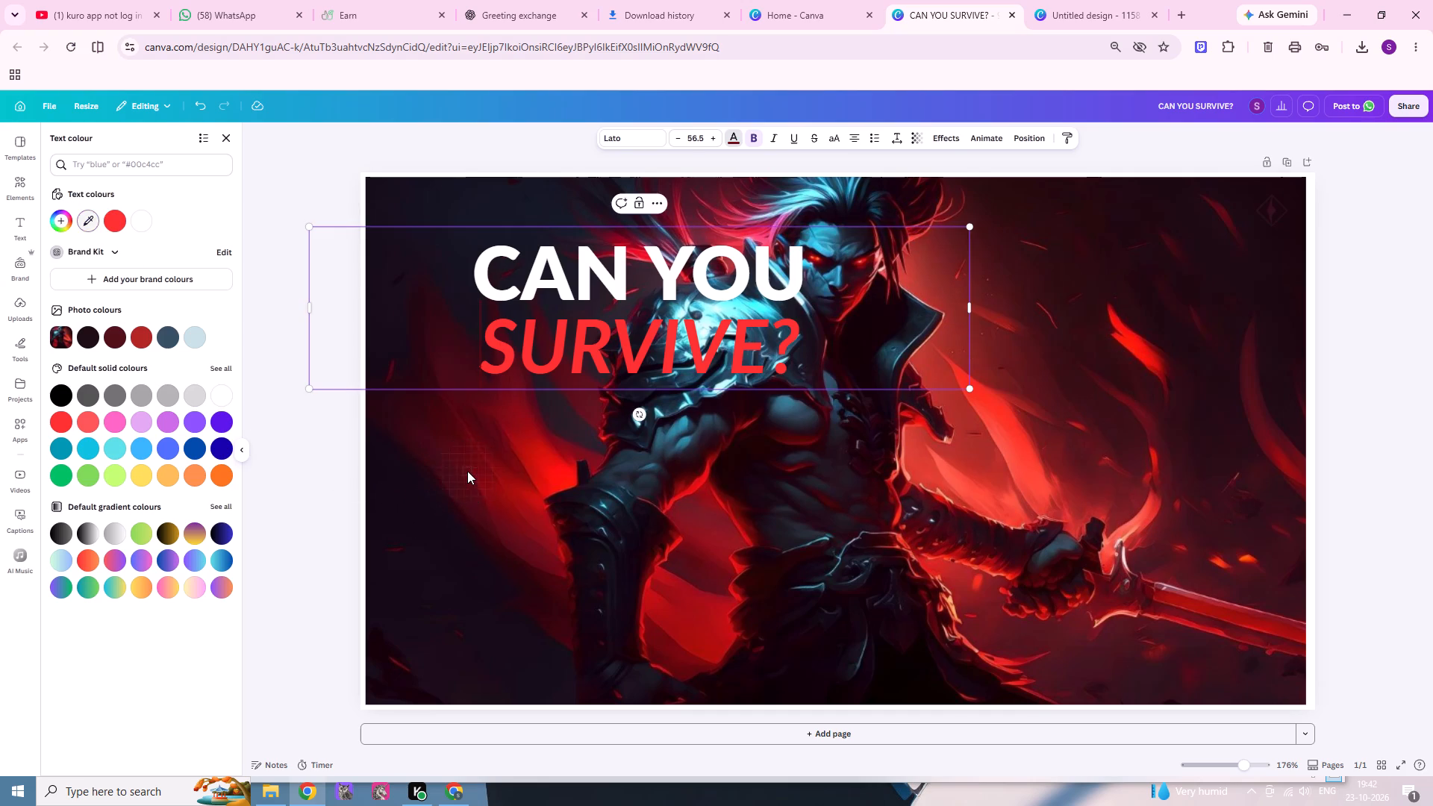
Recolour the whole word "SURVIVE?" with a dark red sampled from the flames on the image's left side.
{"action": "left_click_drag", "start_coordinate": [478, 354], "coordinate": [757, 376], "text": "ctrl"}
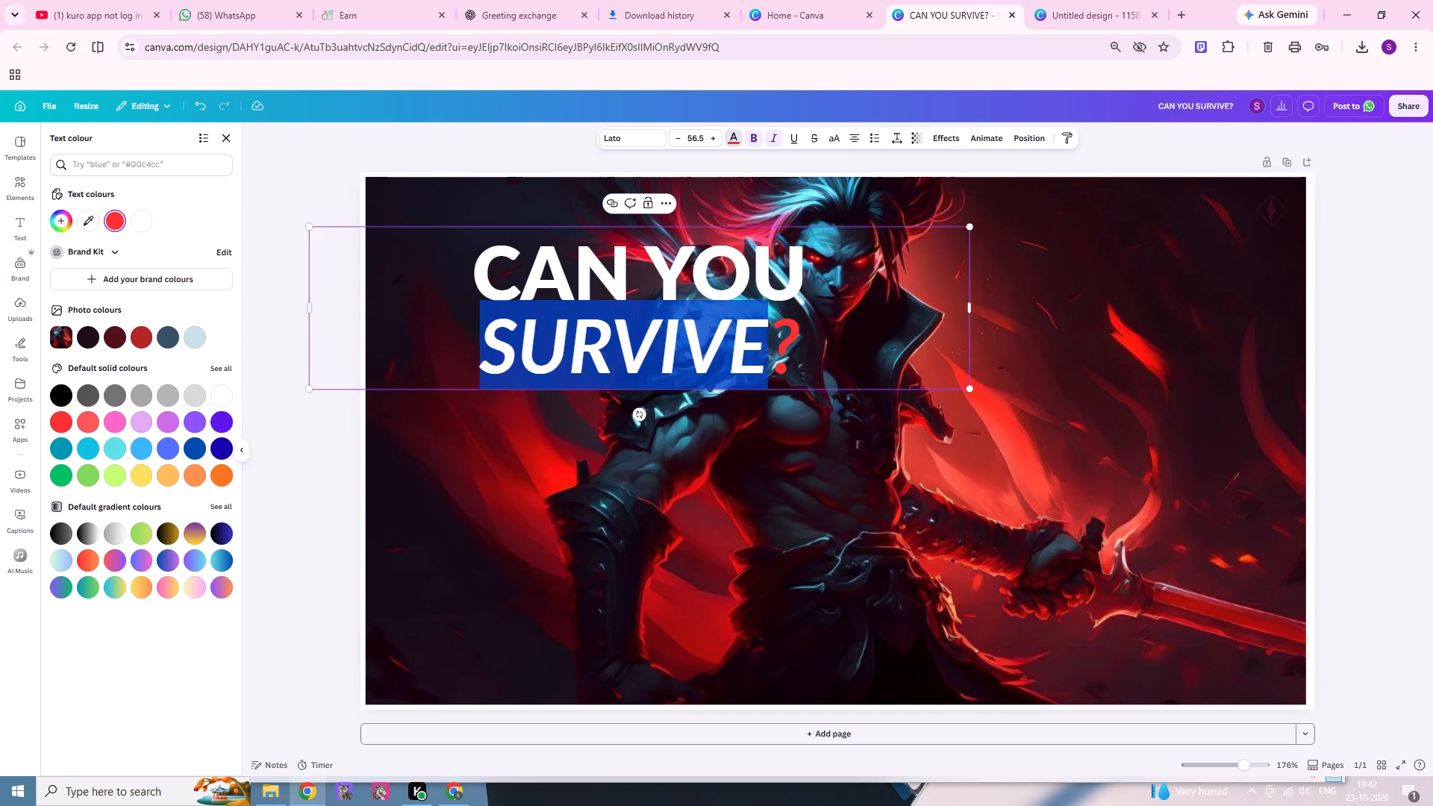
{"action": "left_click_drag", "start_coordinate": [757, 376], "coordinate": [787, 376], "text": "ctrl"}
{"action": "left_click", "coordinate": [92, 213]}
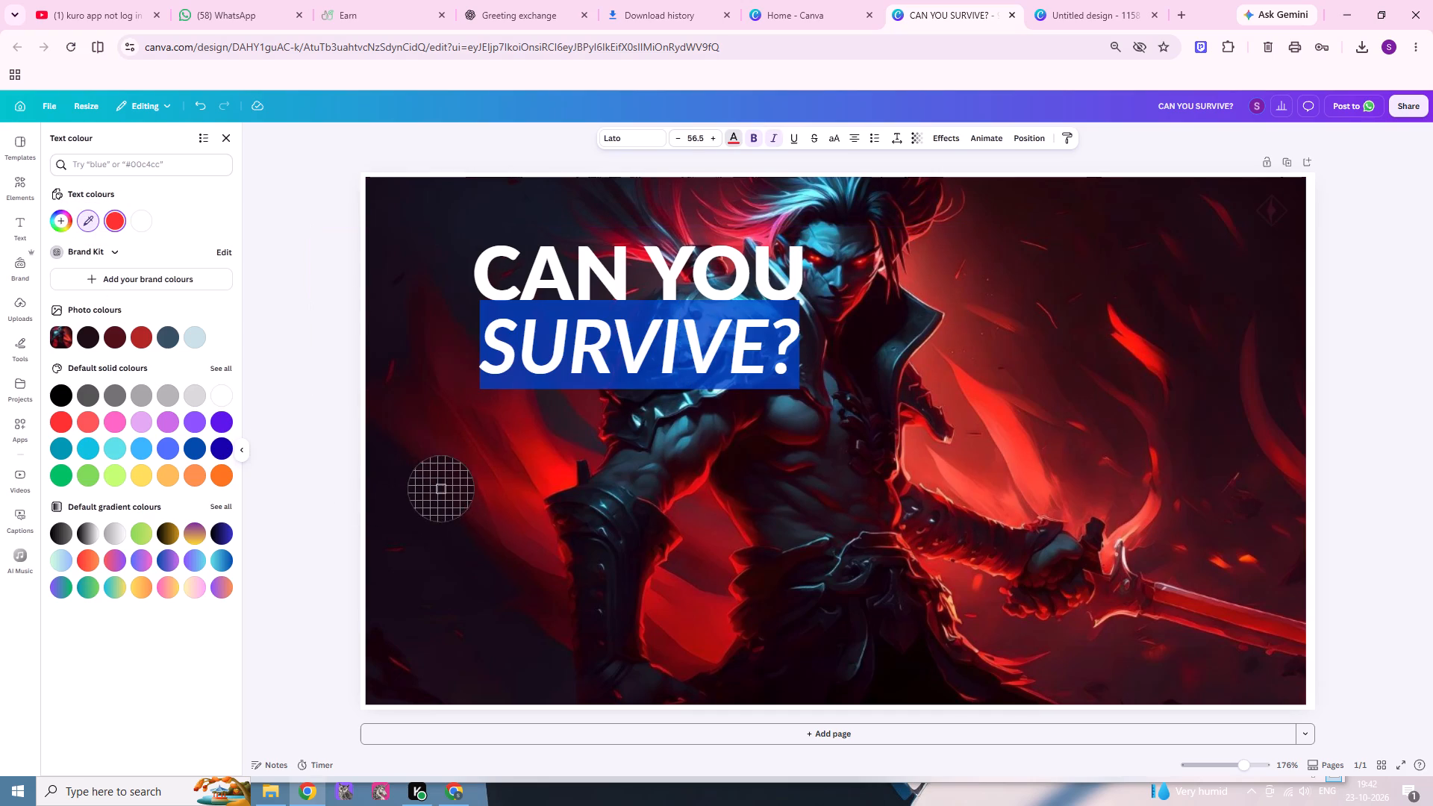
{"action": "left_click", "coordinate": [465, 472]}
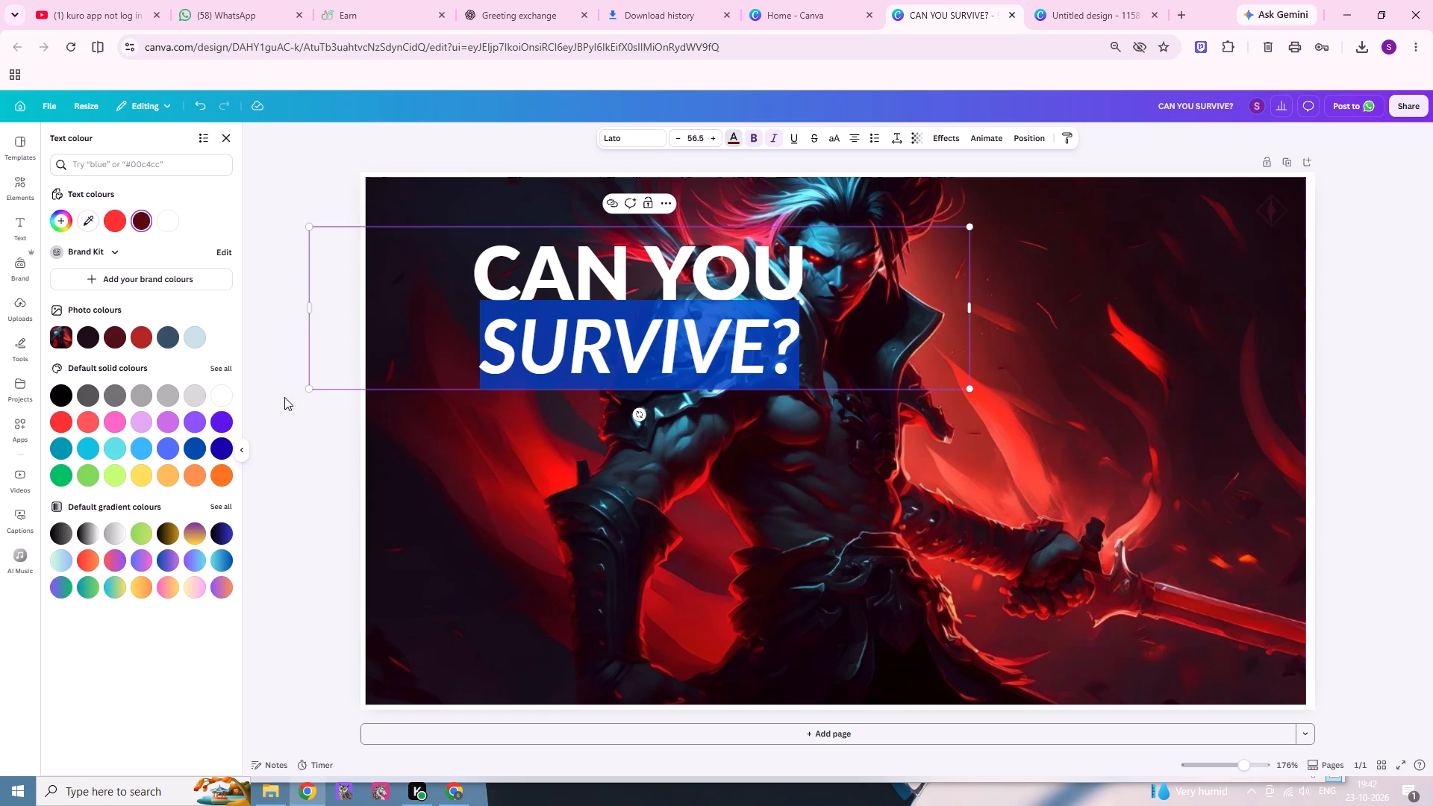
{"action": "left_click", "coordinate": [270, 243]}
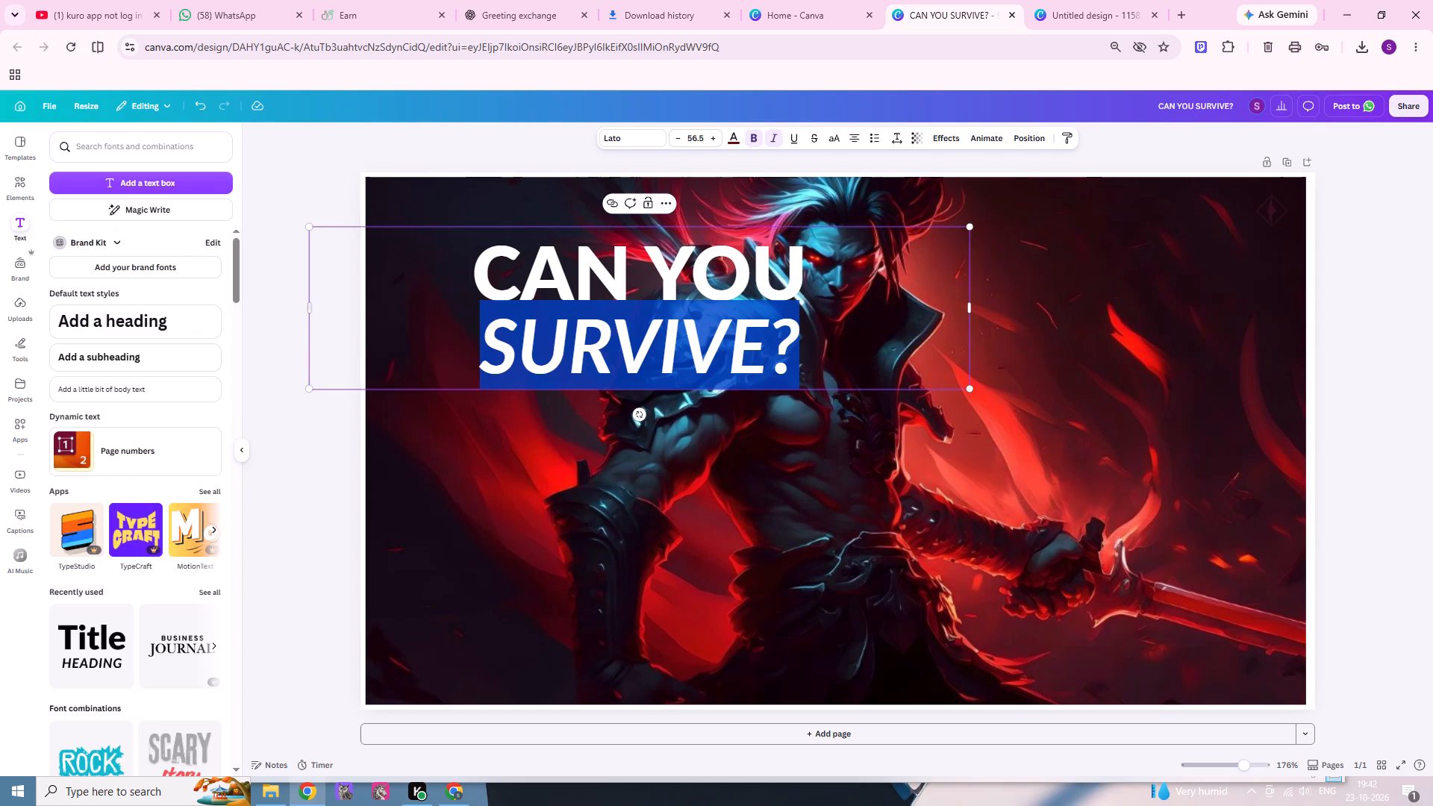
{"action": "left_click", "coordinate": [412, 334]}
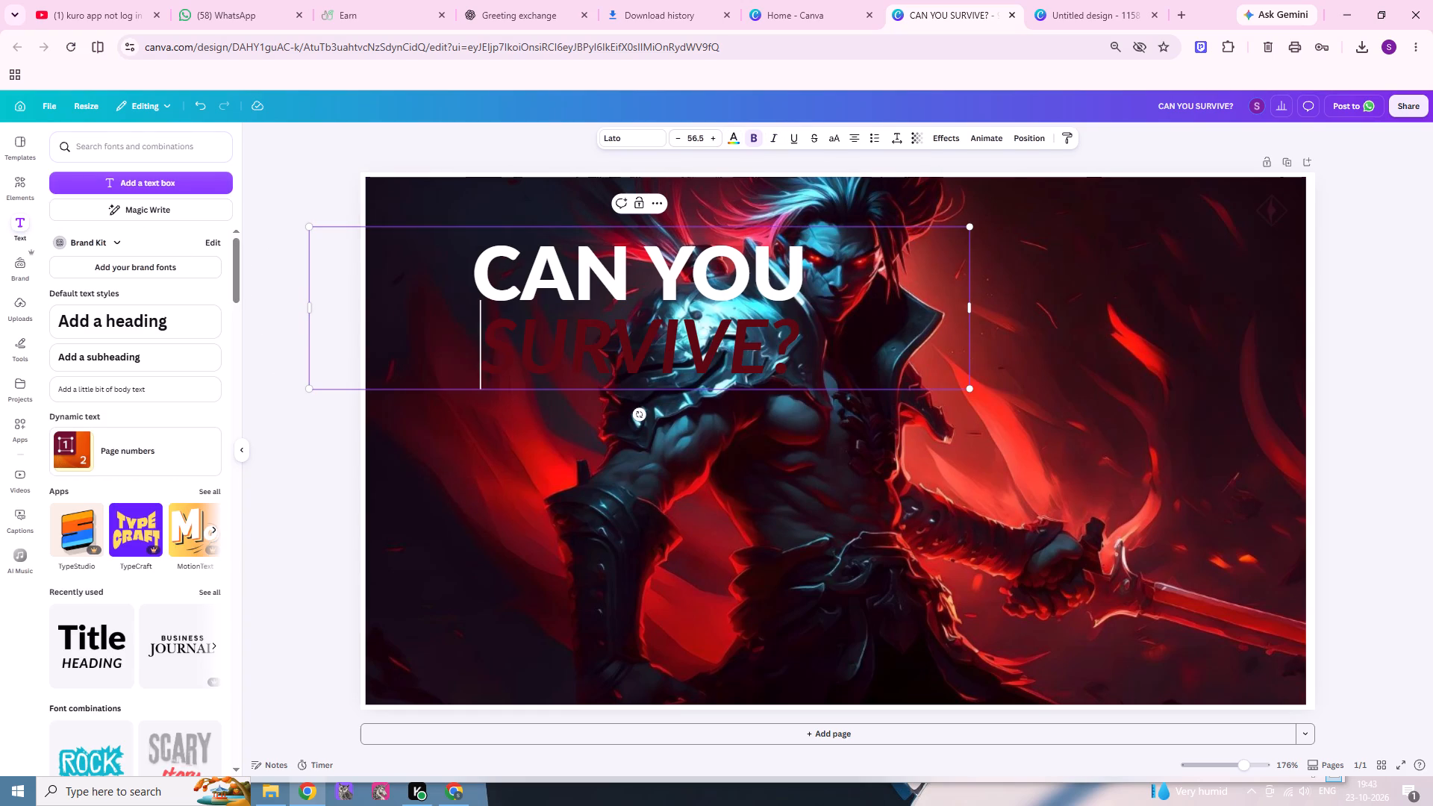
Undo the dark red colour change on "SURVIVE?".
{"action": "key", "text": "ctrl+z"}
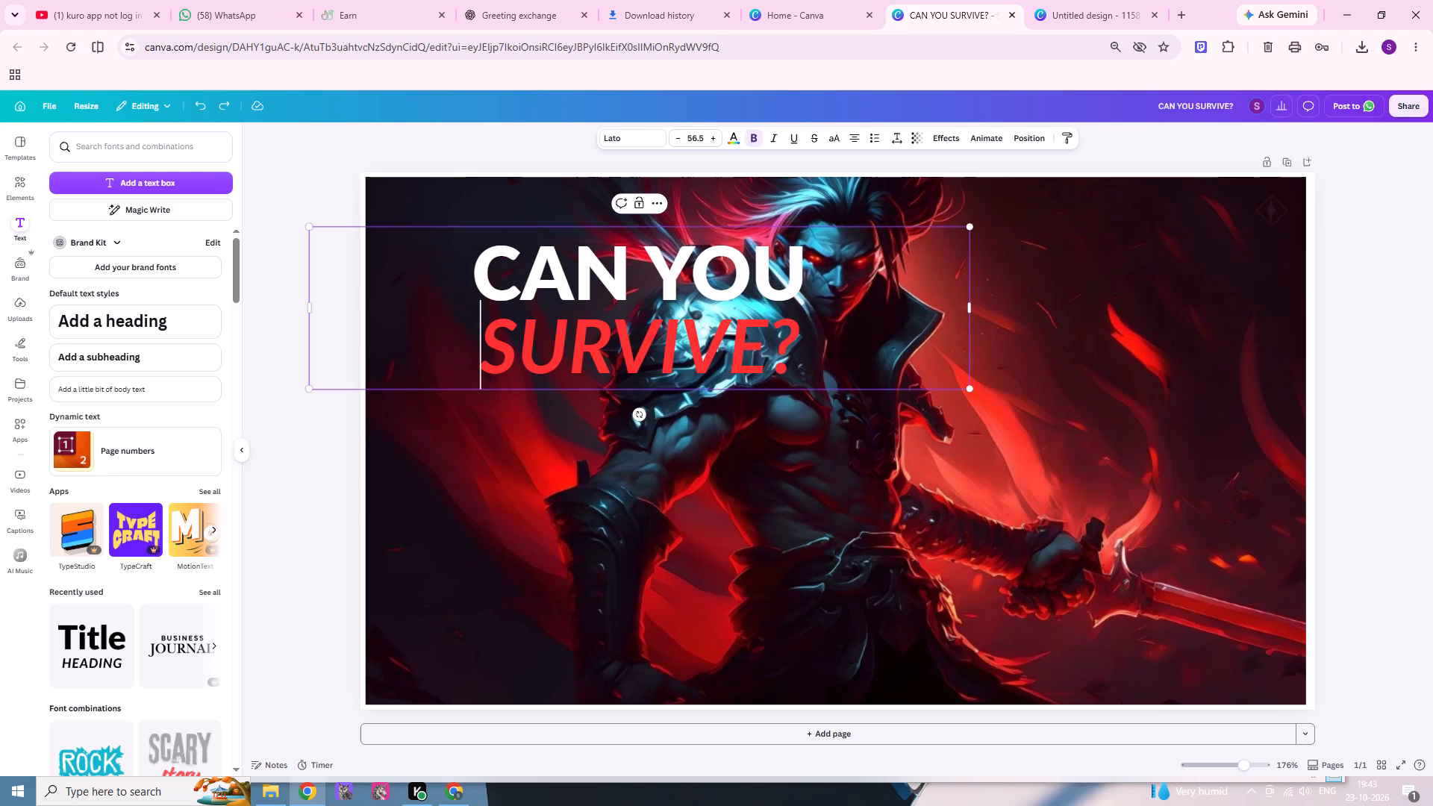
Colour the word "CAN" in the headline with the dark slate blue from the photo colours.
{"action": "left_click_drag", "start_coordinate": [642, 285], "coordinate": [519, 296], "text": "ctrl"}
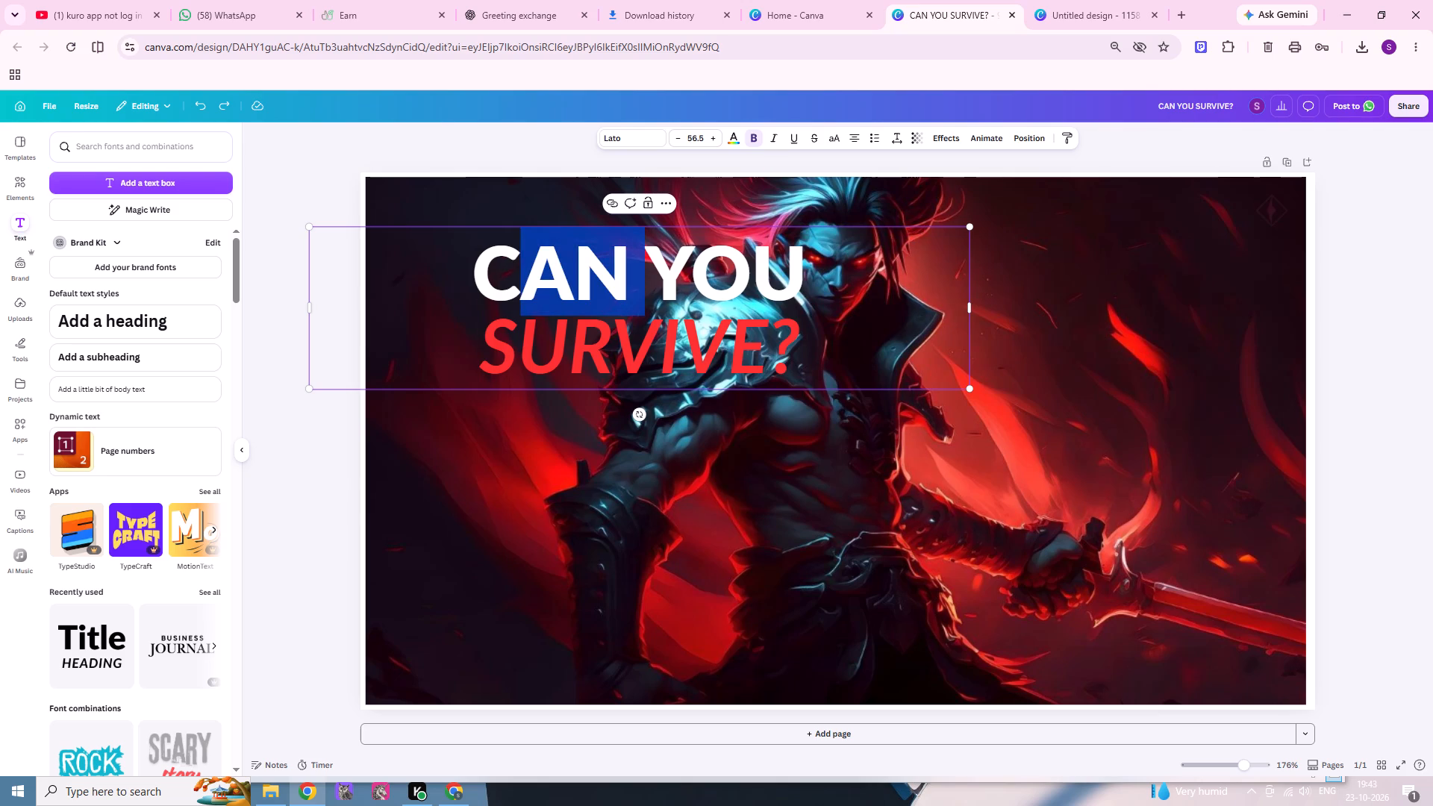
{"action": "left_click_drag", "start_coordinate": [519, 296], "coordinate": [424, 283], "text": "ctrl"}
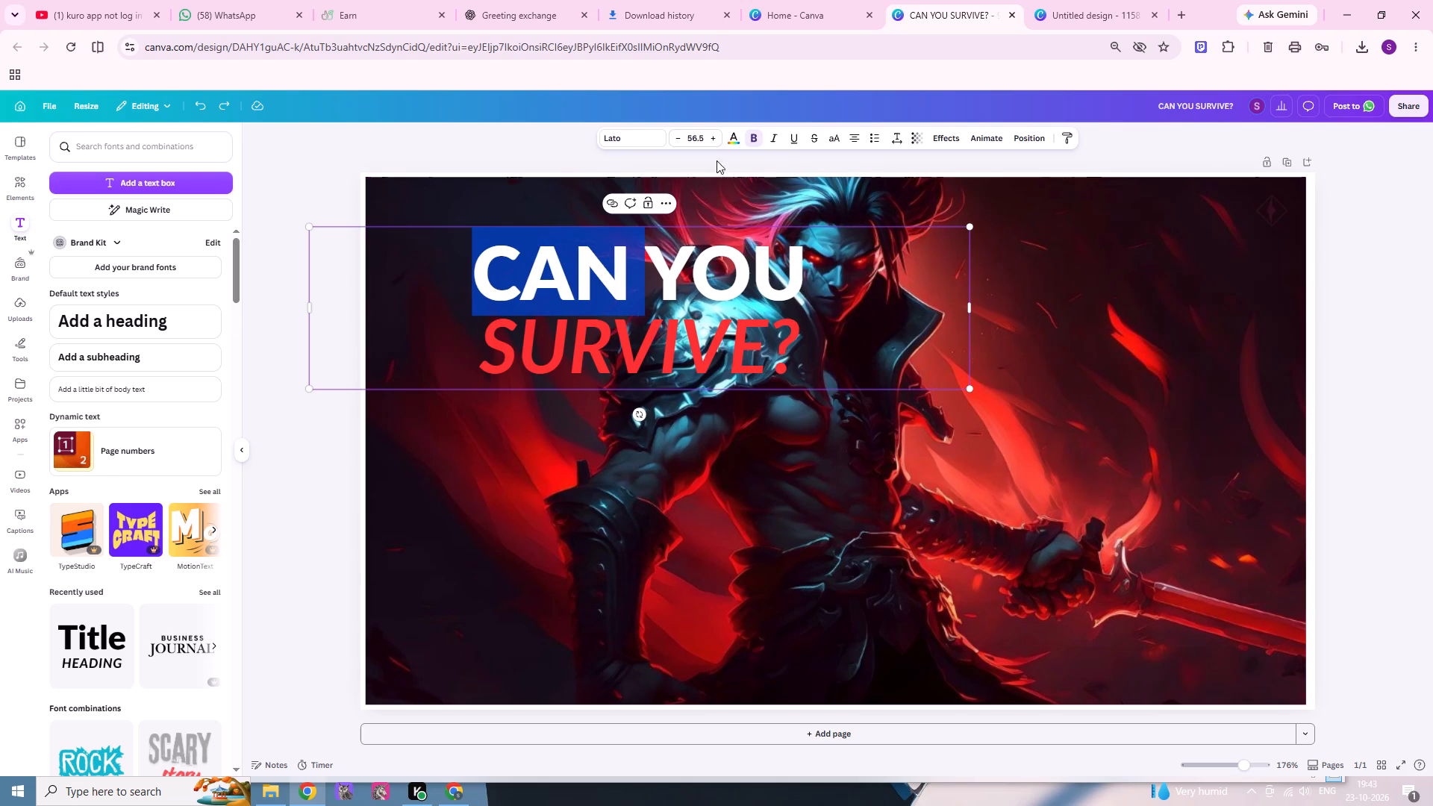
{"action": "left_click", "coordinate": [731, 138]}
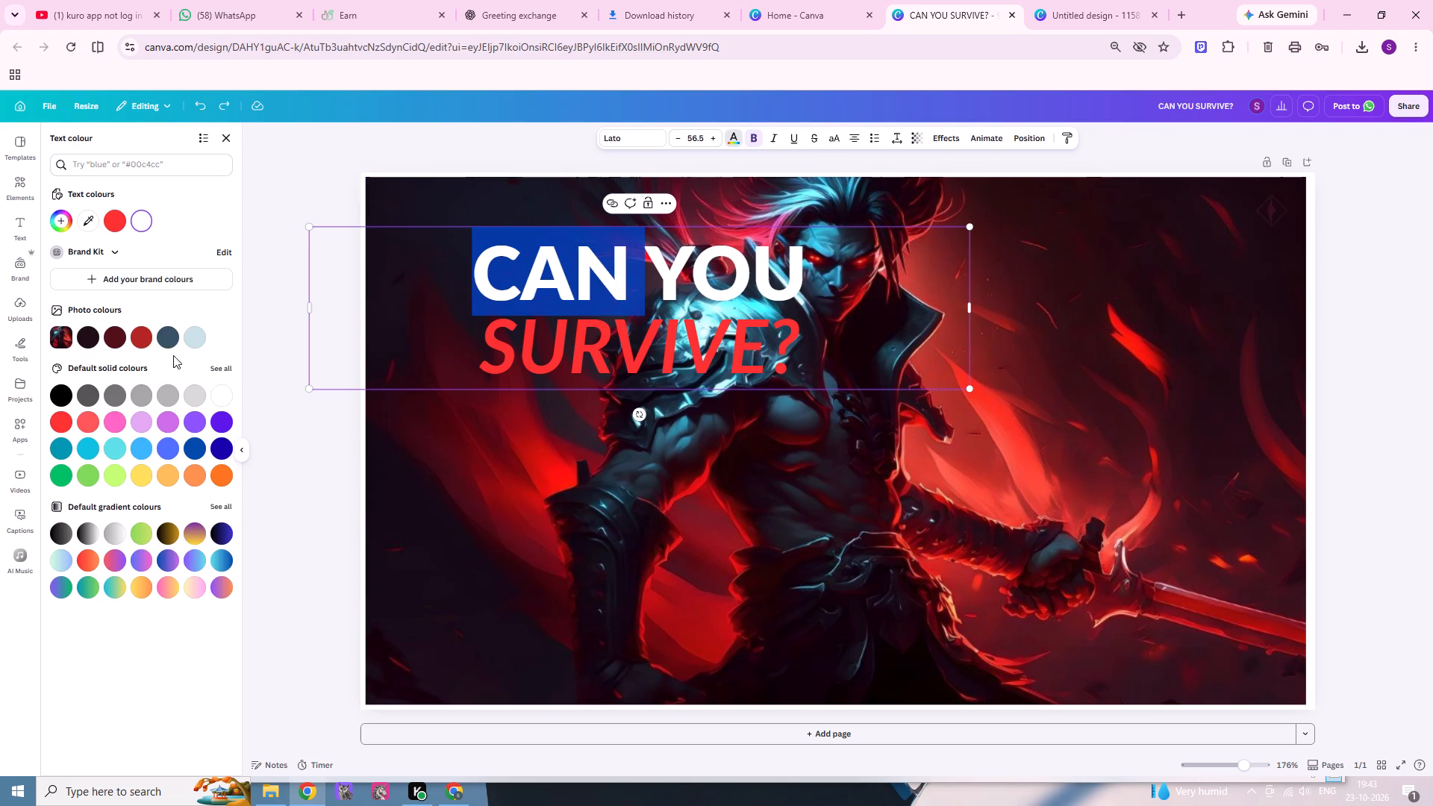
{"action": "left_click", "coordinate": [167, 343]}
{"action": "left_click", "coordinate": [422, 319]}
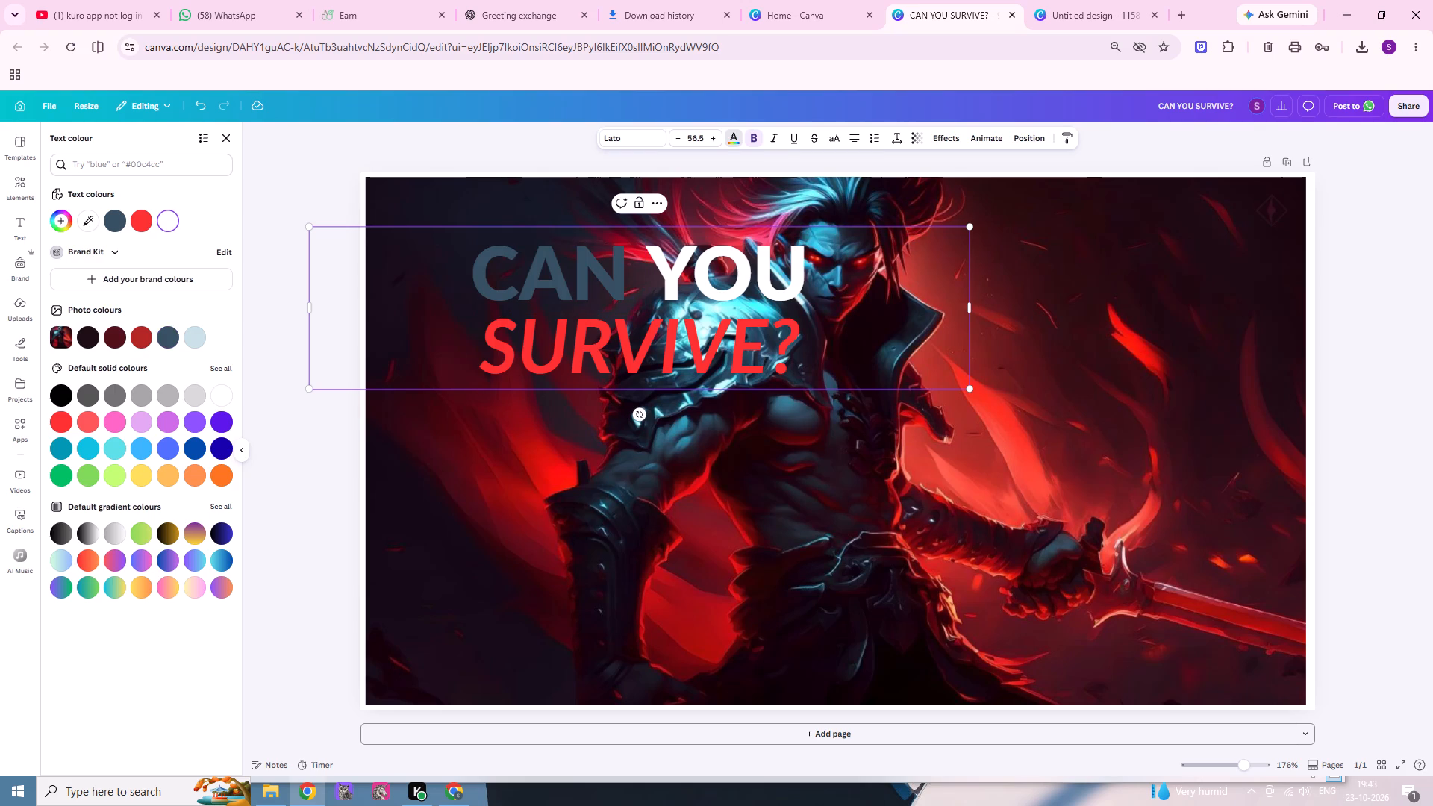
{"action": "left_click_drag", "start_coordinate": [437, 337], "coordinate": [455, 343]}
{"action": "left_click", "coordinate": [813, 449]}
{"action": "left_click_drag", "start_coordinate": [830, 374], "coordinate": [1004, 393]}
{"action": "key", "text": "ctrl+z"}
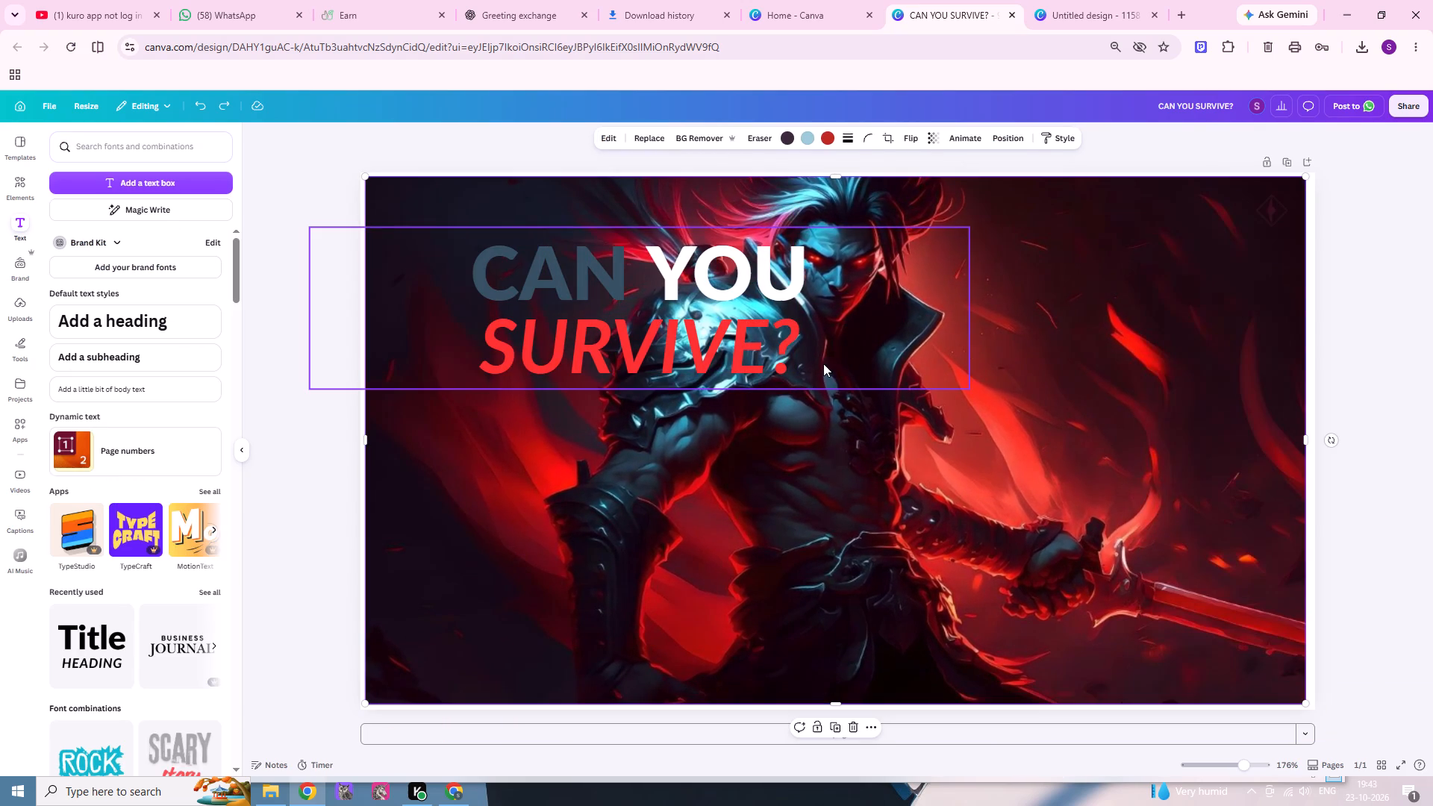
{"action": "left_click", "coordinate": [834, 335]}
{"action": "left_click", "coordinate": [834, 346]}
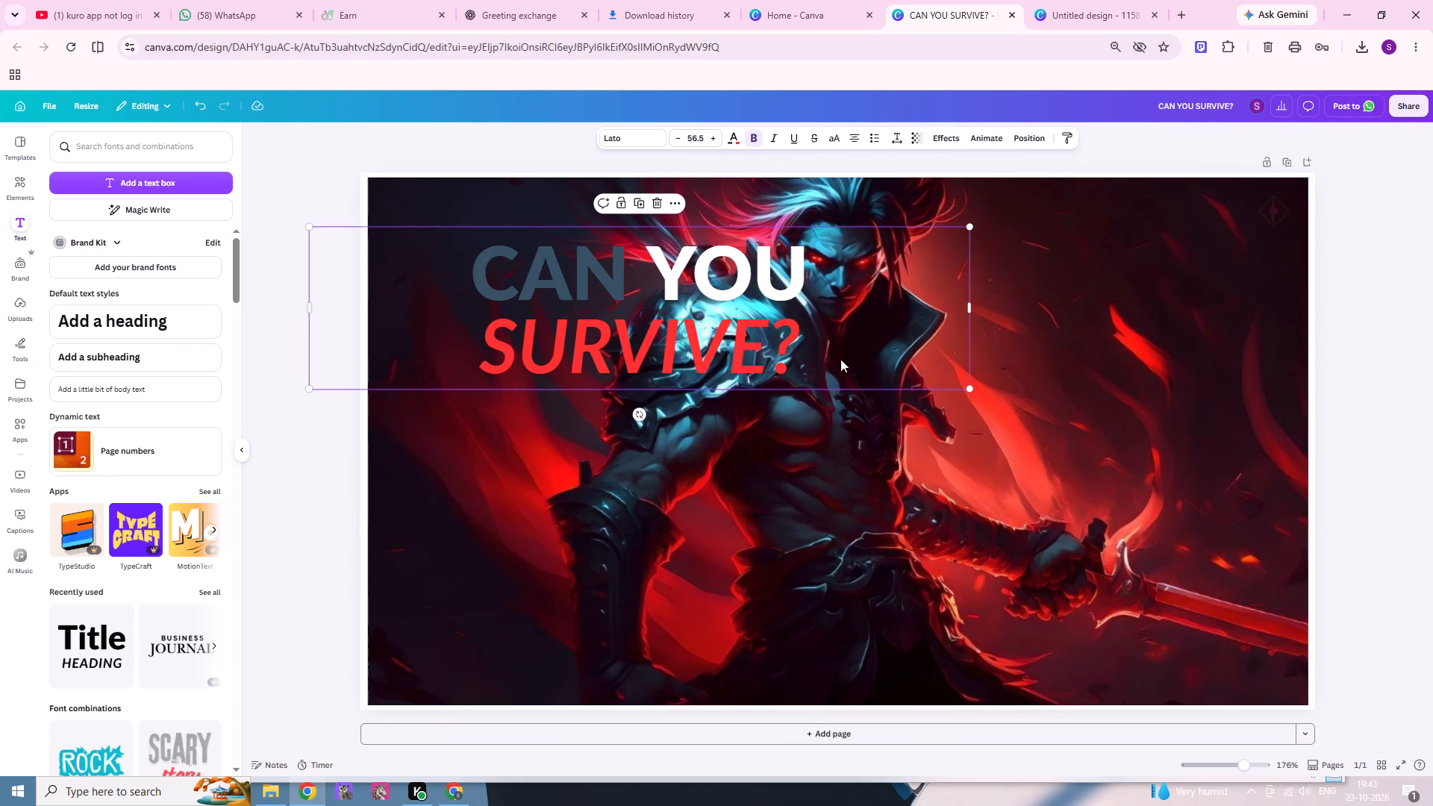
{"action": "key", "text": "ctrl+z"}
Move the "CAN YOU SURVIVE?" headline to the upper-right area of the image, beside the warrior's face.
{"action": "left_click", "coordinate": [870, 367]}
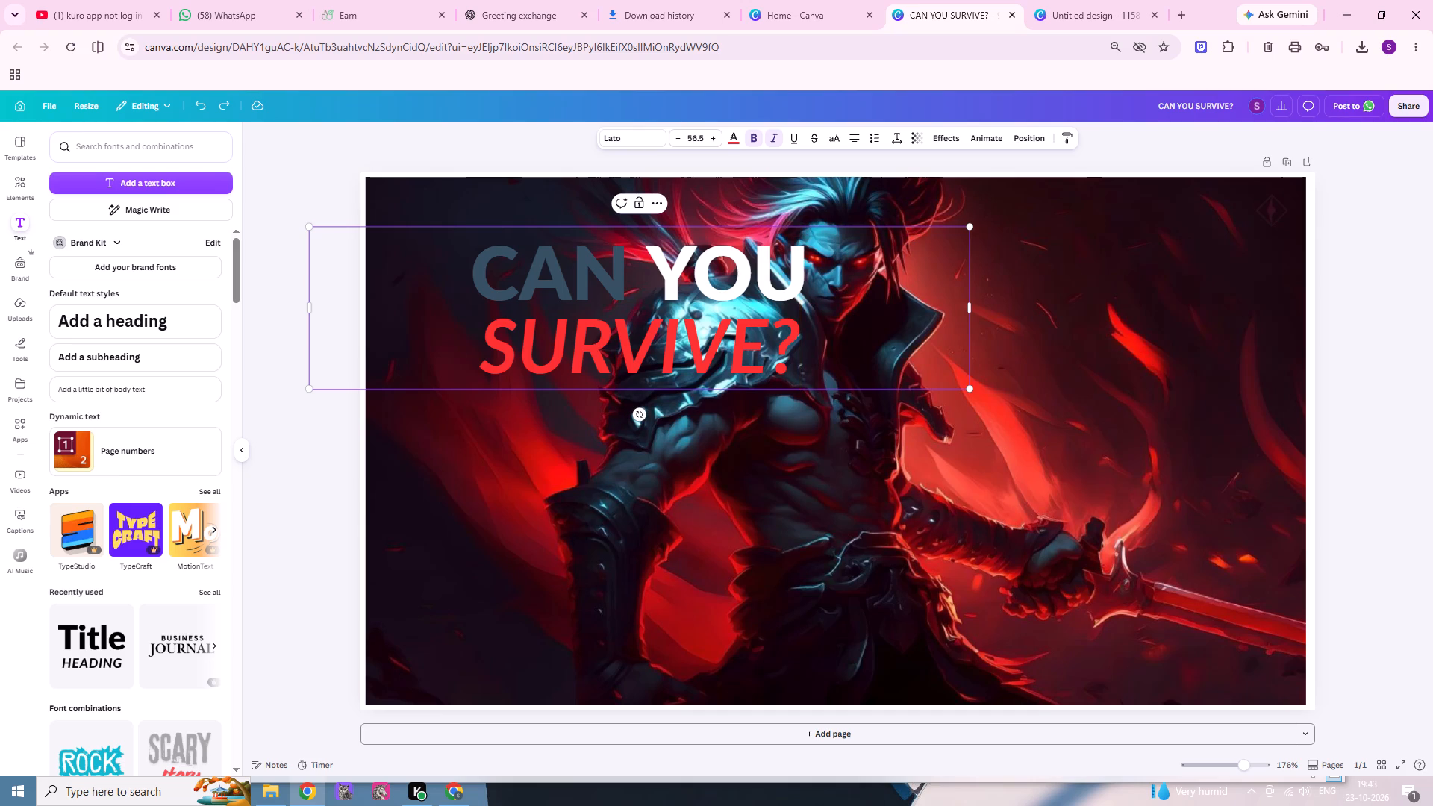
{"action": "left_click", "coordinate": [876, 380]}
{"action": "left_click", "coordinate": [875, 445]}
{"action": "left_click", "coordinate": [866, 378]}
{"action": "left_click_drag", "start_coordinate": [866, 378], "coordinate": [888, 392]}
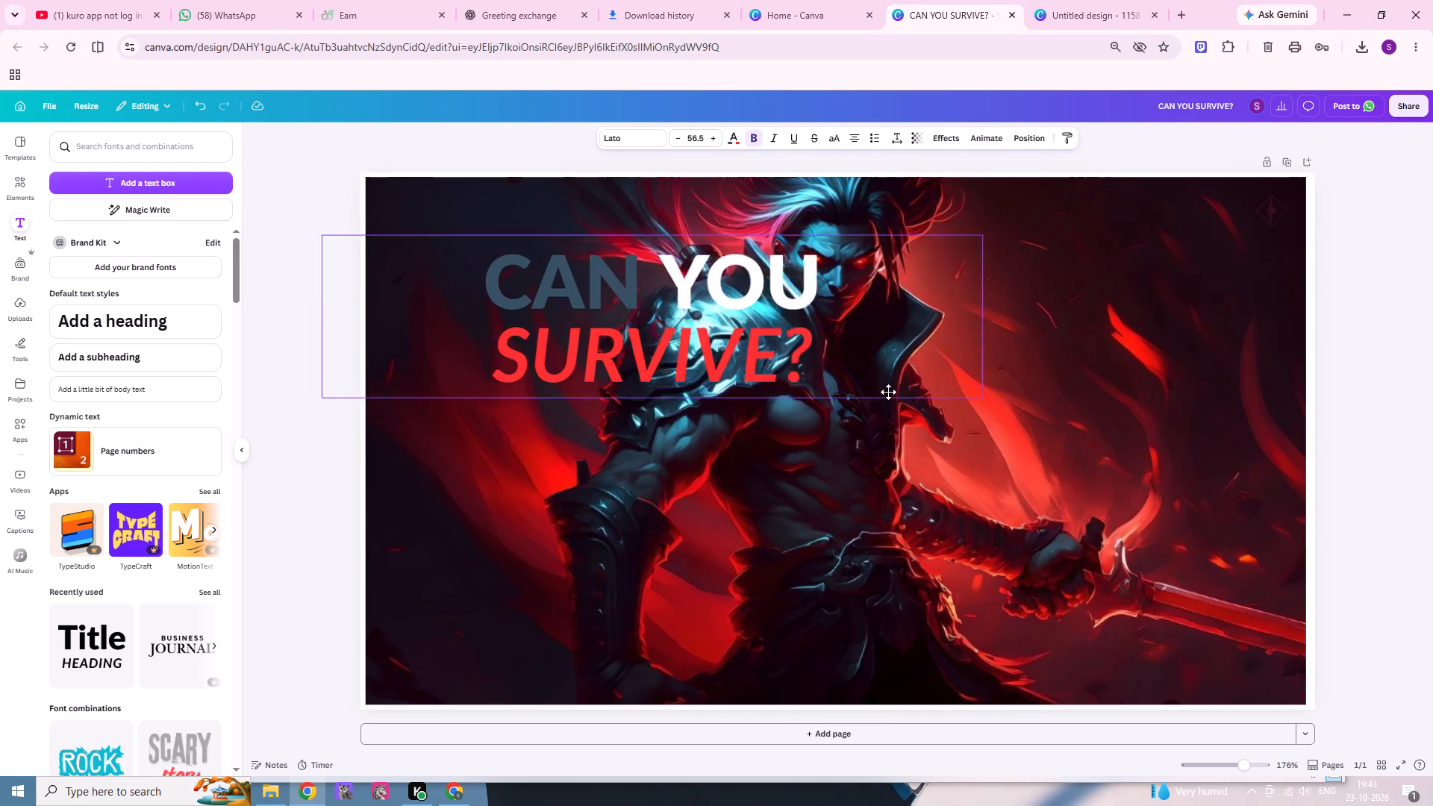
{"action": "left_click_drag", "start_coordinate": [888, 392], "coordinate": [1293, 347]}
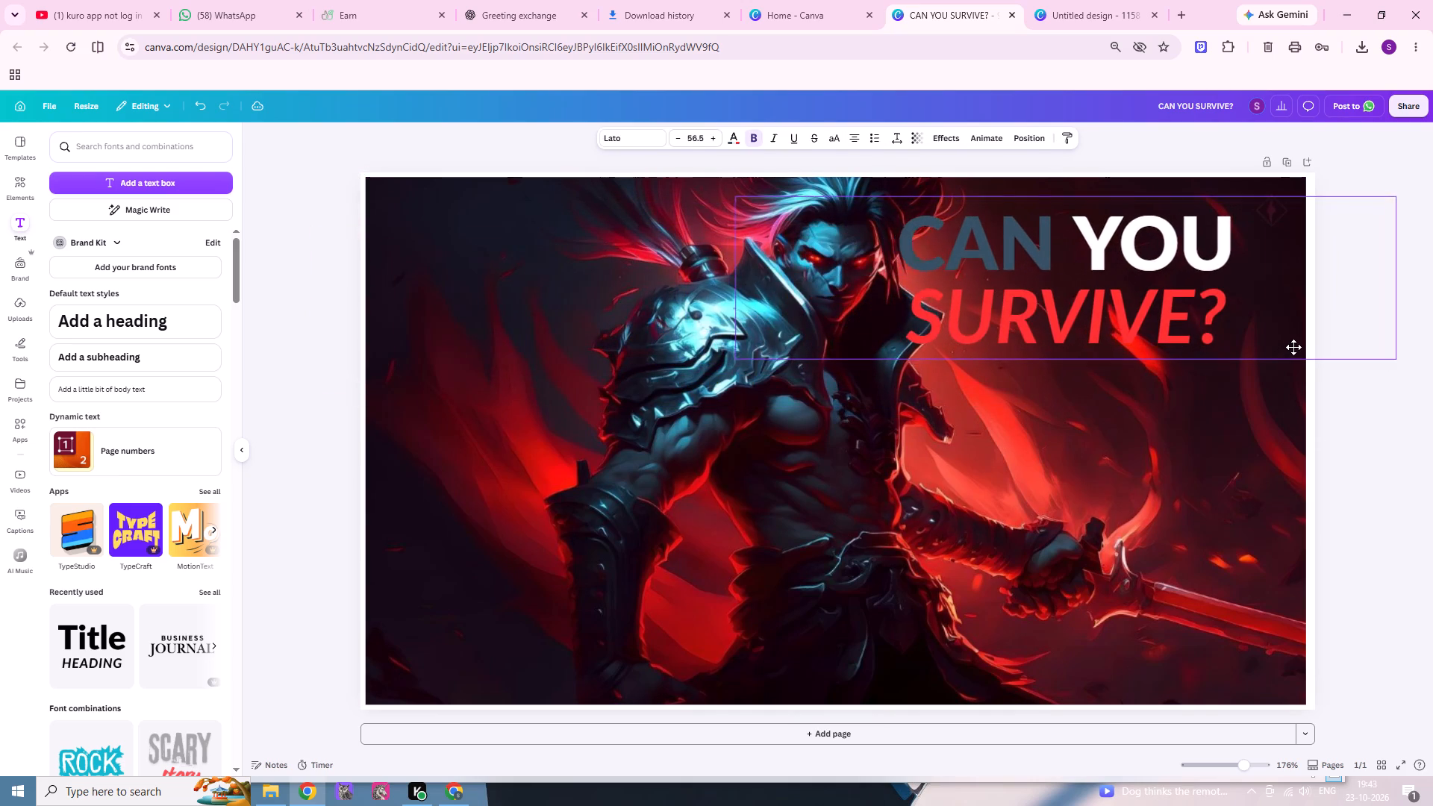
{"action": "left_click_drag", "start_coordinate": [1293, 347], "coordinate": [1311, 346]}
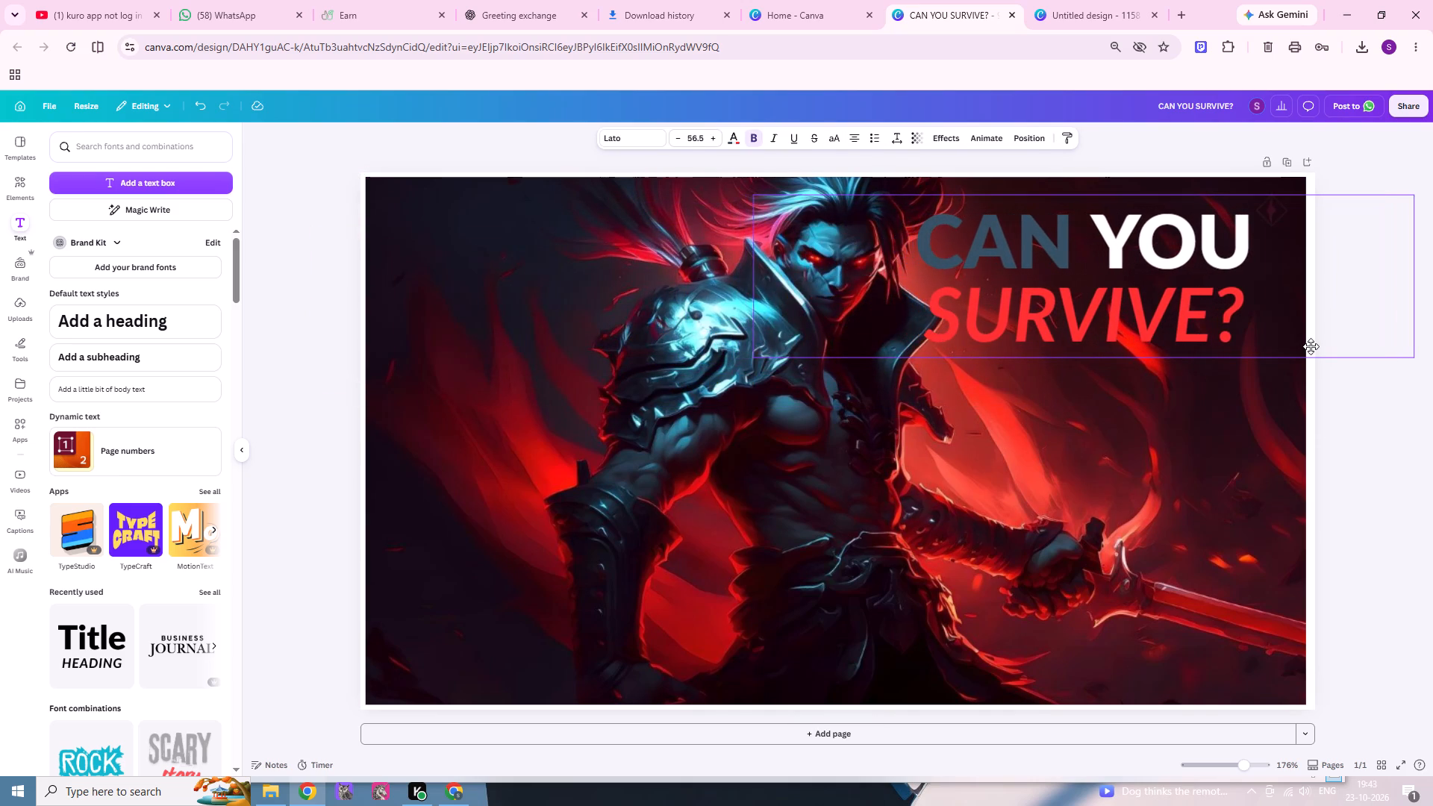
{"action": "left_click_drag", "start_coordinate": [1311, 346], "coordinate": [1311, 346]}
Remove the italics from the whole word "SURVIVE?" in the headline.
{"action": "left_click", "coordinate": [1102, 327]}
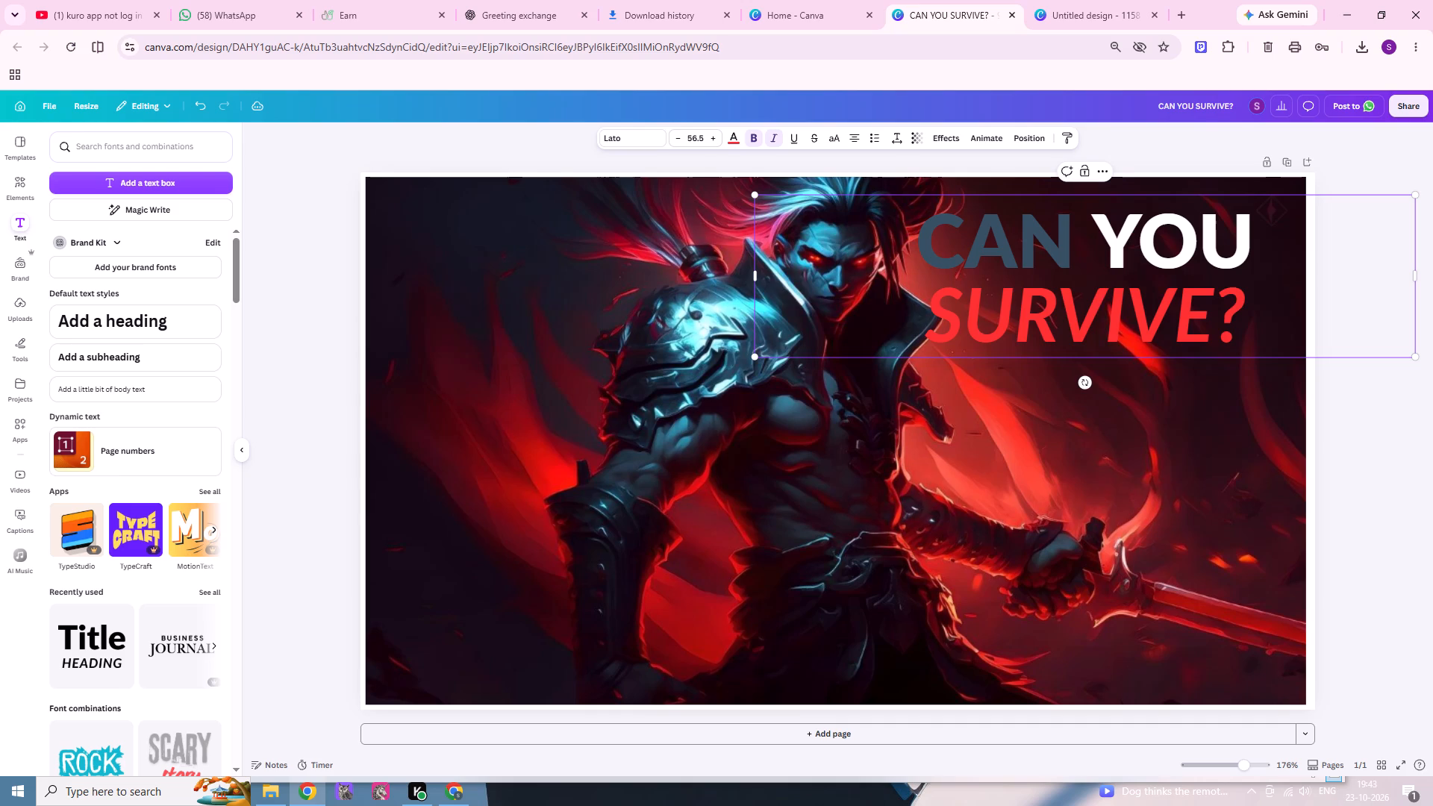
{"action": "left_click_drag", "start_coordinate": [1262, 329], "coordinate": [927, 345], "text": "ctrl"}
{"action": "left_click", "coordinate": [773, 140]}
{"action": "left_click_drag", "start_coordinate": [918, 324], "coordinate": [1079, 345], "text": "ctrl"}
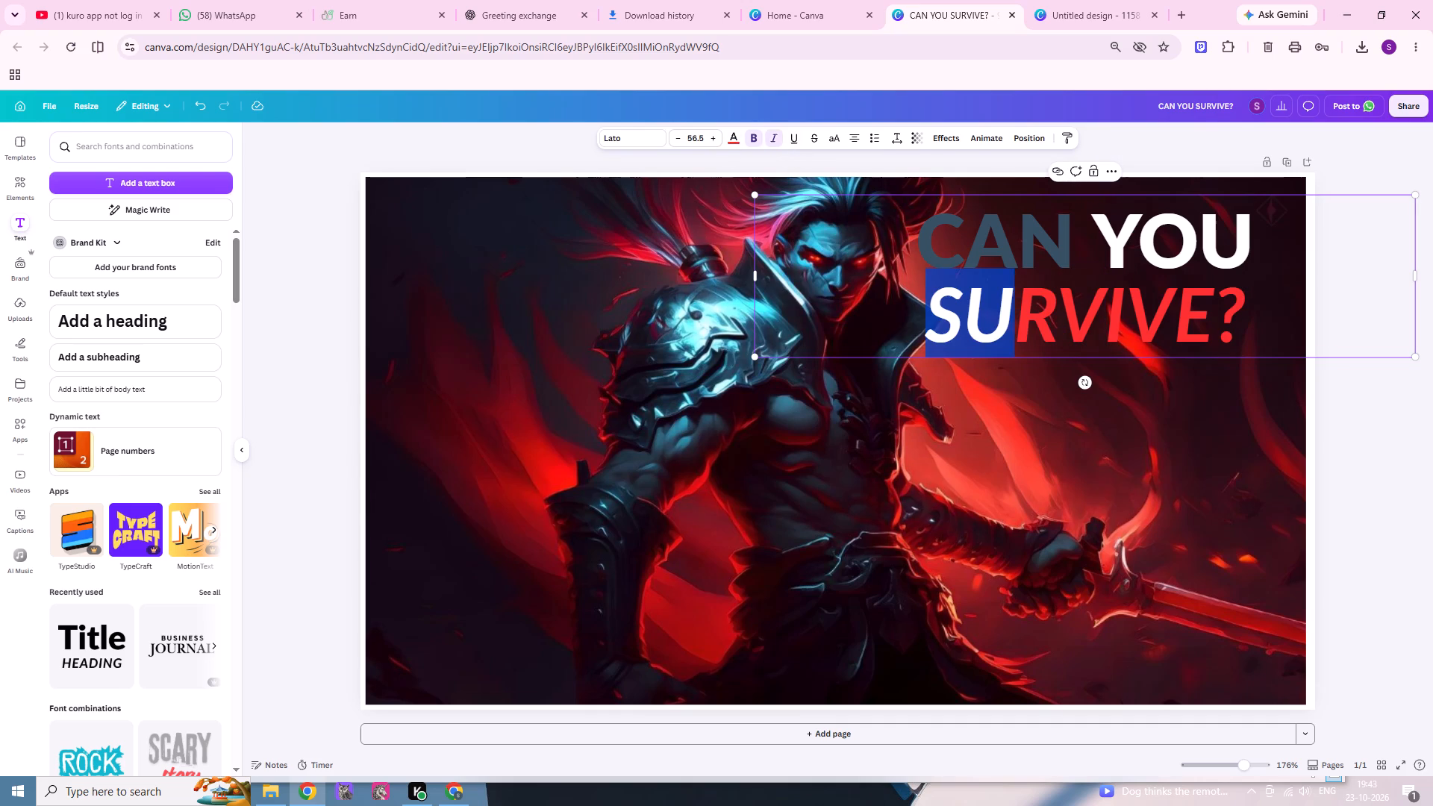
{"action": "left_click_drag", "start_coordinate": [1079, 345], "coordinate": [1258, 340], "text": "ctrl"}
{"action": "left_click", "coordinate": [775, 140]}
{"action": "left_click", "coordinate": [902, 431]}
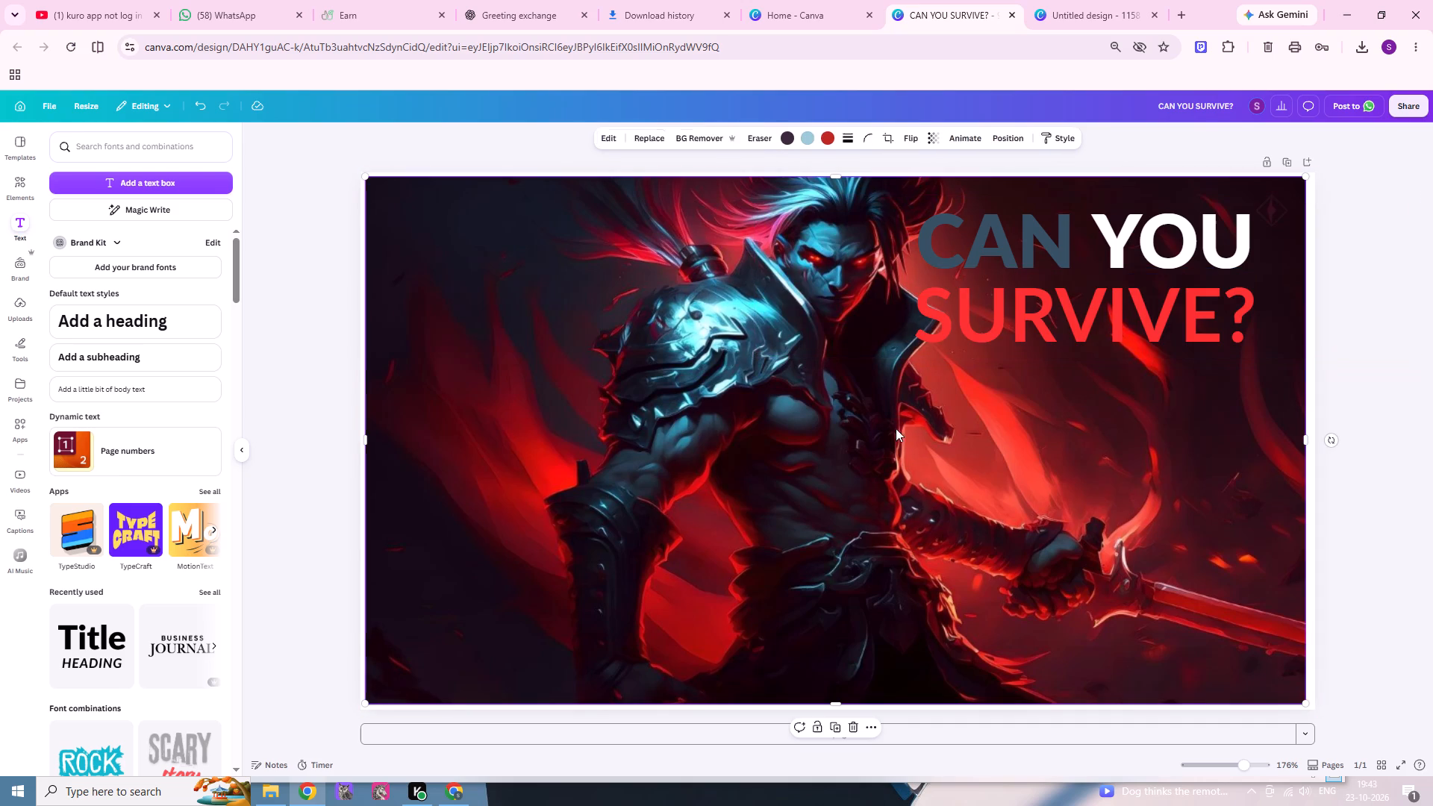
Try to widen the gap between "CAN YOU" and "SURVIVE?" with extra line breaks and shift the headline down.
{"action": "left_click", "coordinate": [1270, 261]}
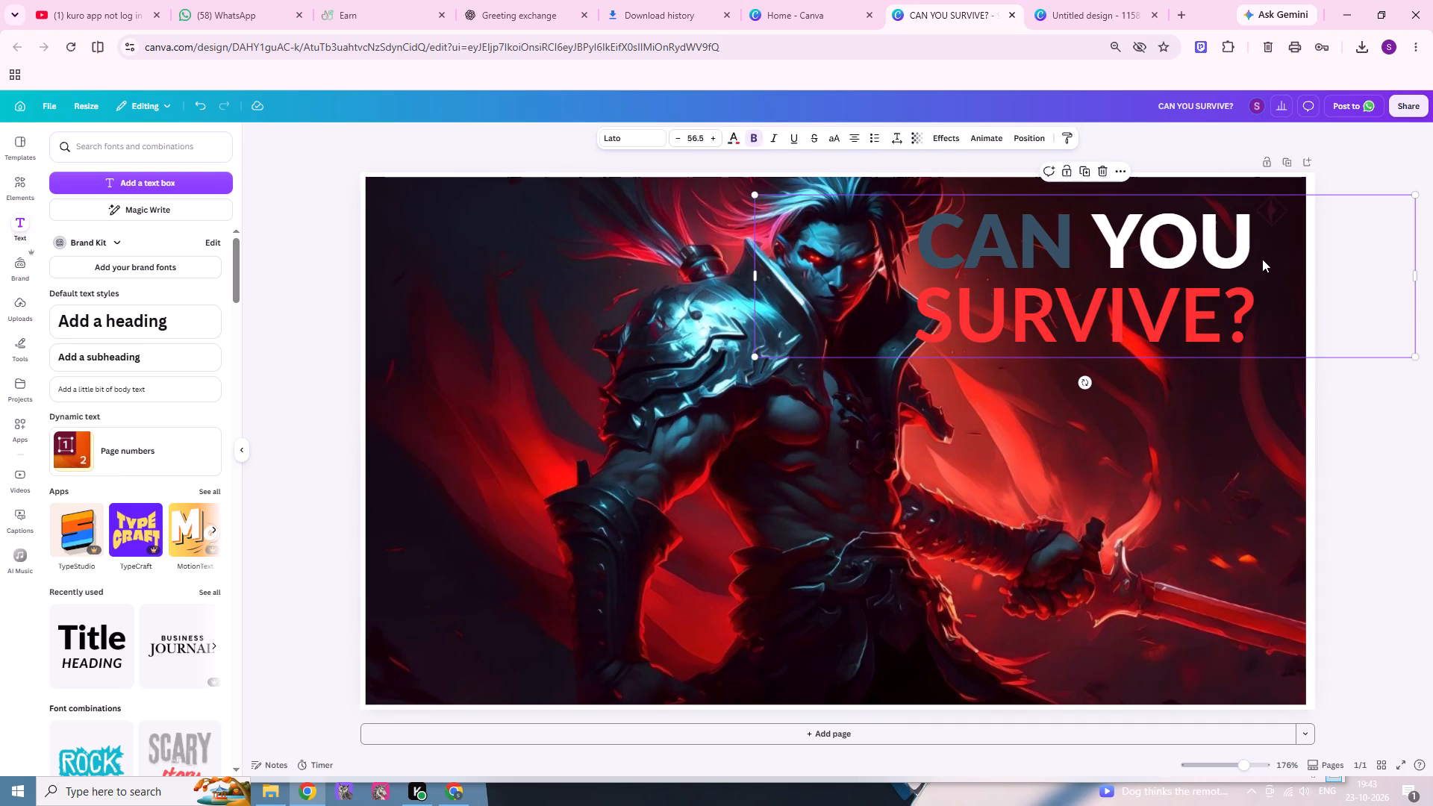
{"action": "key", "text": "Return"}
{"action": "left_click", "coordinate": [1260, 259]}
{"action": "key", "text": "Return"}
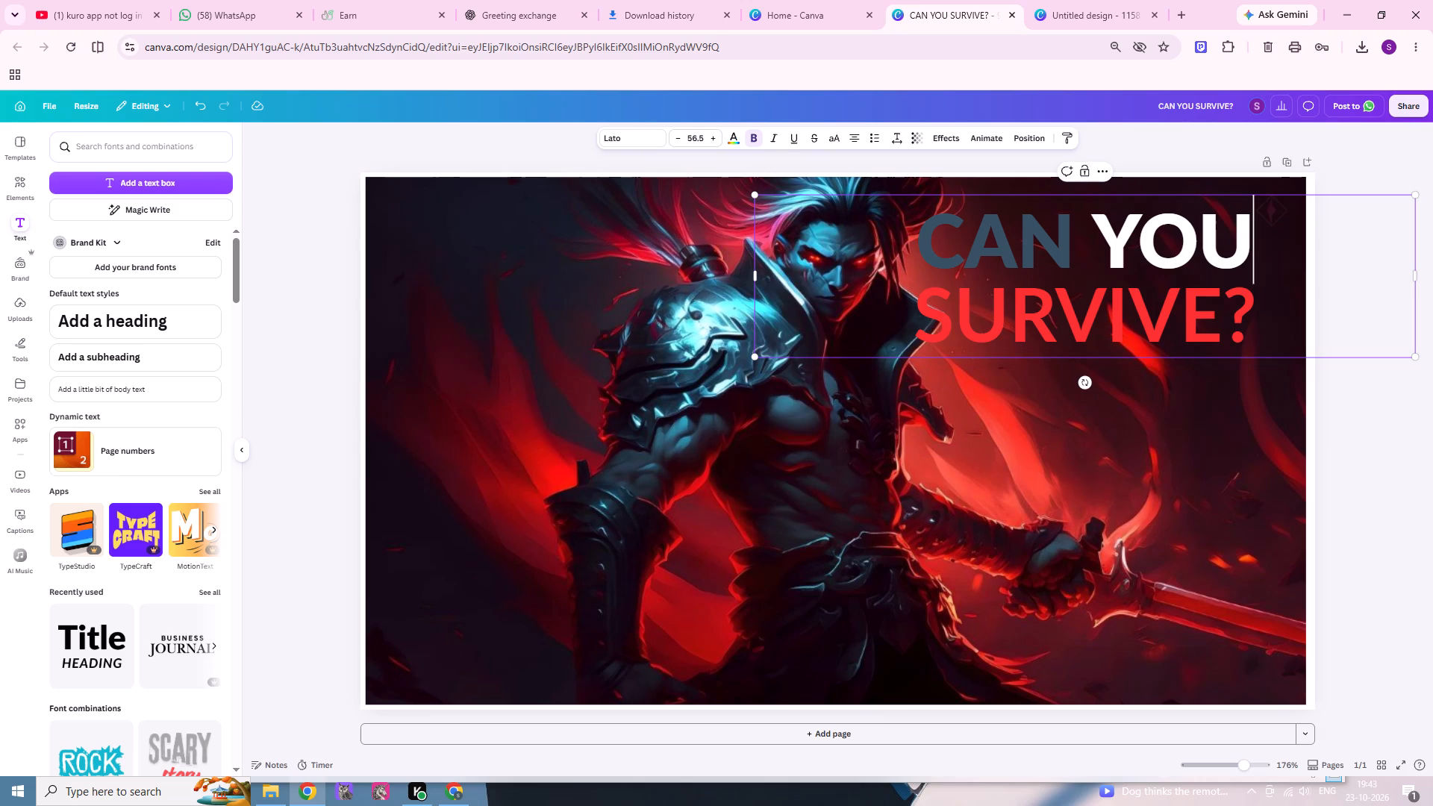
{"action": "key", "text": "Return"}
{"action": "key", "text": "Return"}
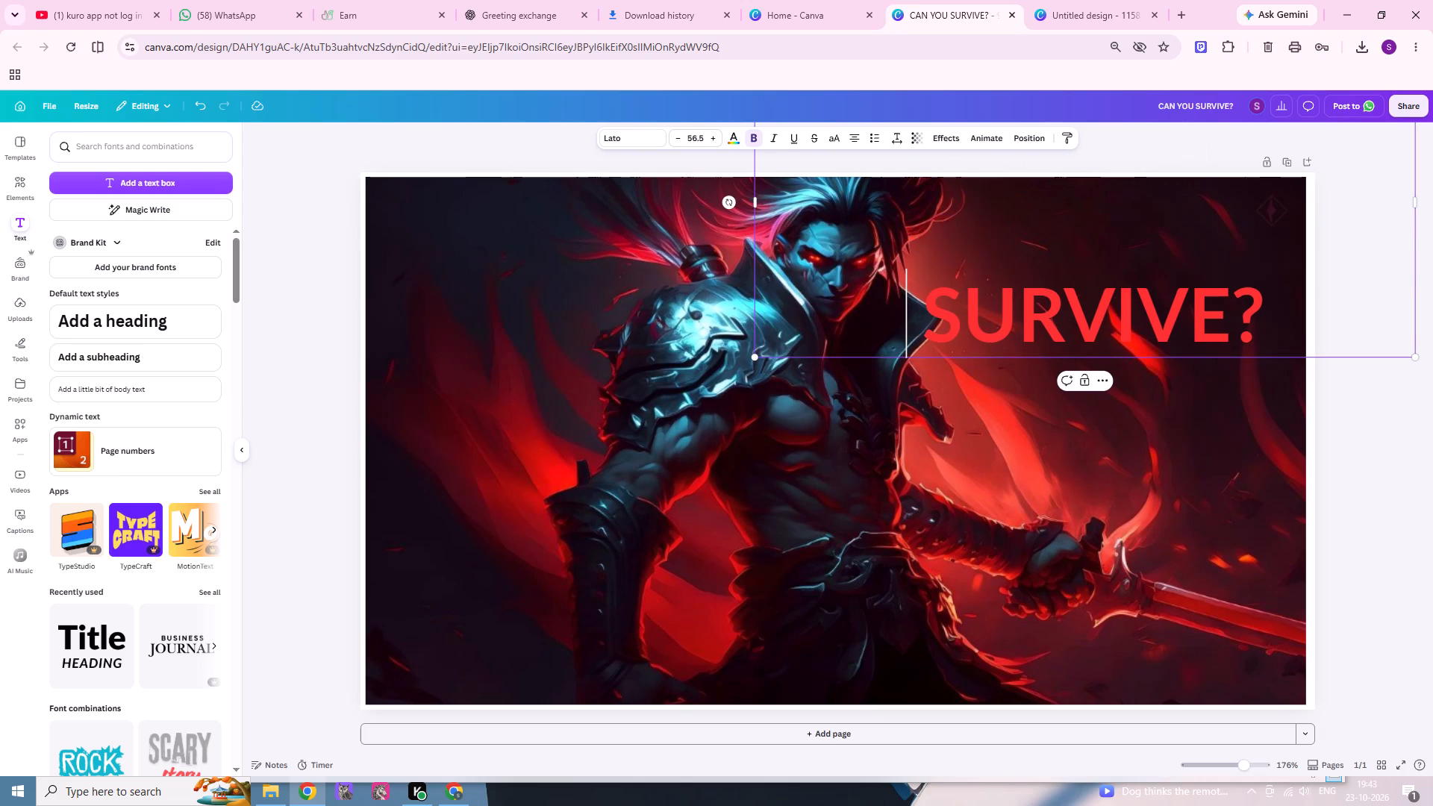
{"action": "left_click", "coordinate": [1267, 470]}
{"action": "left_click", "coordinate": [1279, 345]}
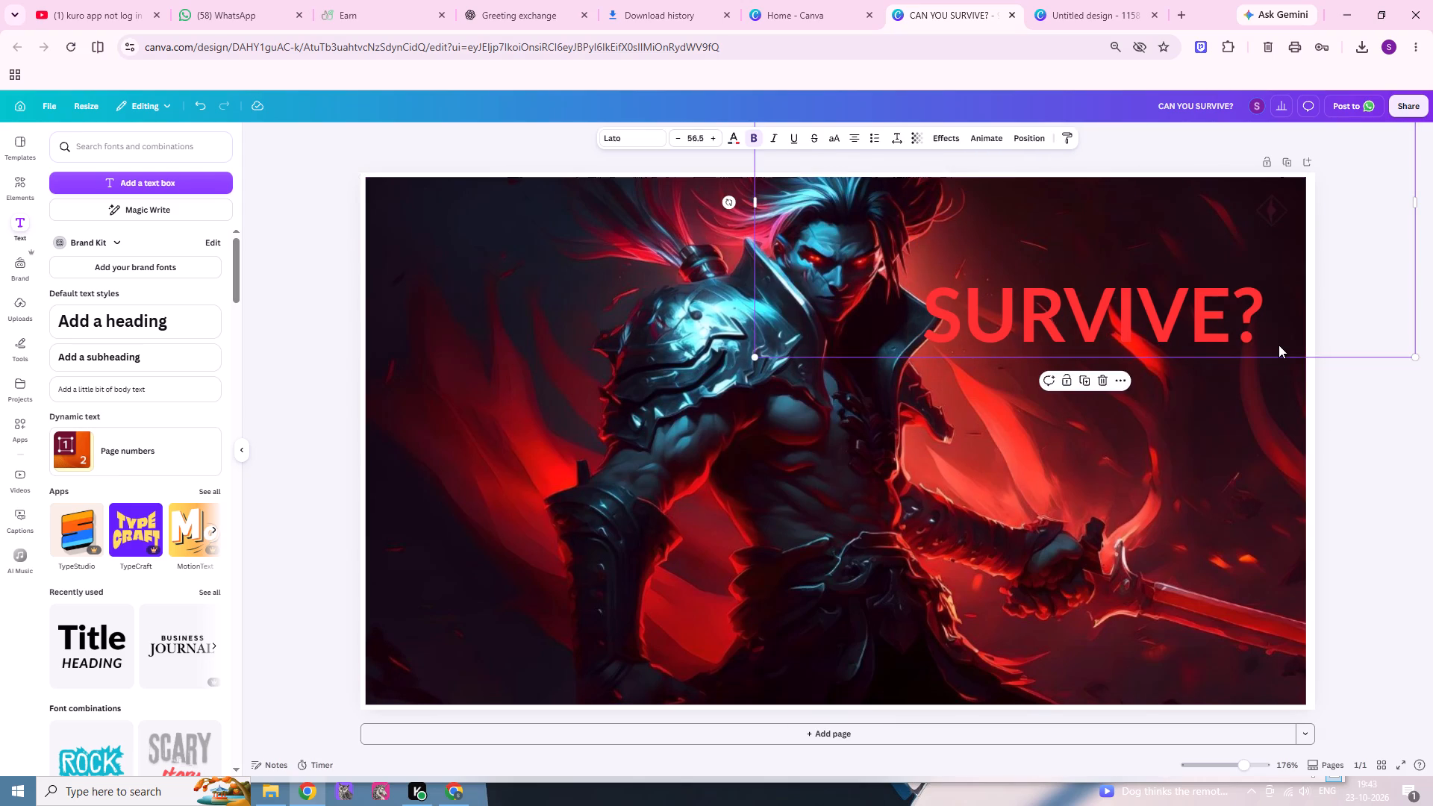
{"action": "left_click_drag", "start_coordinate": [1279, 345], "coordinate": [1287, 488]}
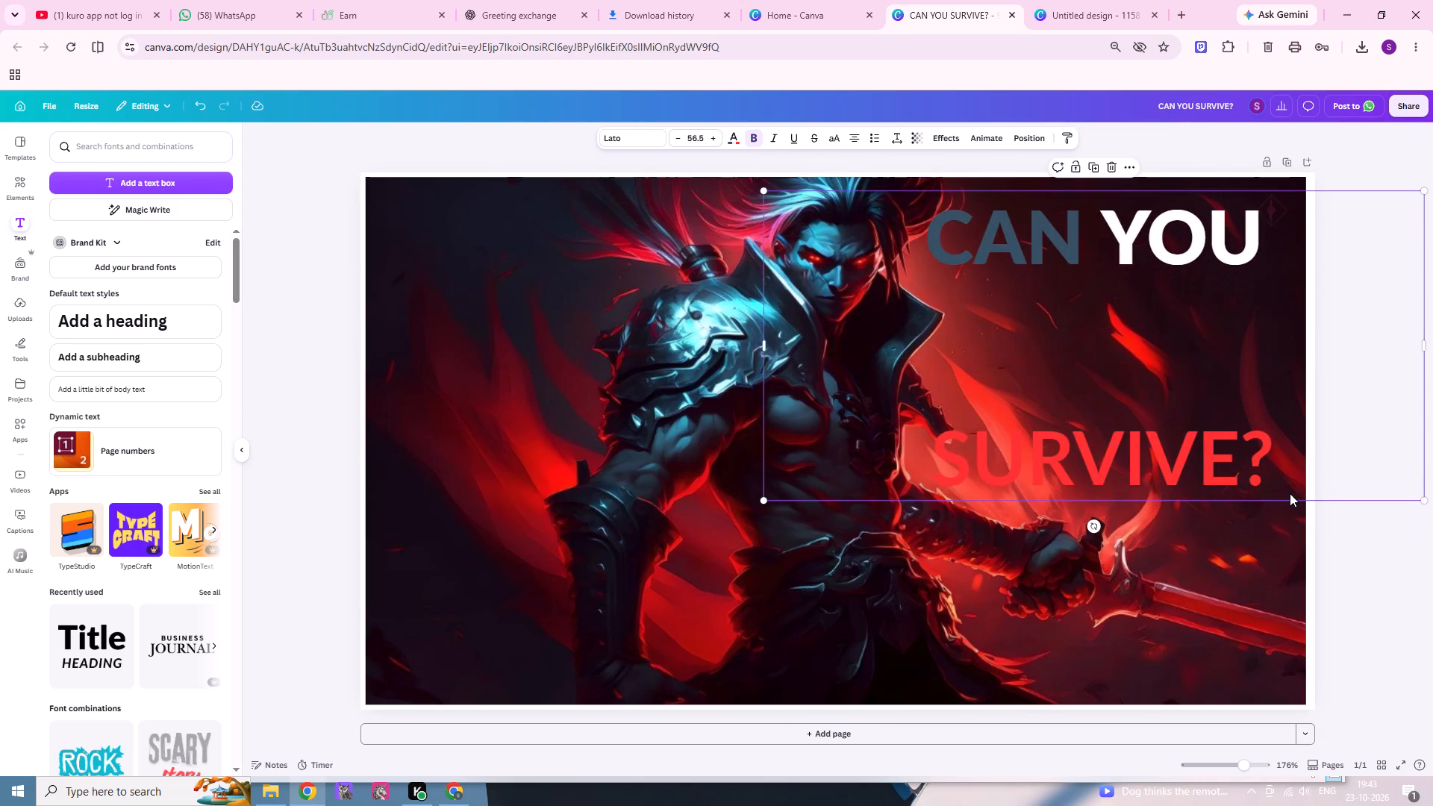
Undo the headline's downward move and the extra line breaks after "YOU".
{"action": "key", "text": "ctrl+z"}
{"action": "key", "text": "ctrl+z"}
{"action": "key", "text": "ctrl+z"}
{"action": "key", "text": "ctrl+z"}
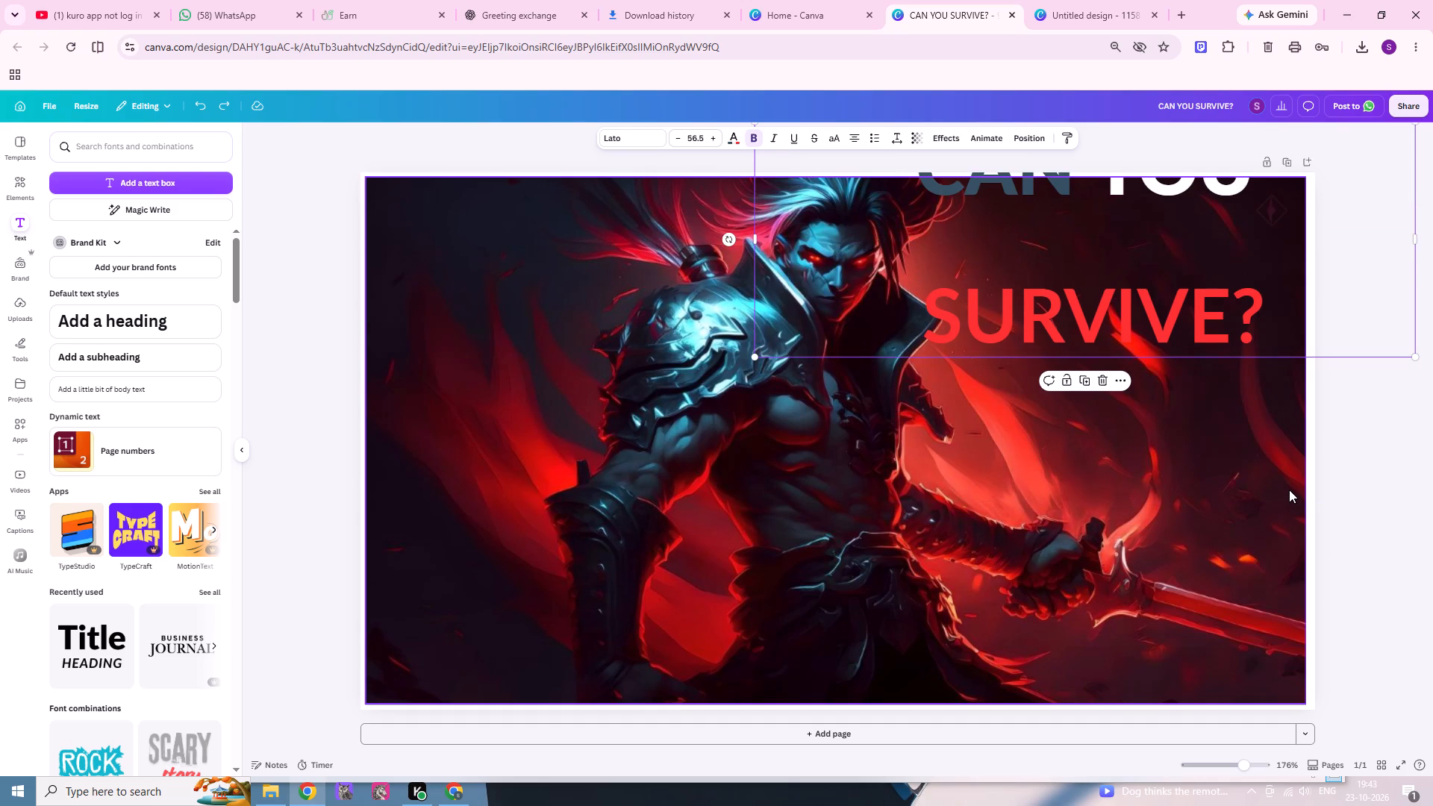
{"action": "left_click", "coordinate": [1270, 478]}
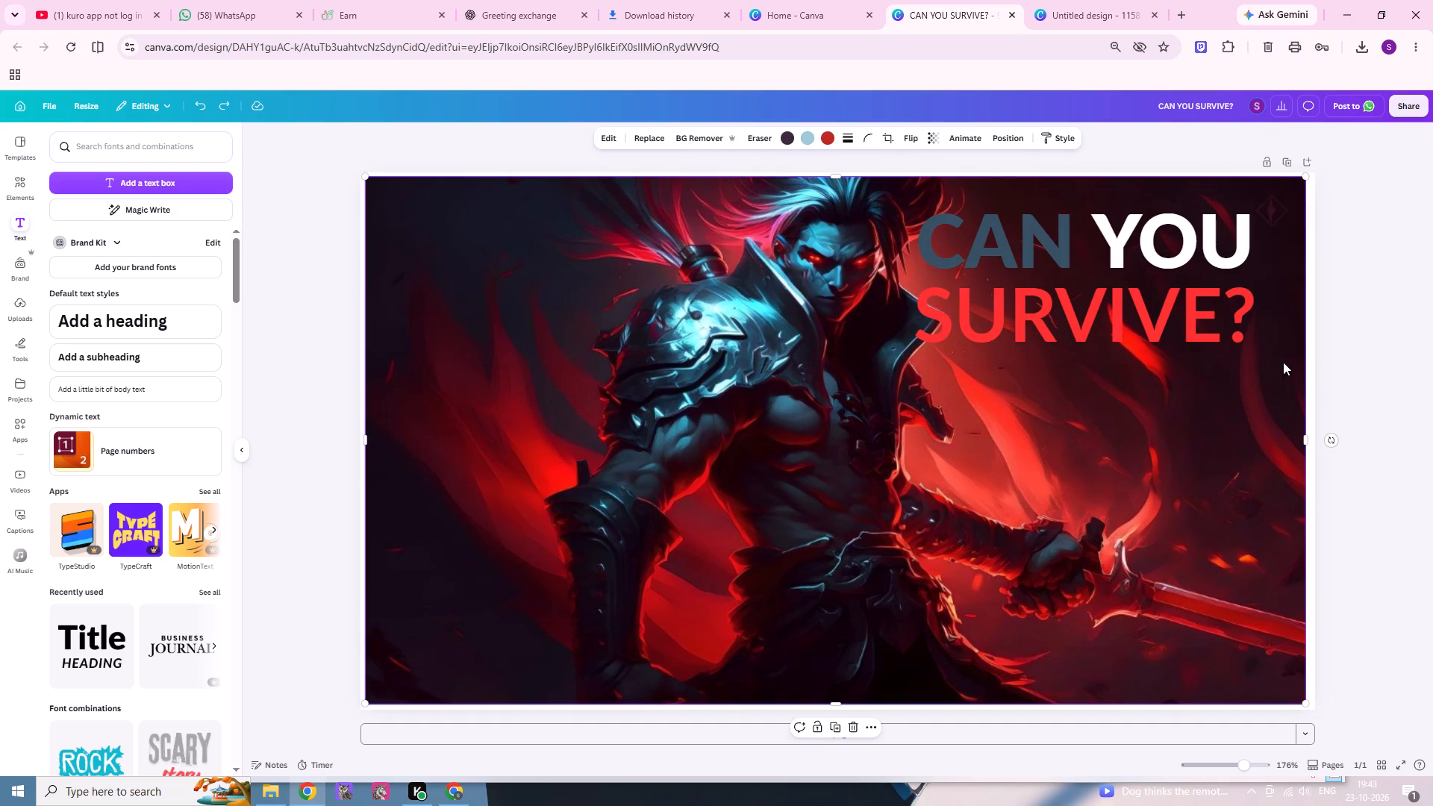
Nudge the headline slightly closer to the image's upper-right corner.
{"action": "left_click", "coordinate": [1267, 332]}
{"action": "left_click_drag", "start_coordinate": [1273, 332], "coordinate": [1294, 327]}
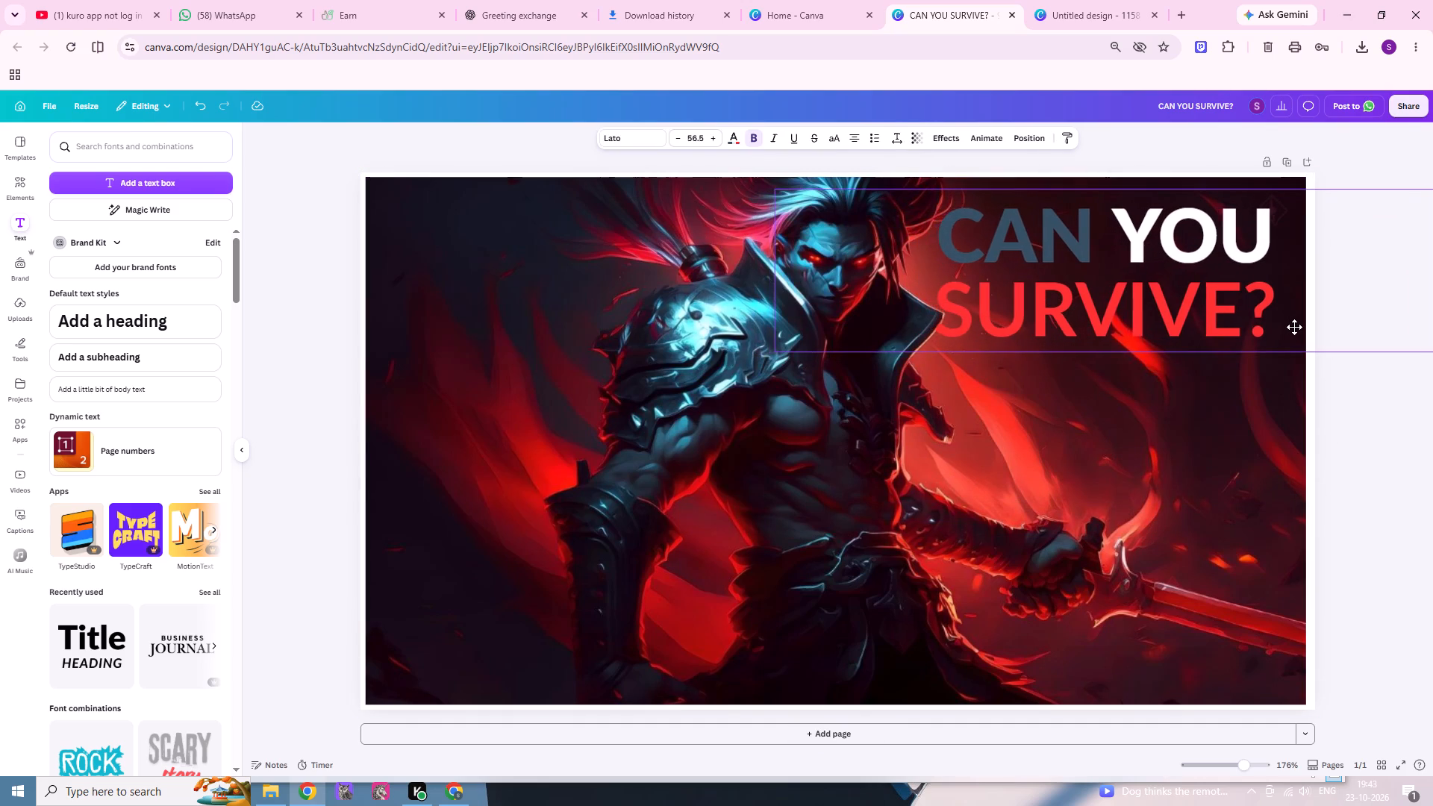
{"action": "left_click_drag", "start_coordinate": [1294, 327], "coordinate": [1299, 327]}
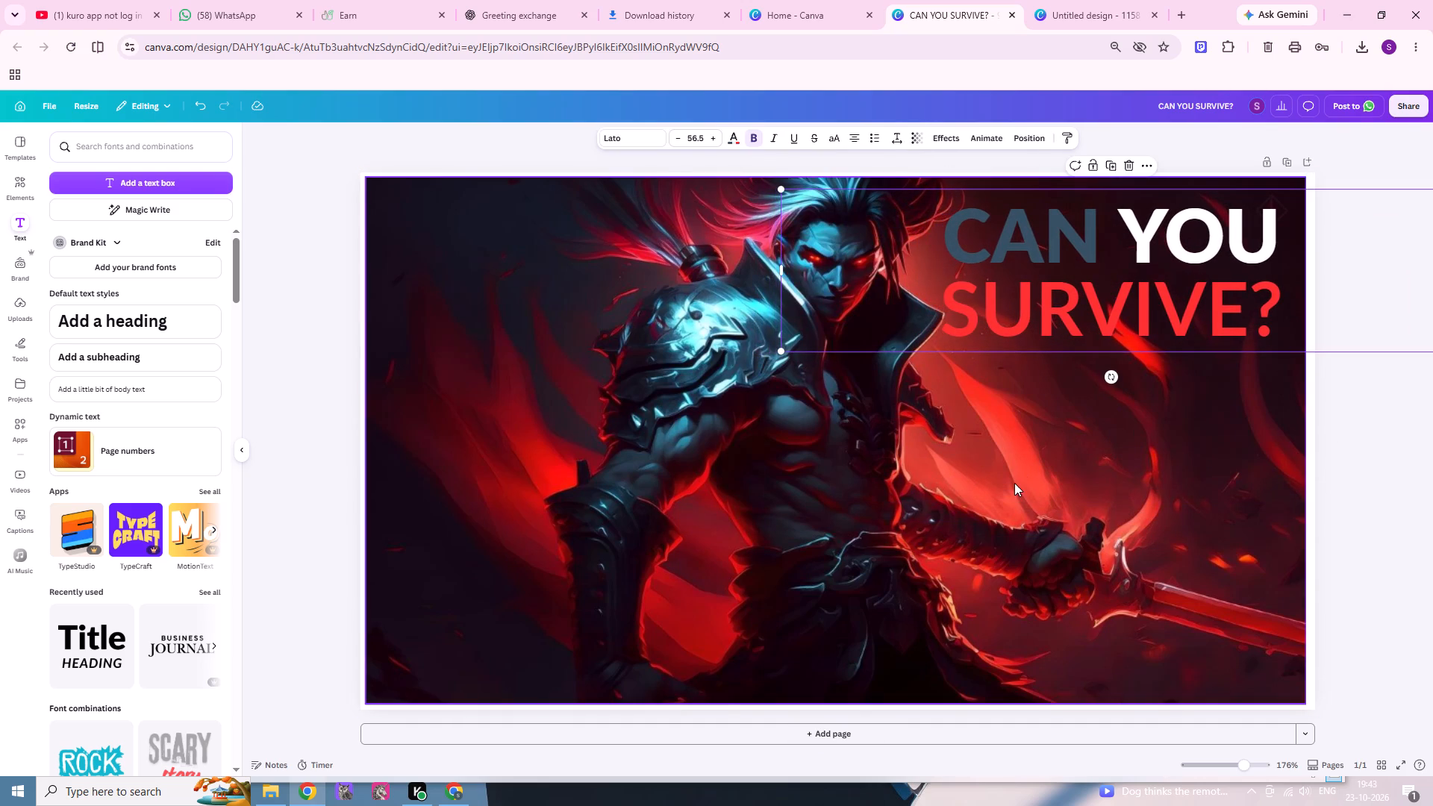
{"action": "scroll", "coordinate": [1014, 483], "scroll_direction": "up", "scroll_amount": 1, "text": "ctrl"}
{"action": "scroll", "coordinate": [1014, 483], "scroll_direction": "down", "scroll_amount": 3, "text": "ctrl"}
{"action": "left_click", "coordinate": [1349, 499]}
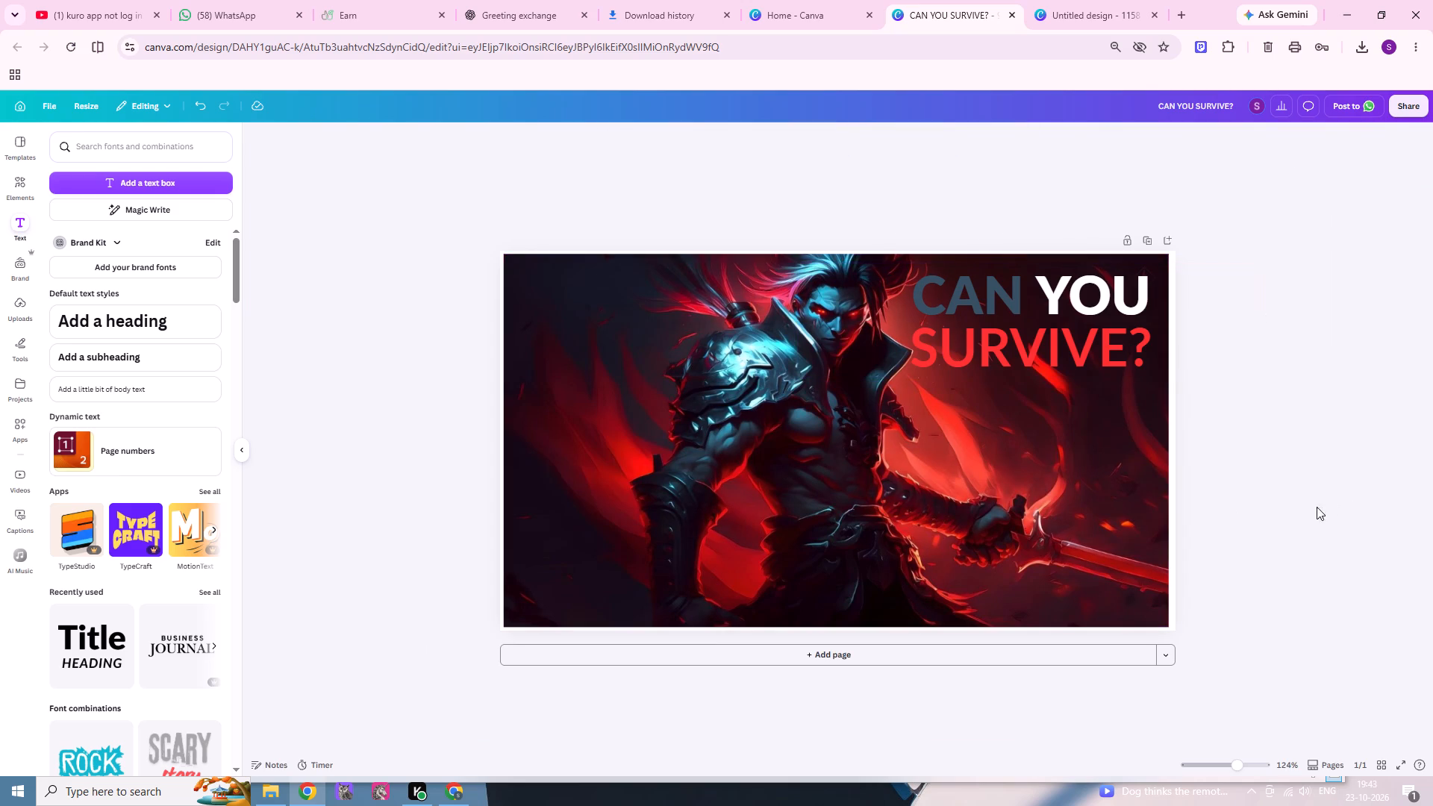
Colour only the question mark after "SURVIVE" with the light yellow from the default solid colours.
{"action": "left_click", "coordinate": [1067, 360]}
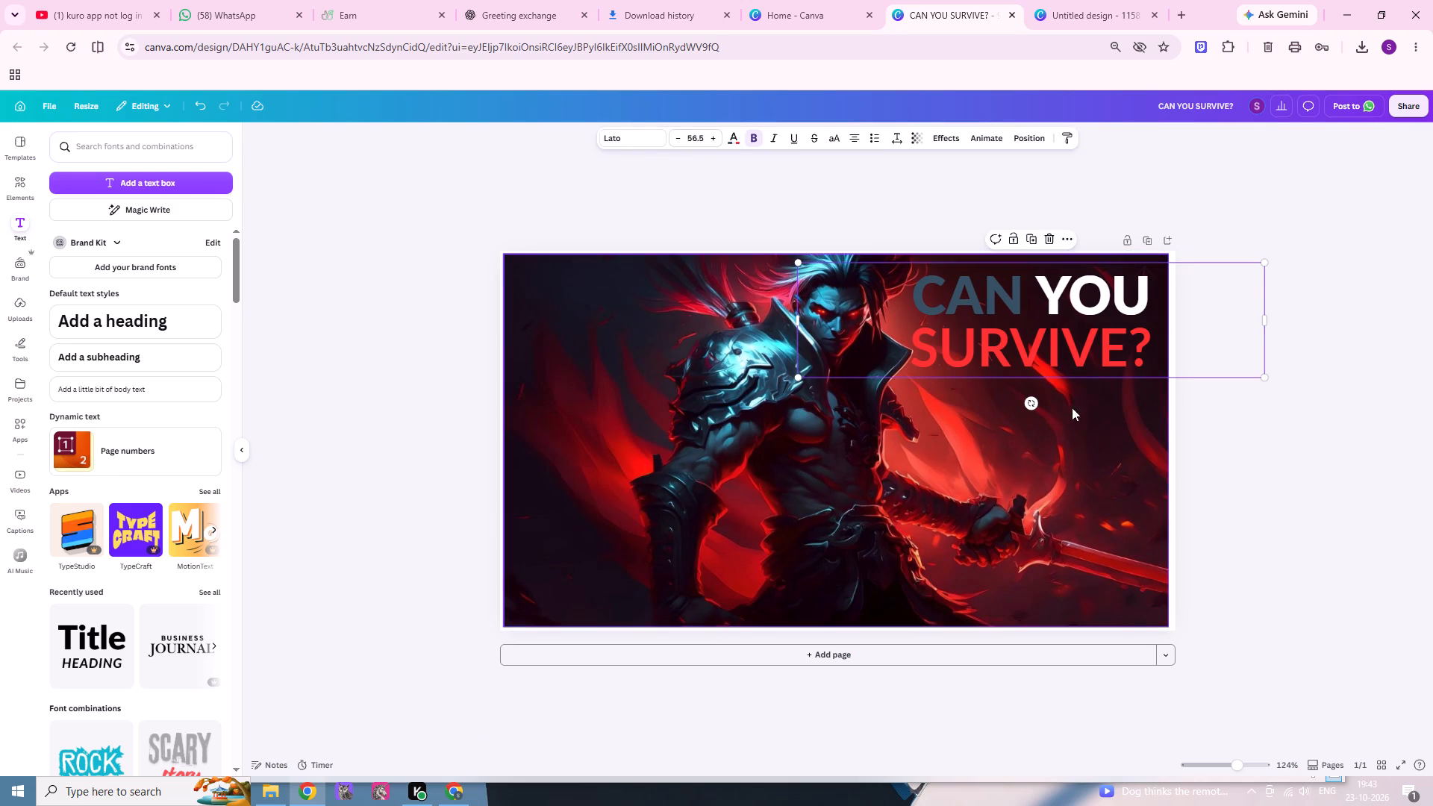
{"action": "left_click", "coordinate": [1136, 349]}
{"action": "left_click_drag", "start_coordinate": [1152, 351], "coordinate": [1140, 352], "text": "ctrl"}
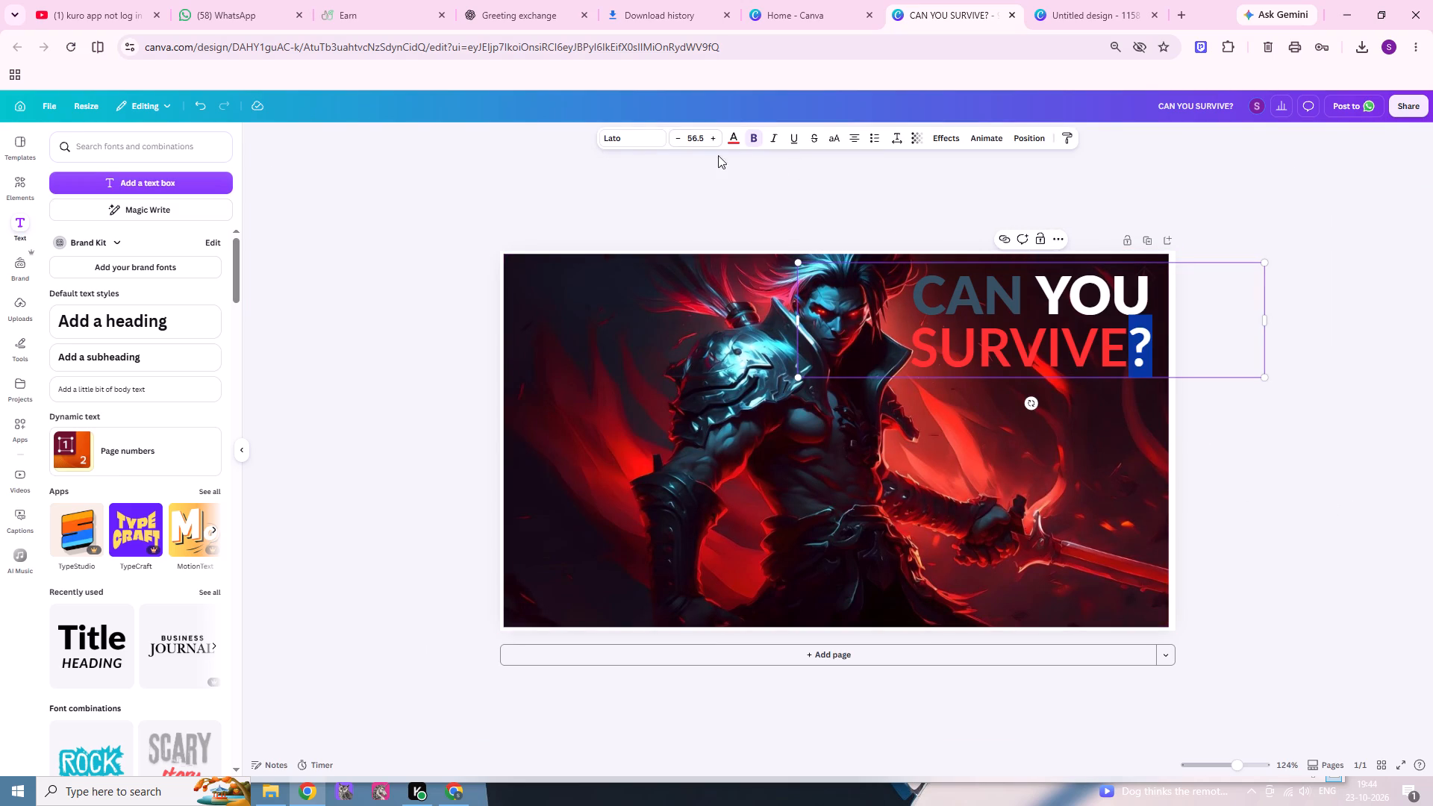
{"action": "left_click", "coordinate": [735, 140]}
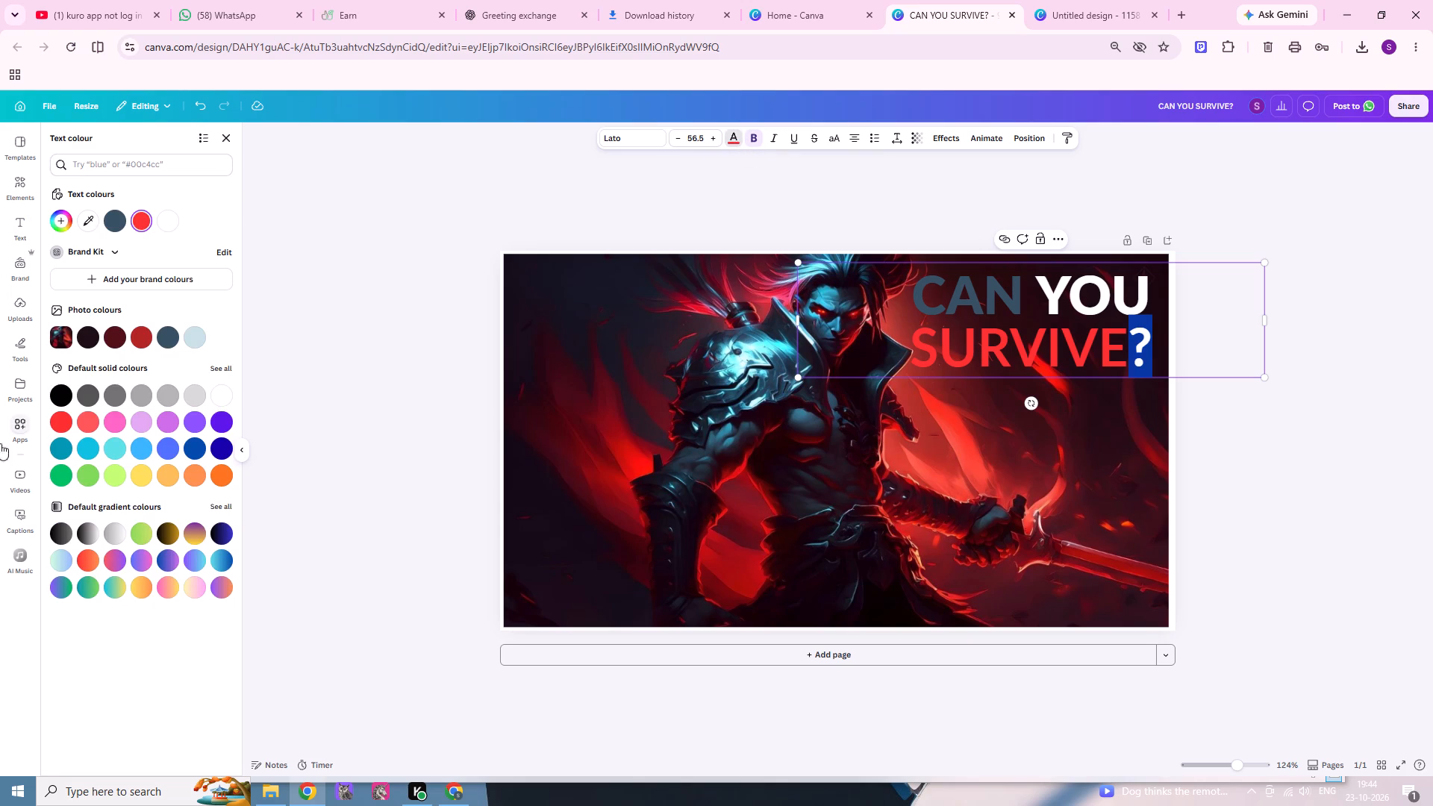
{"action": "left_click", "coordinate": [144, 481]}
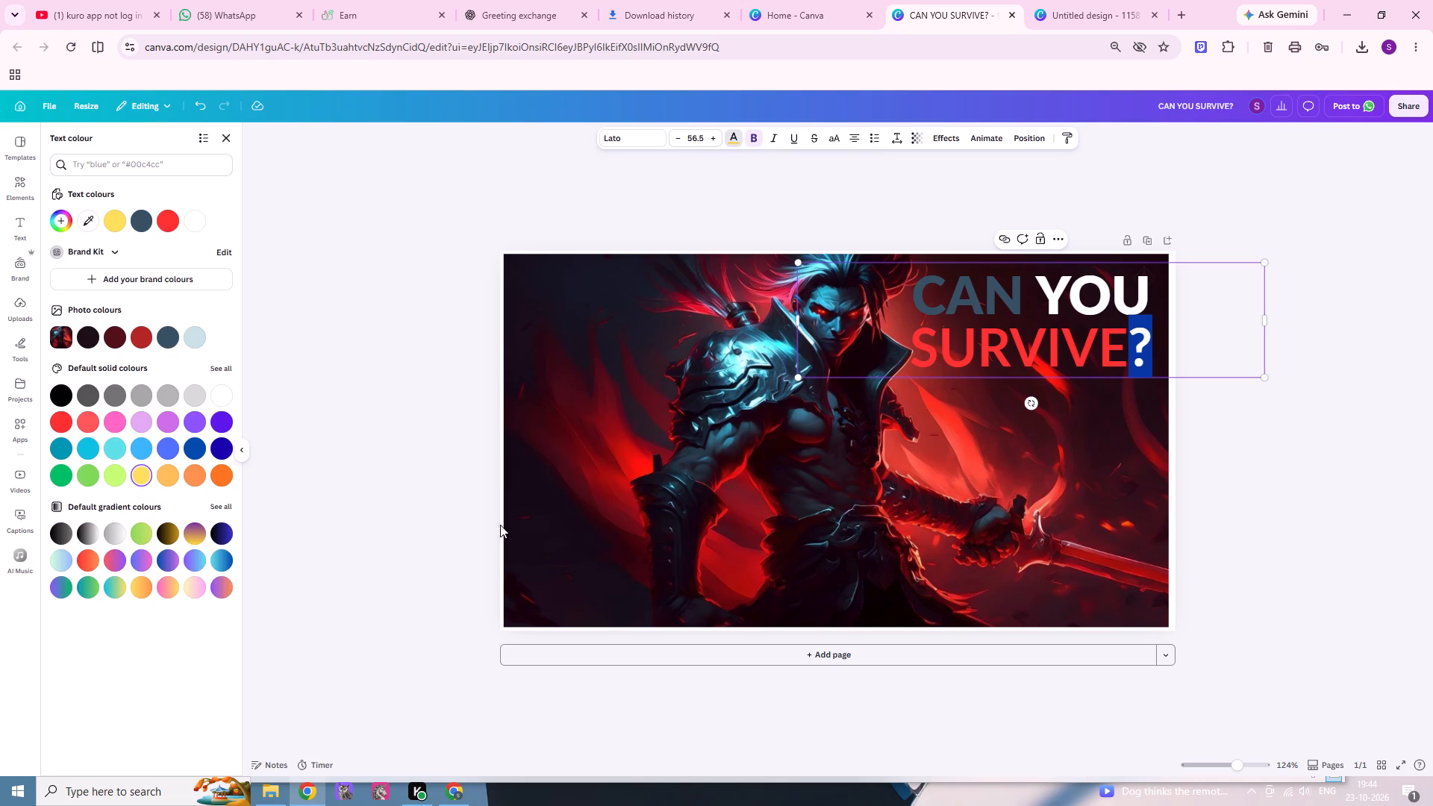
{"action": "left_click", "coordinate": [754, 572]}
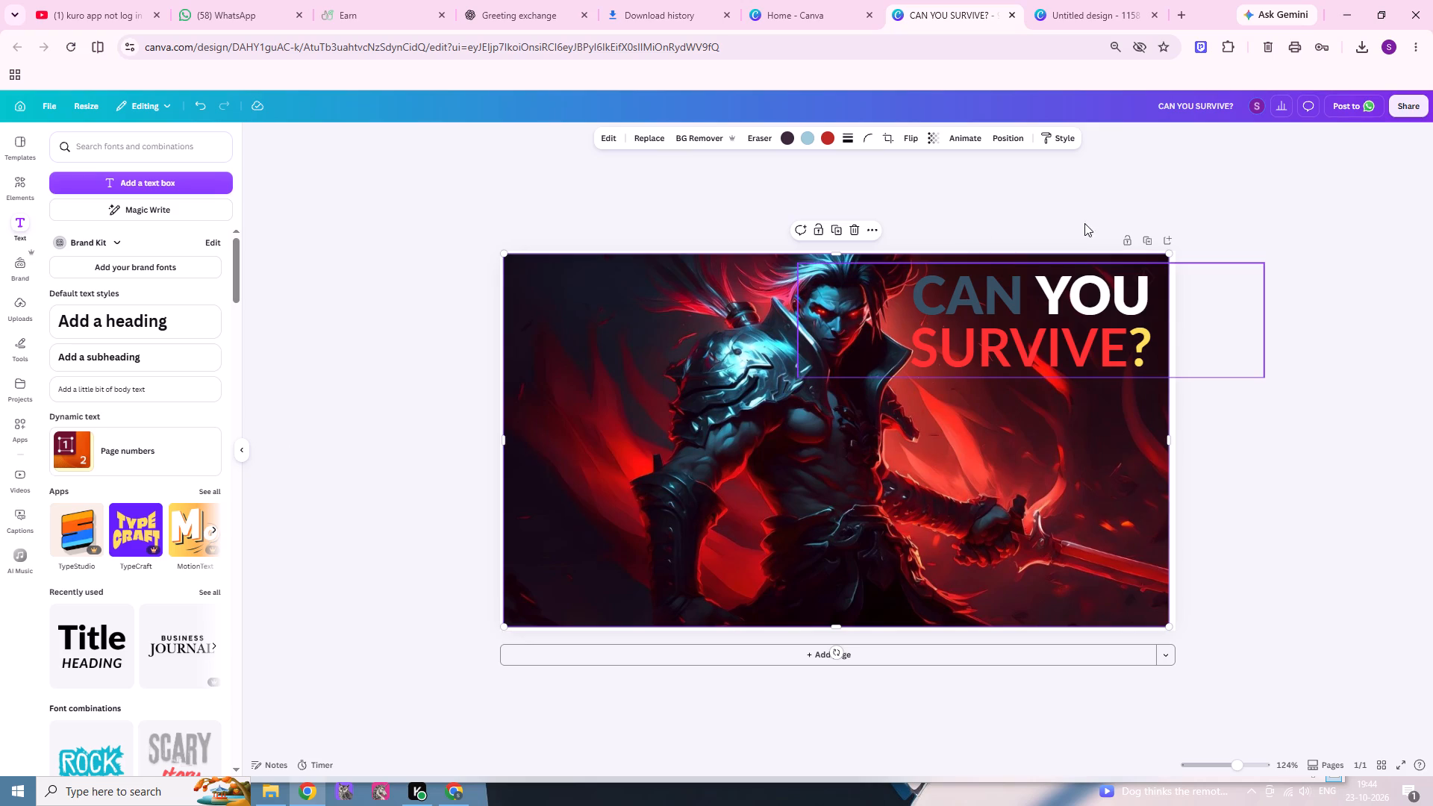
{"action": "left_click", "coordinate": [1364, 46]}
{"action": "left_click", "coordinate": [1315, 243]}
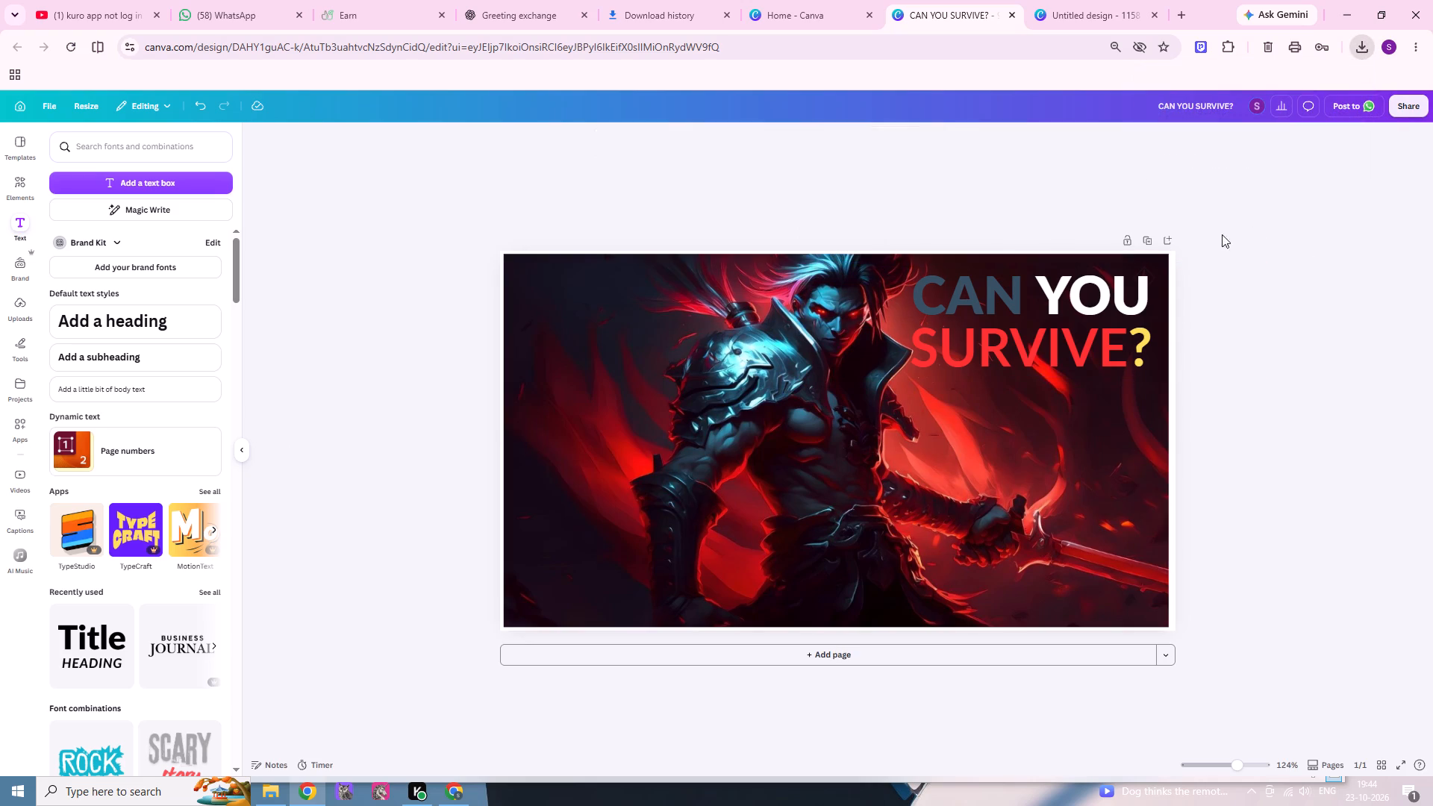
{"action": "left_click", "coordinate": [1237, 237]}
{"action": "left_click", "coordinate": [1410, 116]}
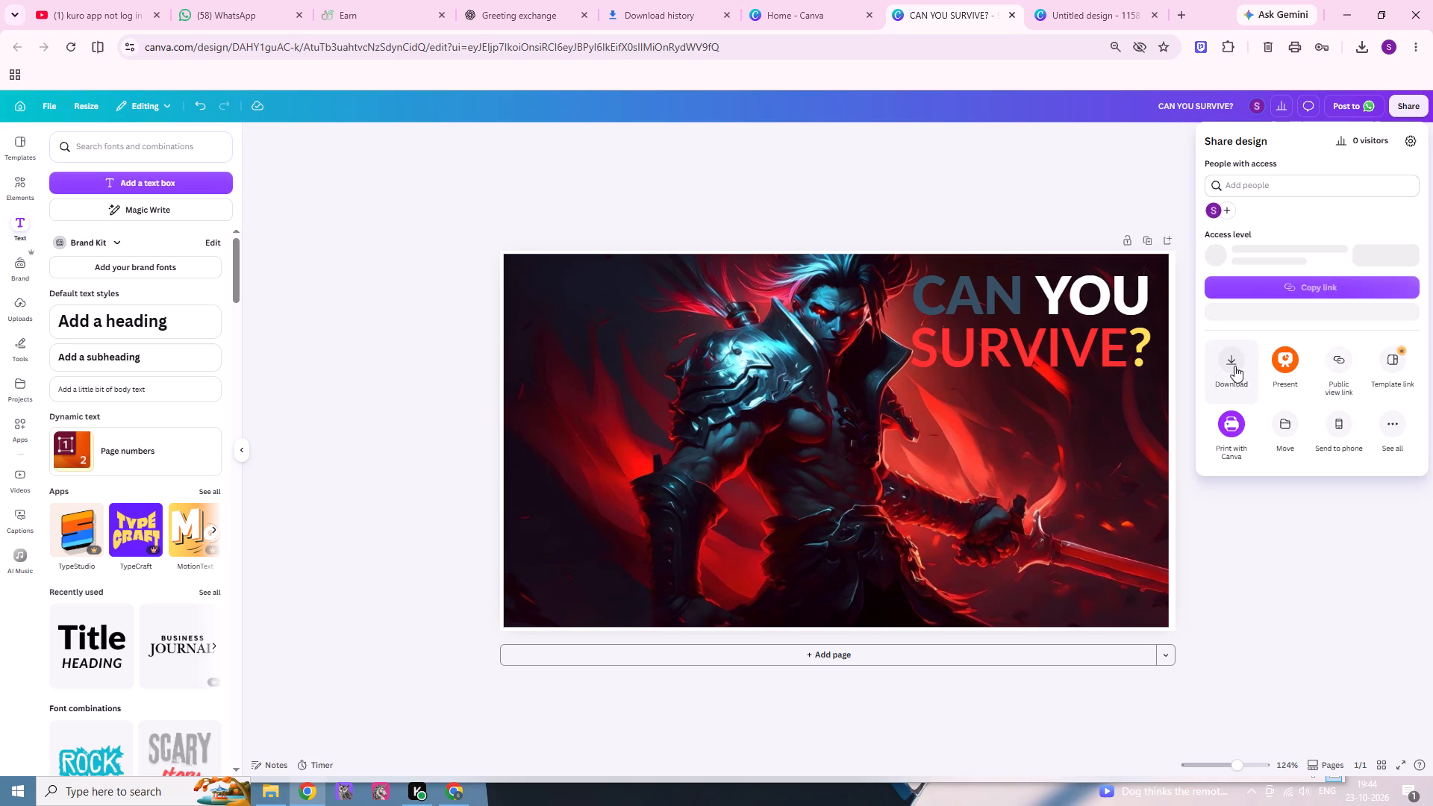
{"action": "left_click", "coordinate": [1234, 366]}
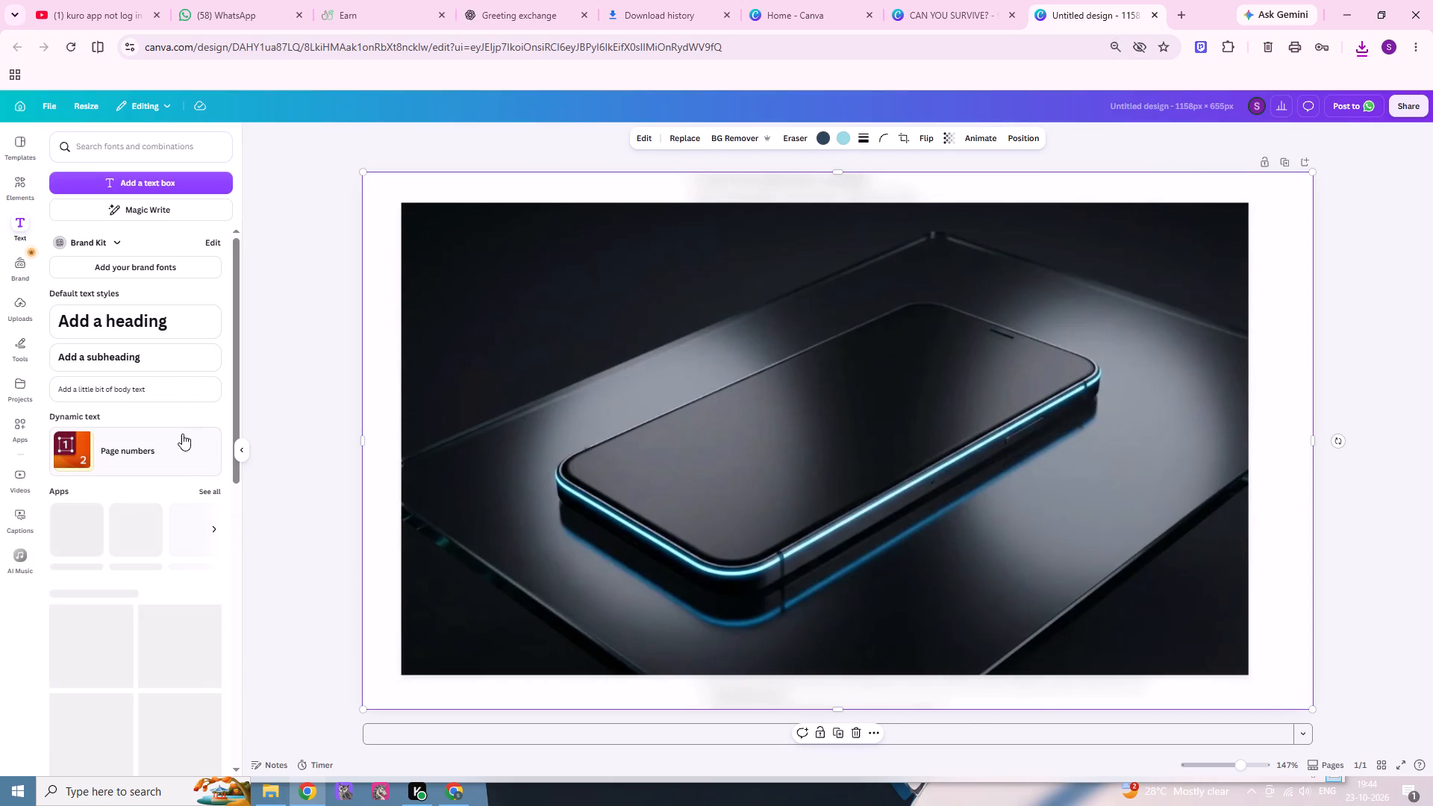
{"action": "scroll", "coordinate": [173, 502], "scroll_direction": "down", "scroll_amount": 1}
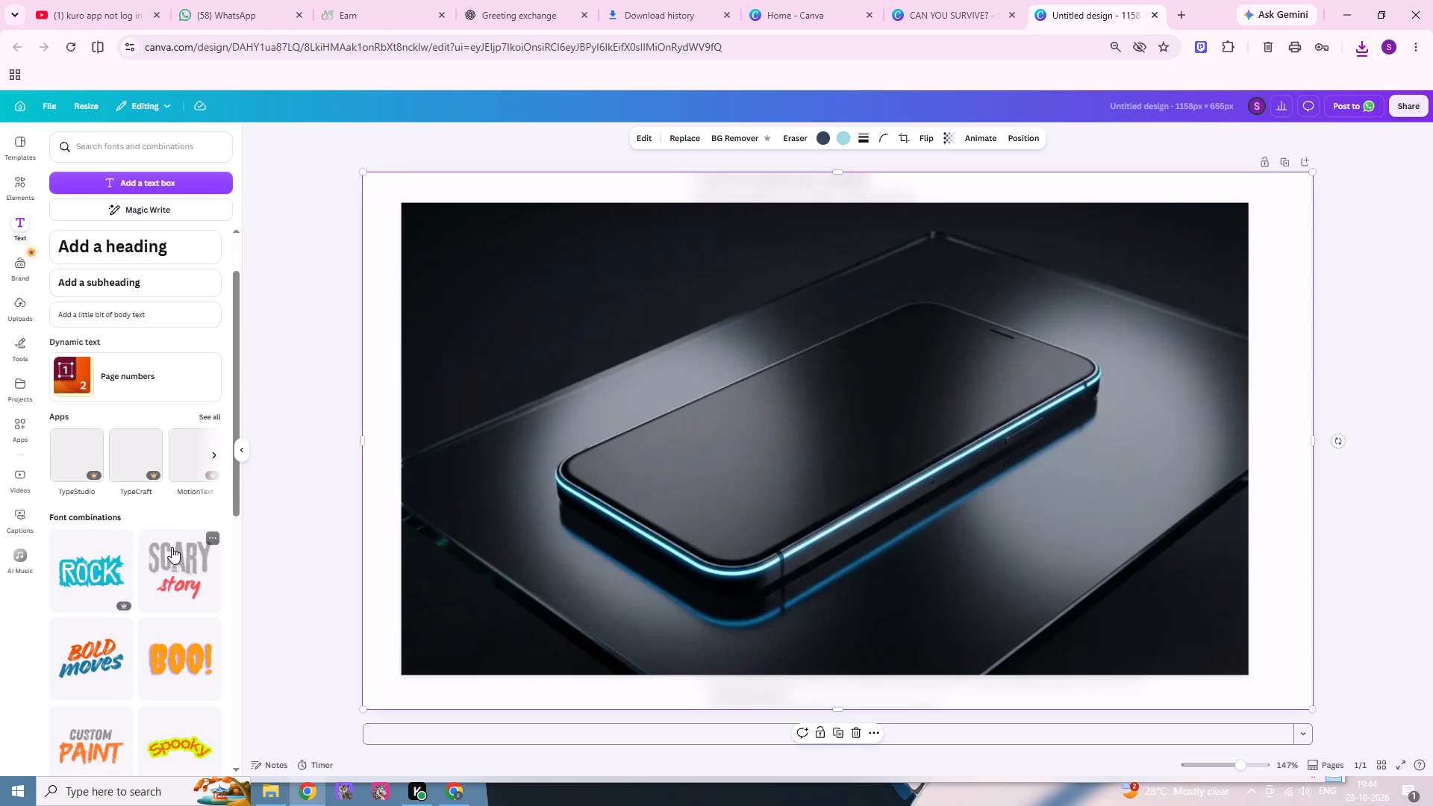
{"action": "scroll", "coordinate": [172, 547], "scroll_direction": "down", "scroll_amount": 13}
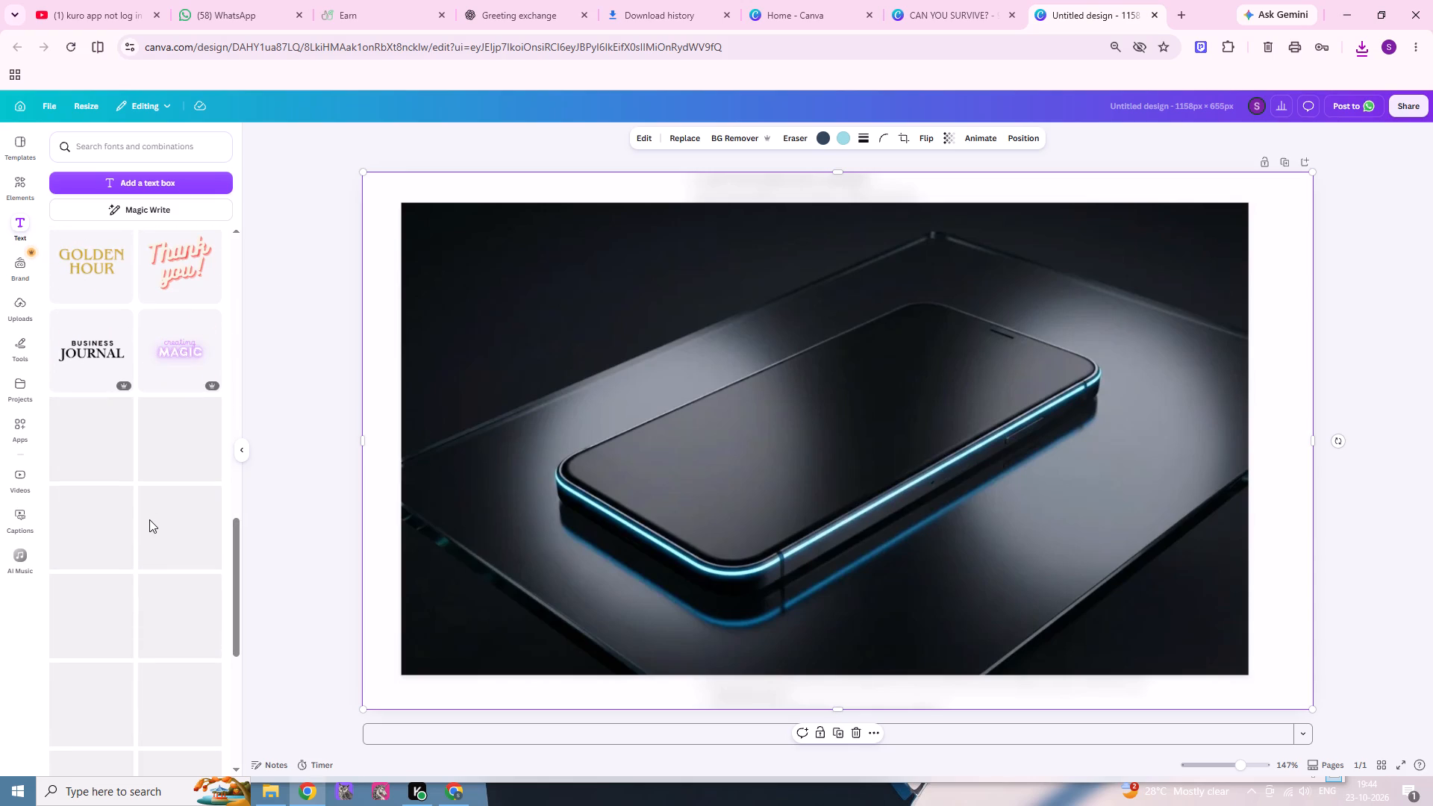
{"action": "scroll", "coordinate": [140, 520], "scroll_direction": "down", "scroll_amount": 5}
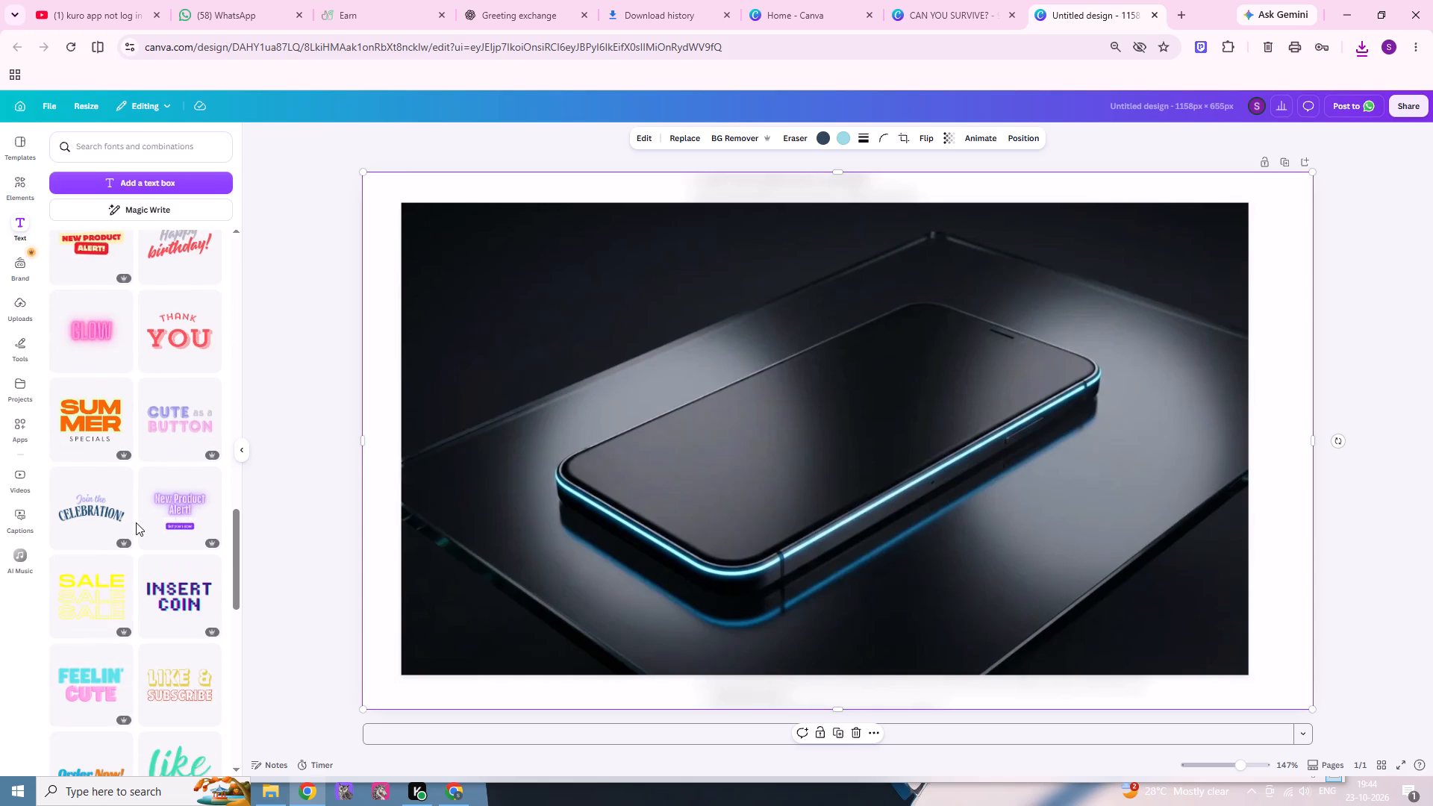
{"action": "scroll", "coordinate": [135, 522], "scroll_direction": "down", "scroll_amount": 4}
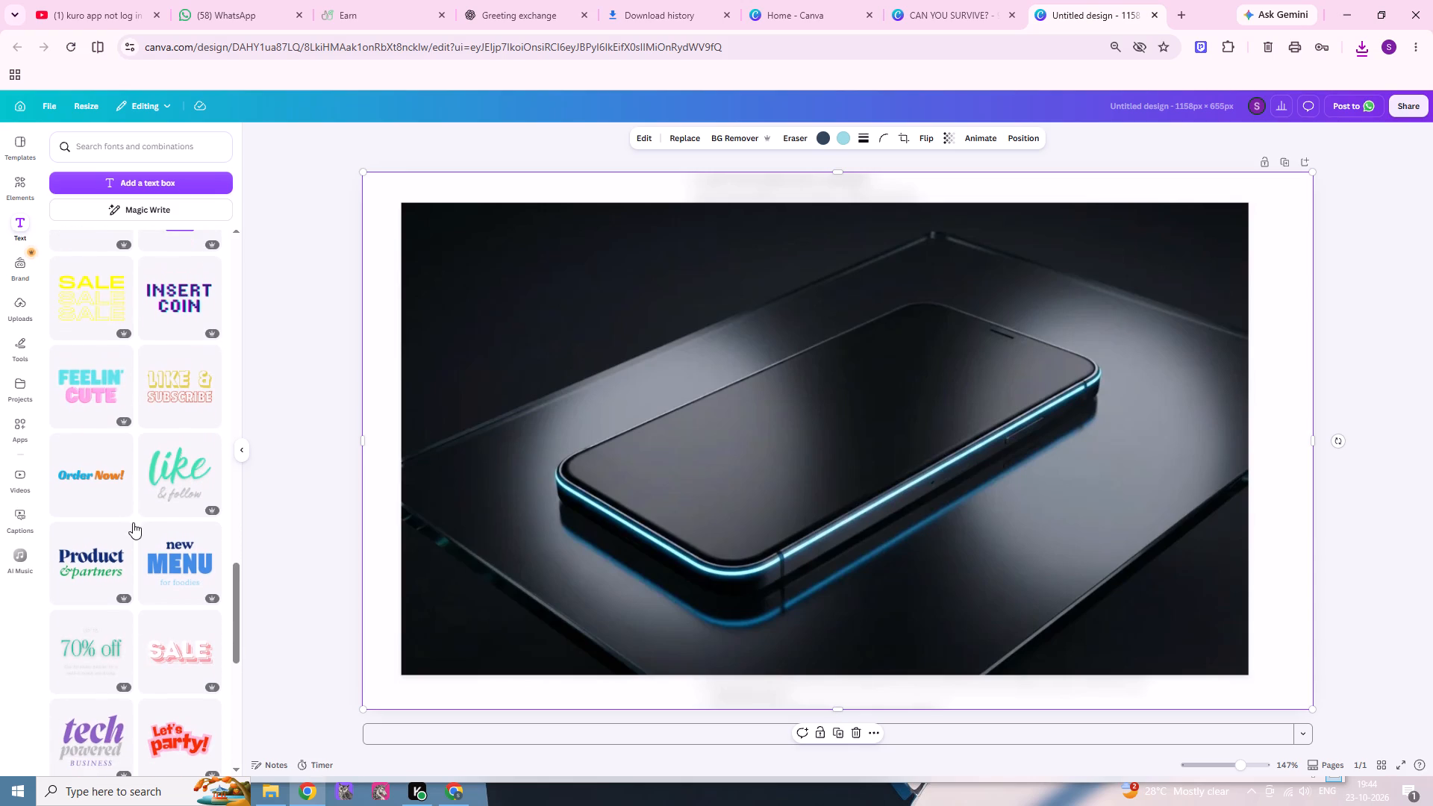
{"action": "scroll", "coordinate": [133, 522], "scroll_direction": "down", "scroll_amount": 3}
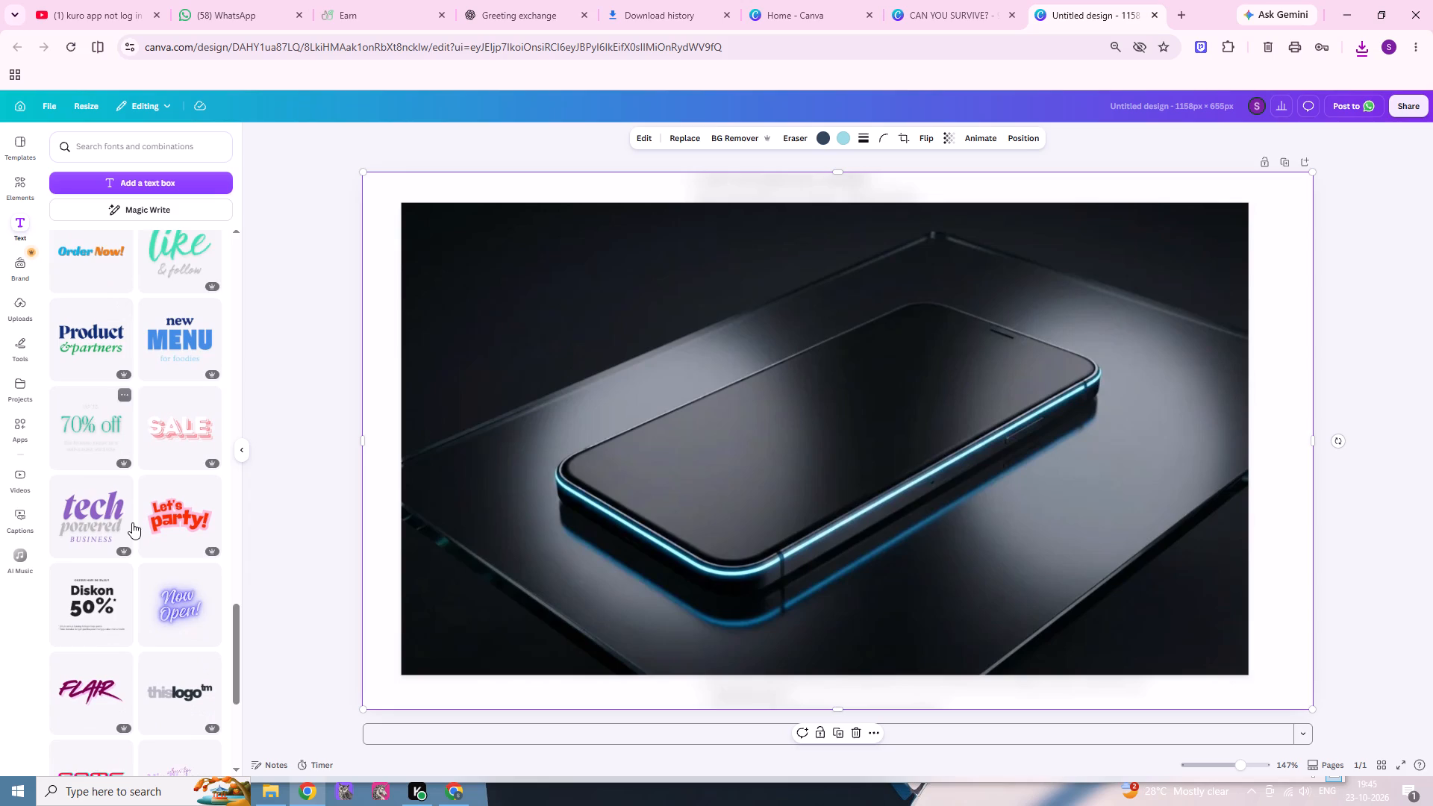
{"action": "scroll", "coordinate": [131, 522], "scroll_direction": "down", "scroll_amount": 9}
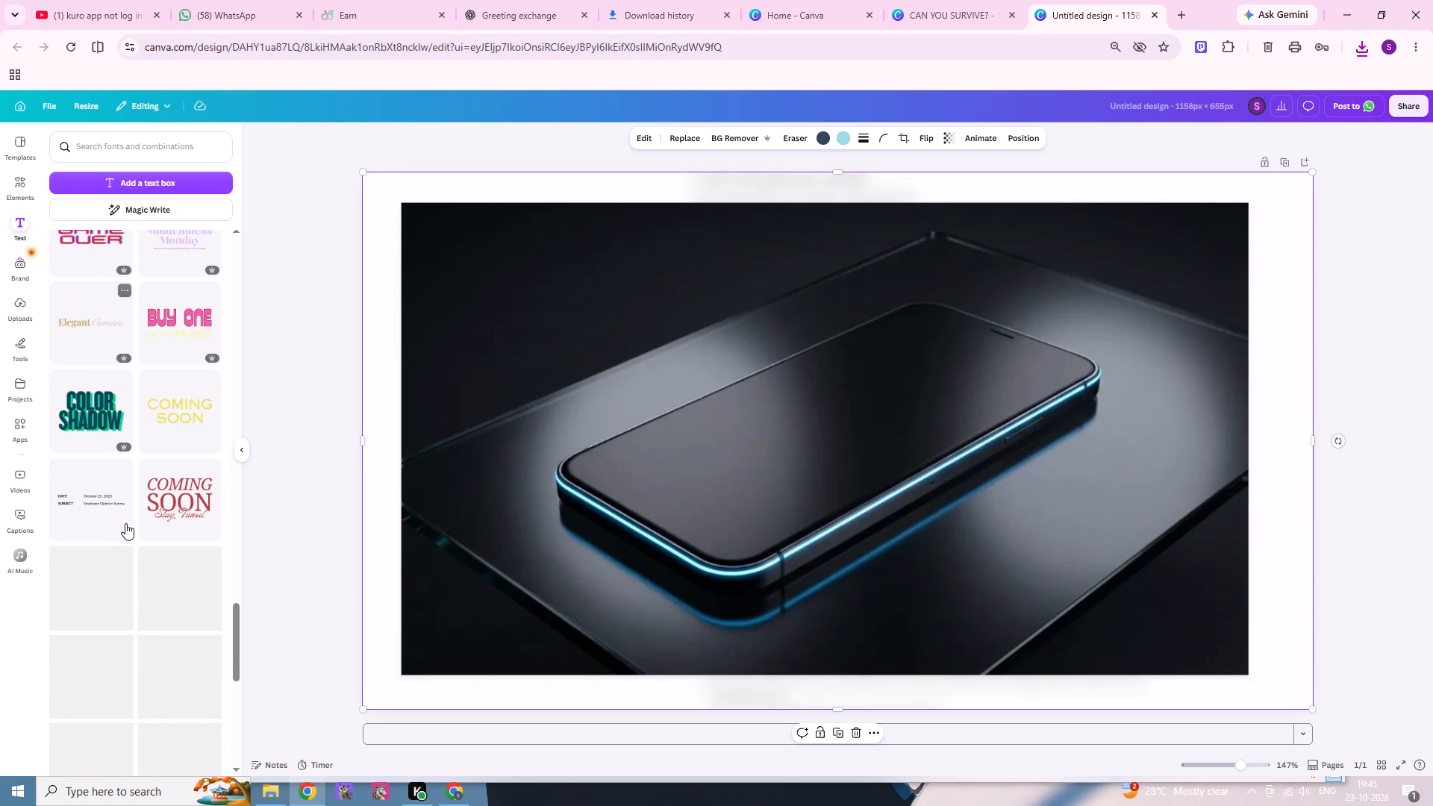
{"action": "scroll", "coordinate": [125, 523], "scroll_direction": "down", "scroll_amount": 6}
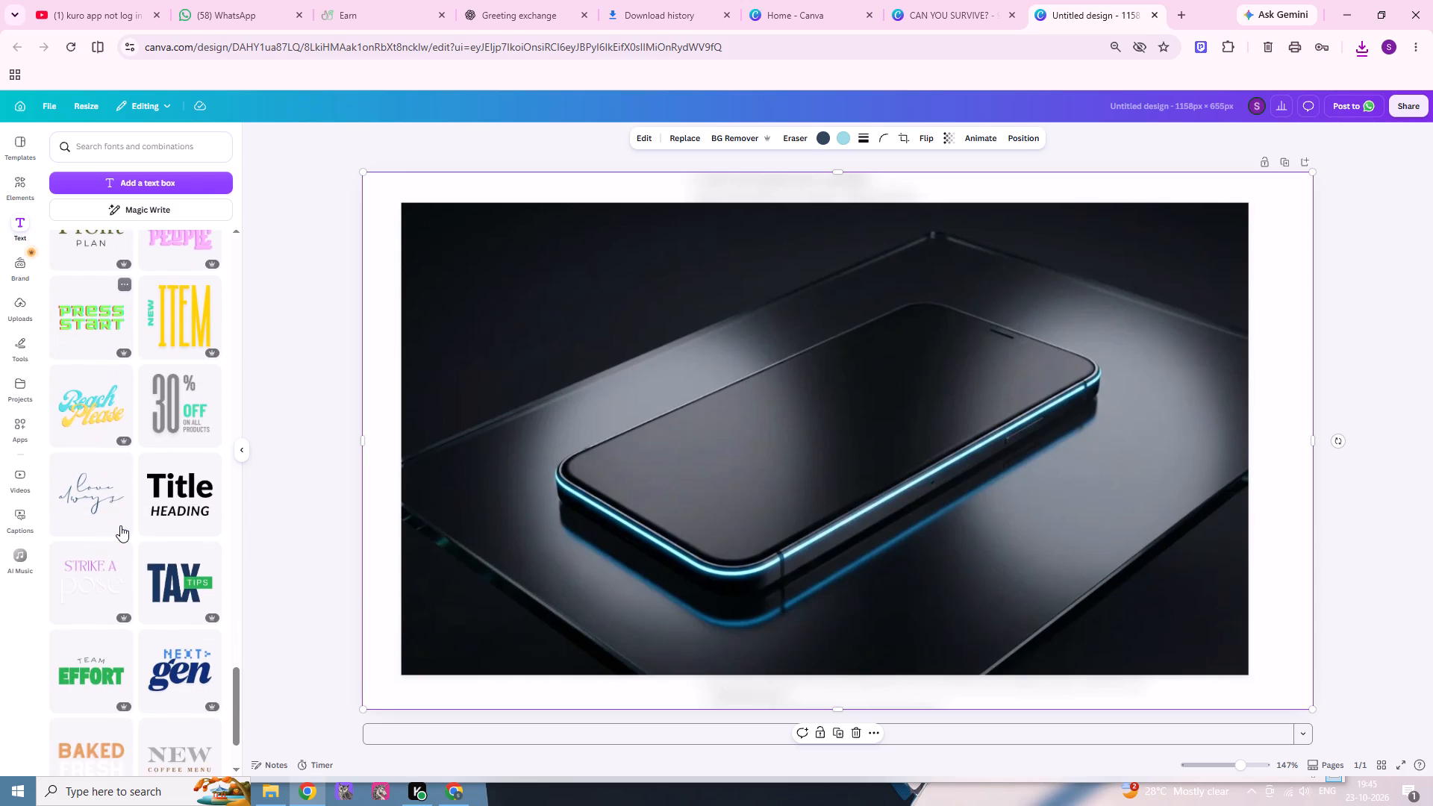
{"action": "scroll", "coordinate": [119, 525], "scroll_direction": "down", "scroll_amount": 3}
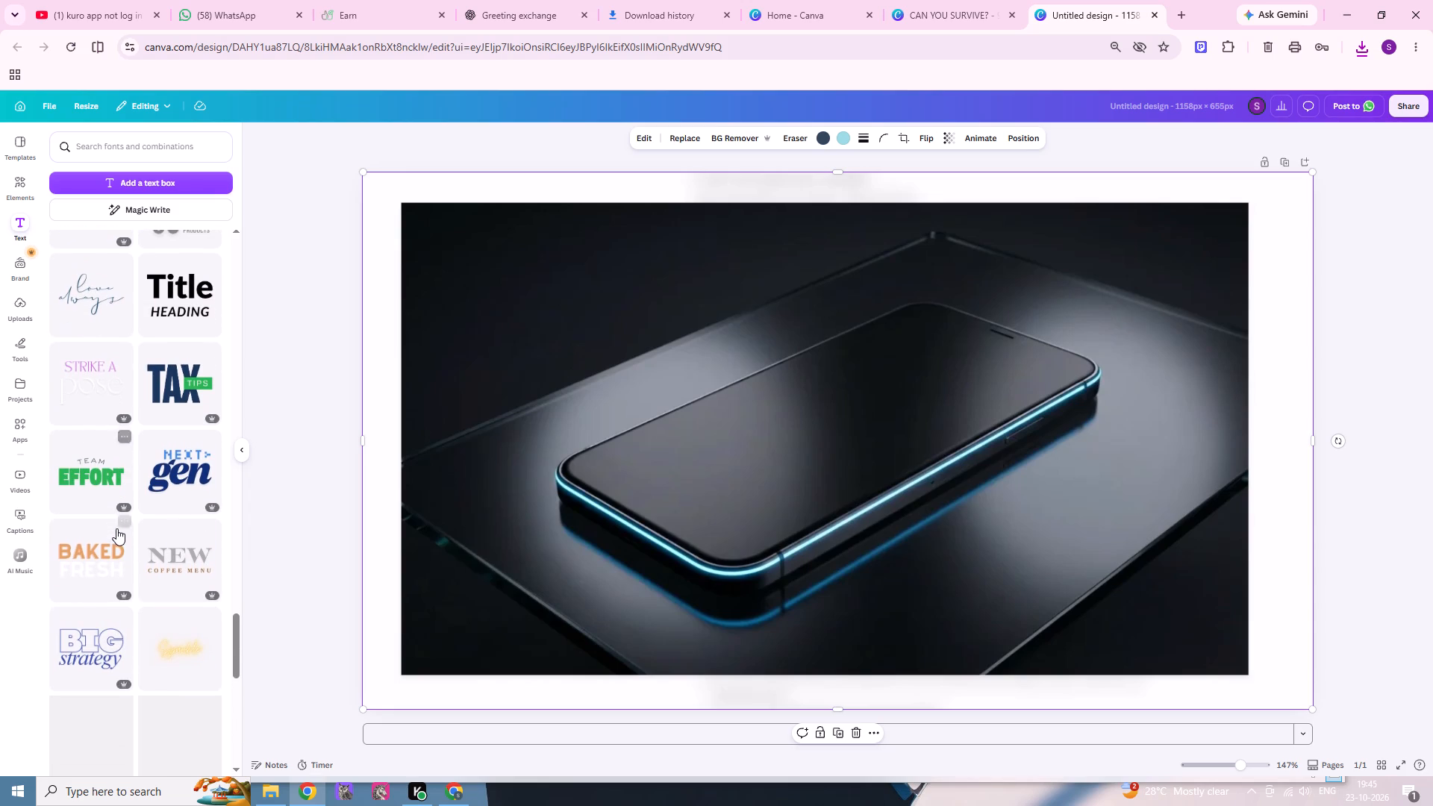
{"action": "scroll", "coordinate": [116, 528], "scroll_direction": "down", "scroll_amount": 3}
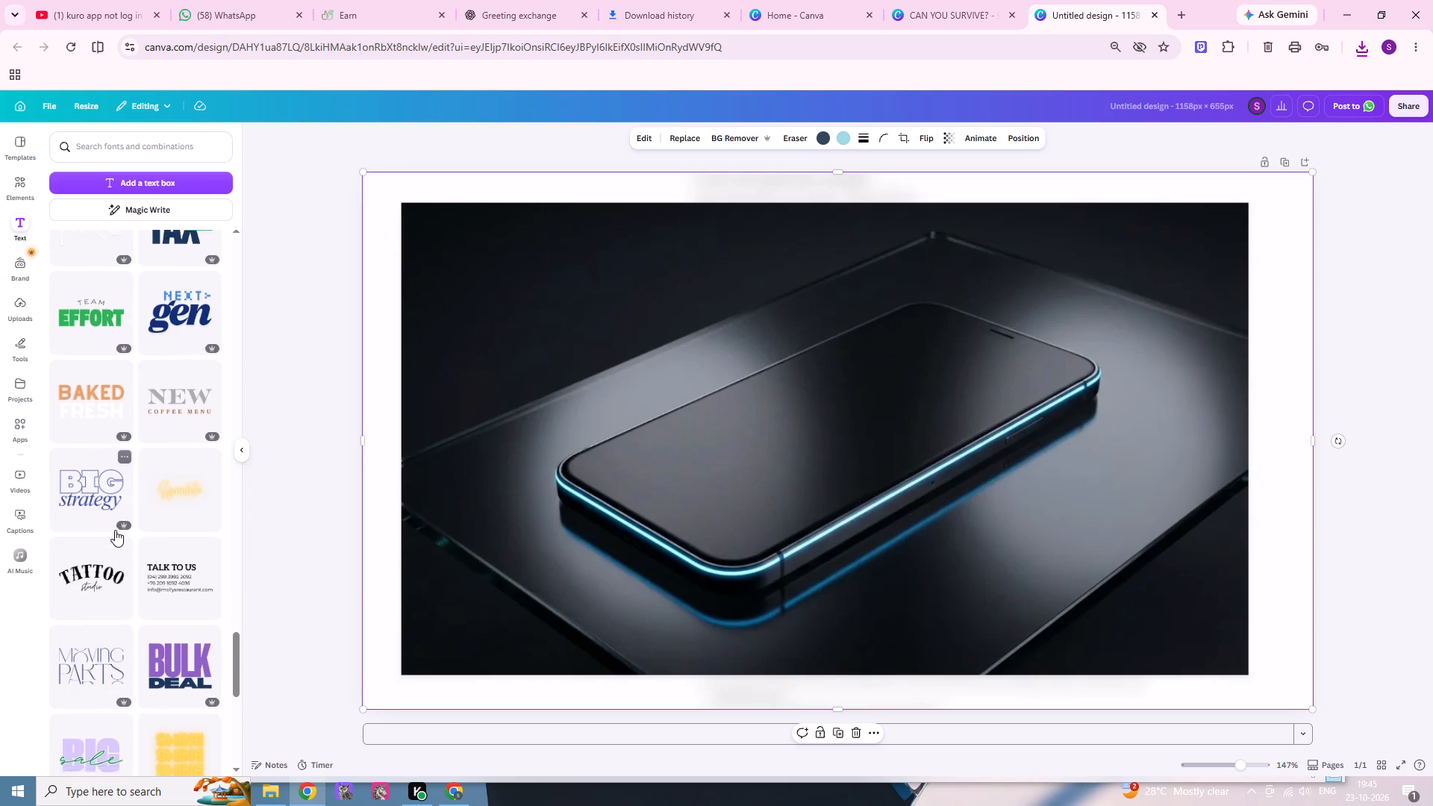
{"action": "scroll", "coordinate": [115, 530], "scroll_direction": "down", "scroll_amount": 3}
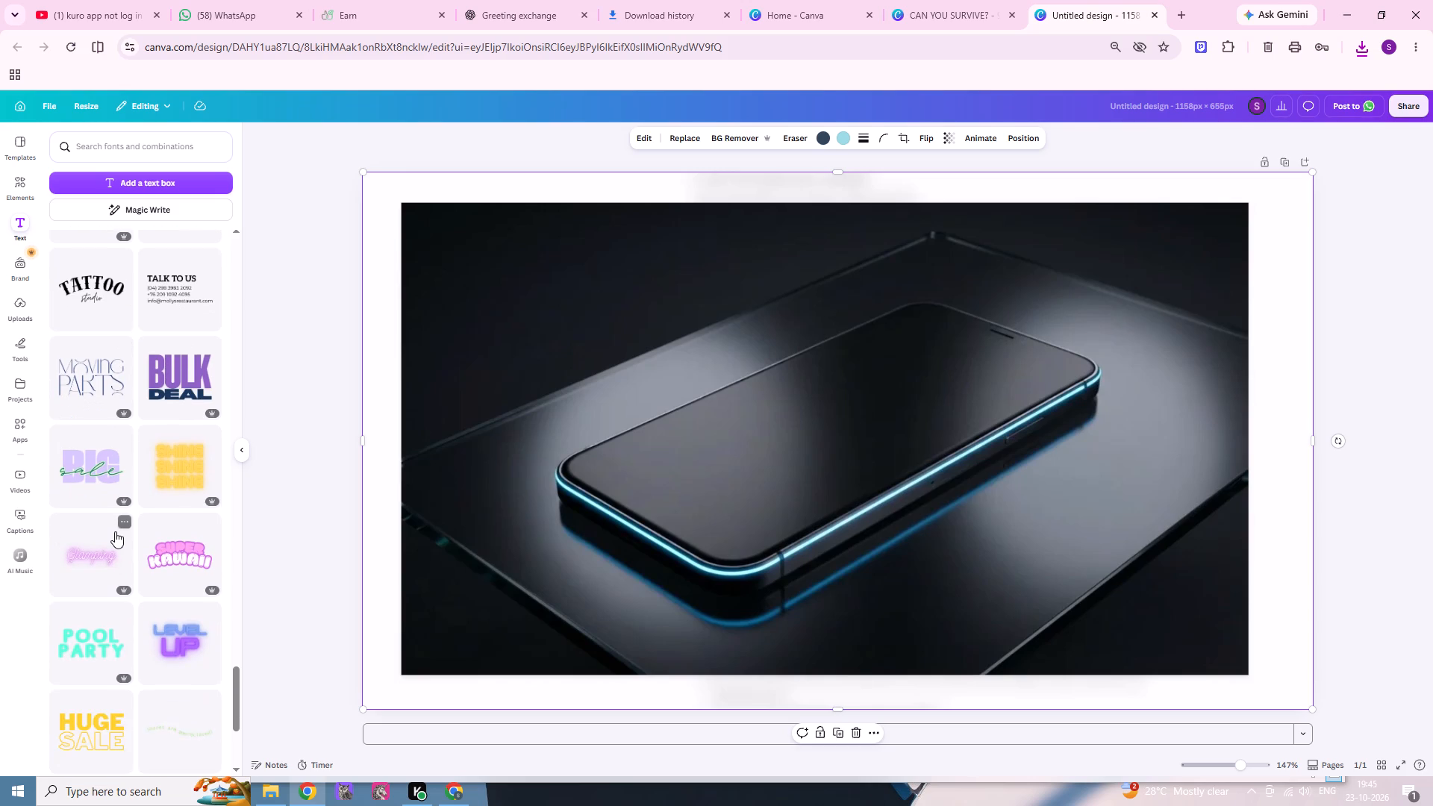
{"action": "scroll", "coordinate": [115, 531], "scroll_direction": "down", "scroll_amount": 8}
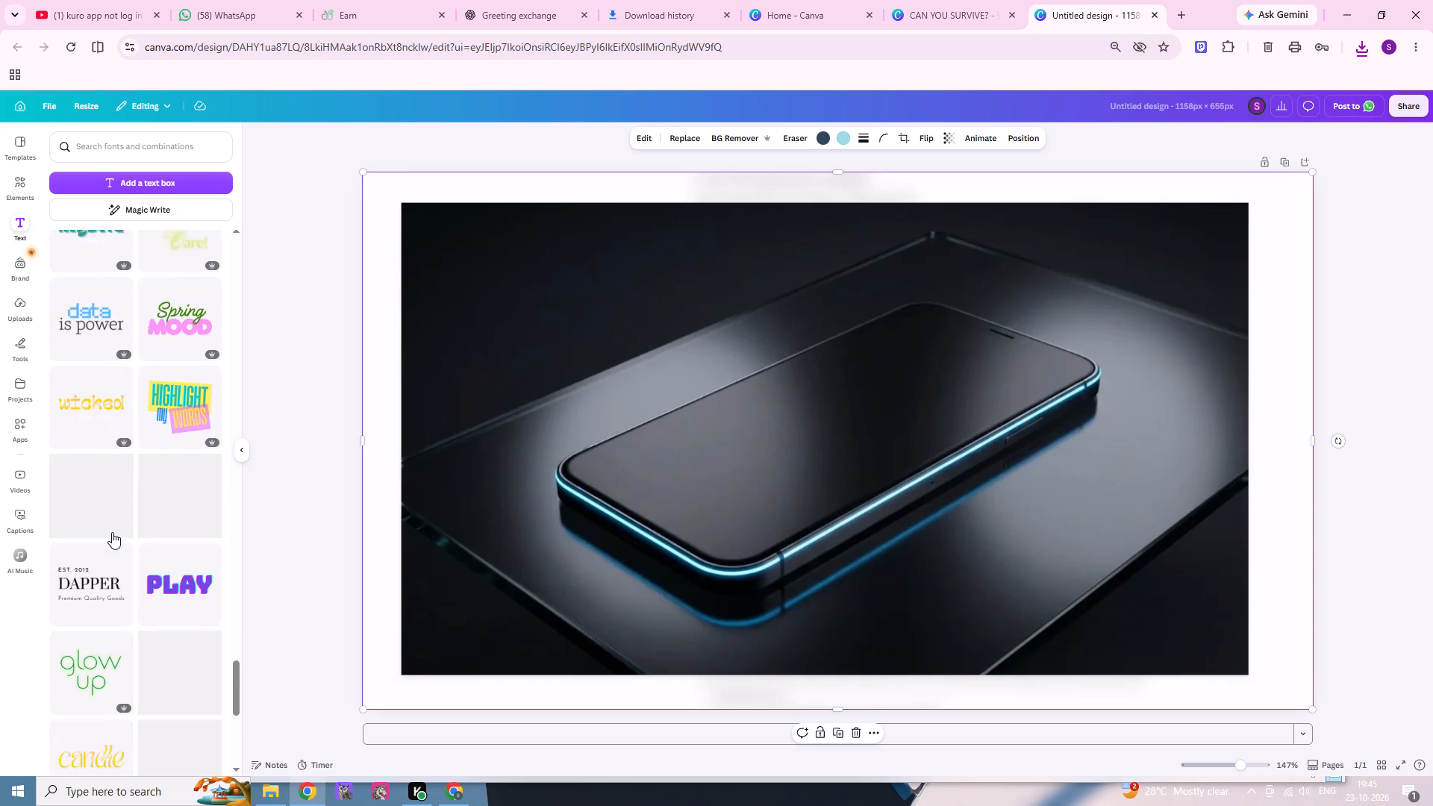
{"action": "scroll", "coordinate": [112, 532], "scroll_direction": "down", "scroll_amount": 2}
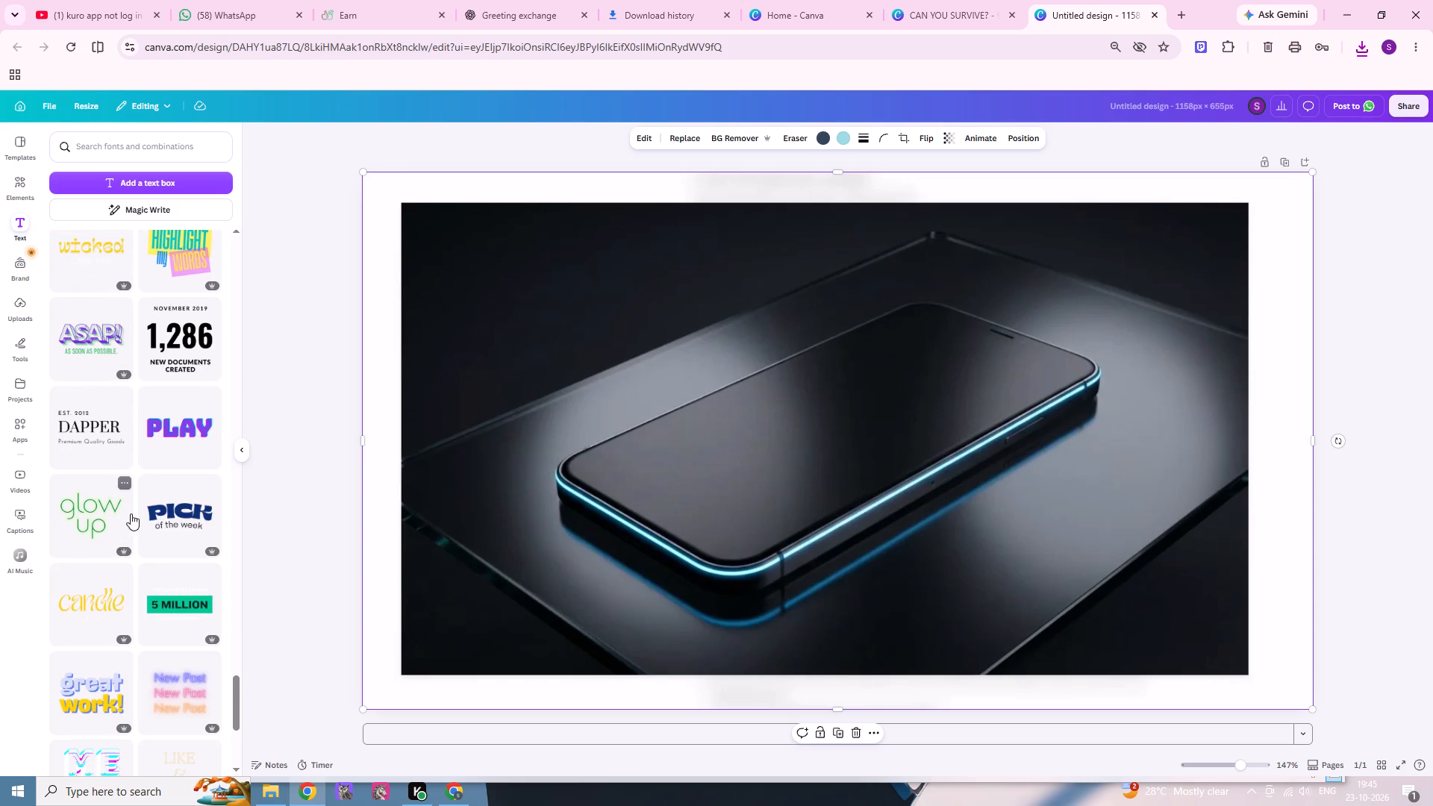
{"action": "scroll", "coordinate": [153, 406], "scroll_direction": "down", "scroll_amount": 3}
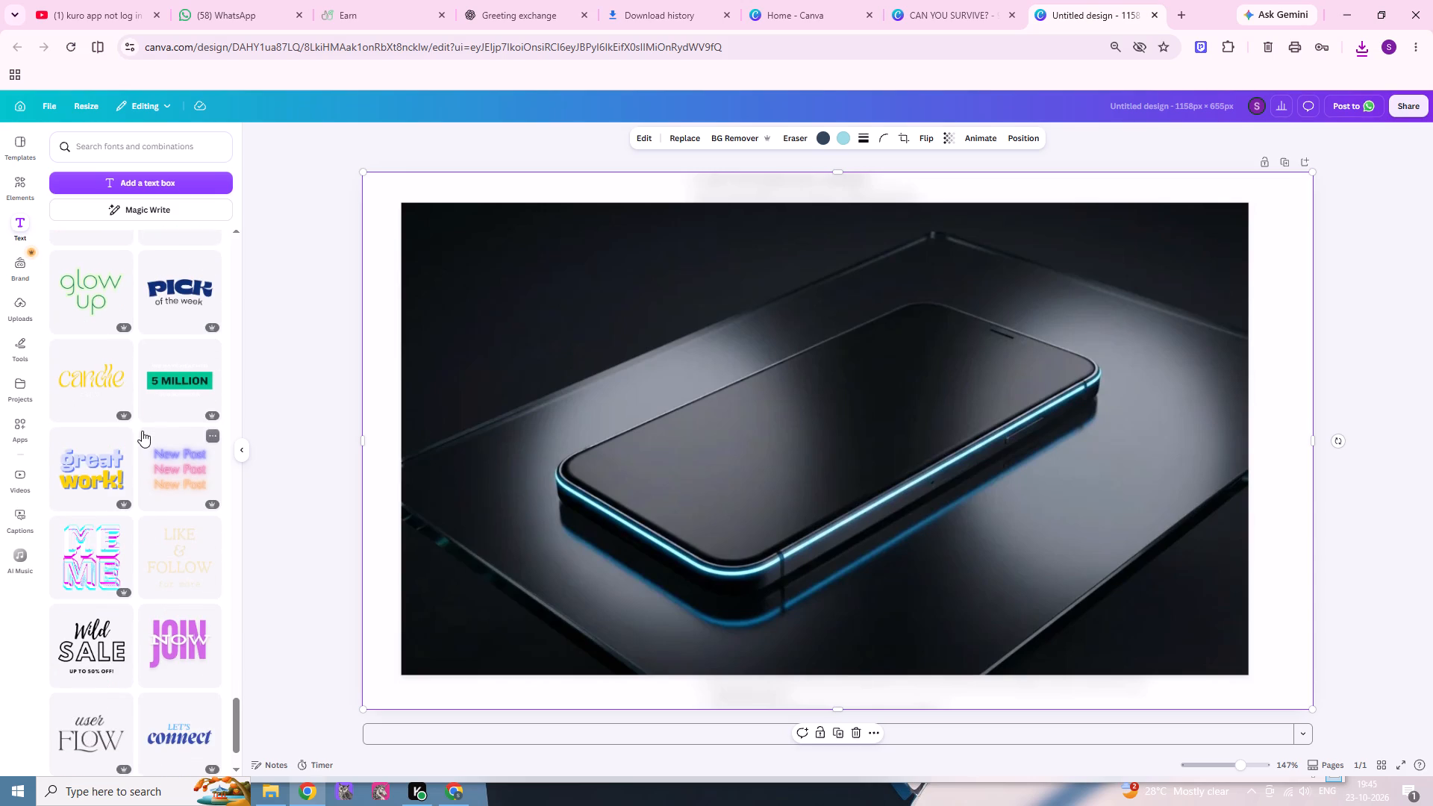
{"action": "scroll", "coordinate": [142, 431], "scroll_direction": "up", "scroll_amount": 2}
{"action": "left_click", "coordinate": [192, 282]}
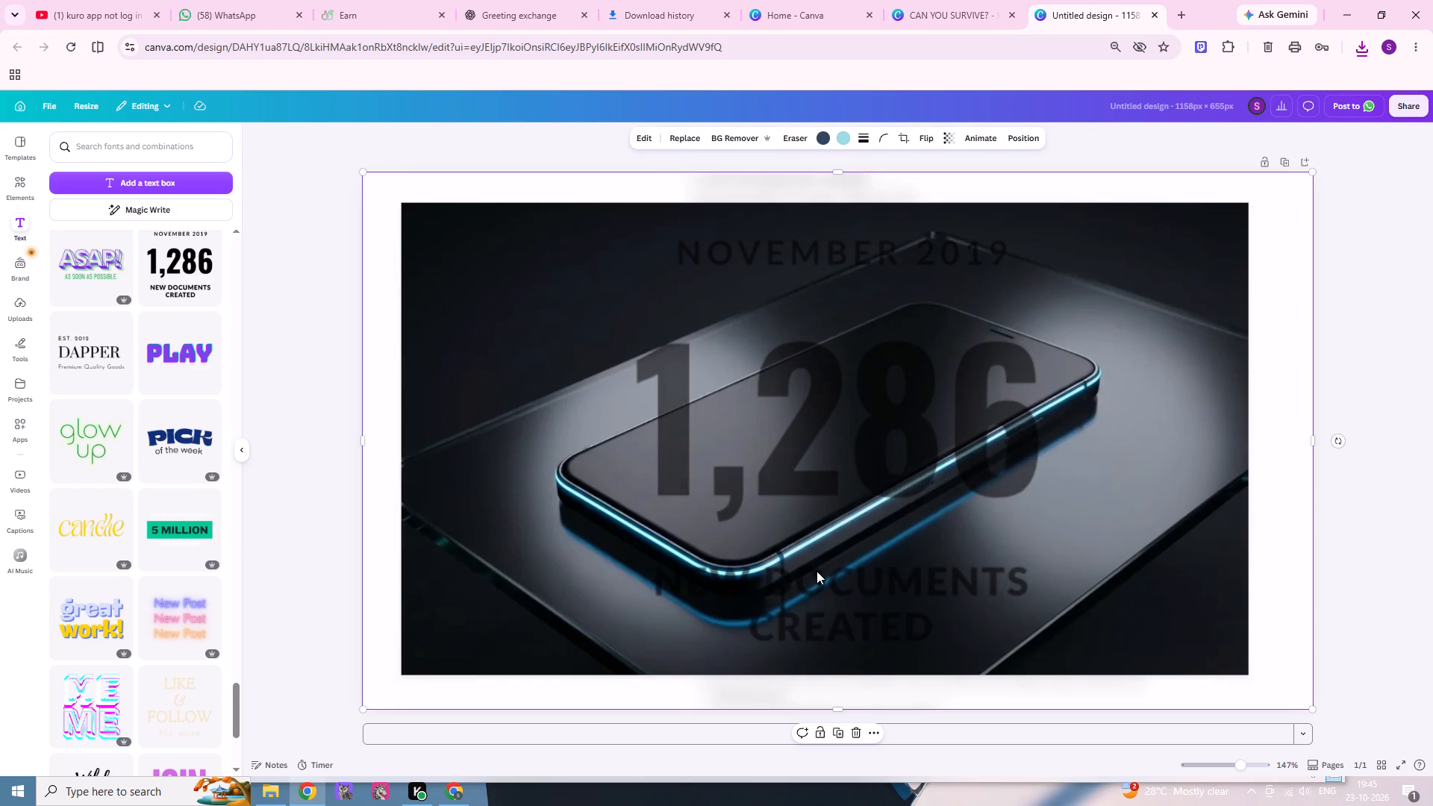
Clear the large "1,286" text from the added font combination.
{"action": "left_click", "coordinate": [1050, 592]}
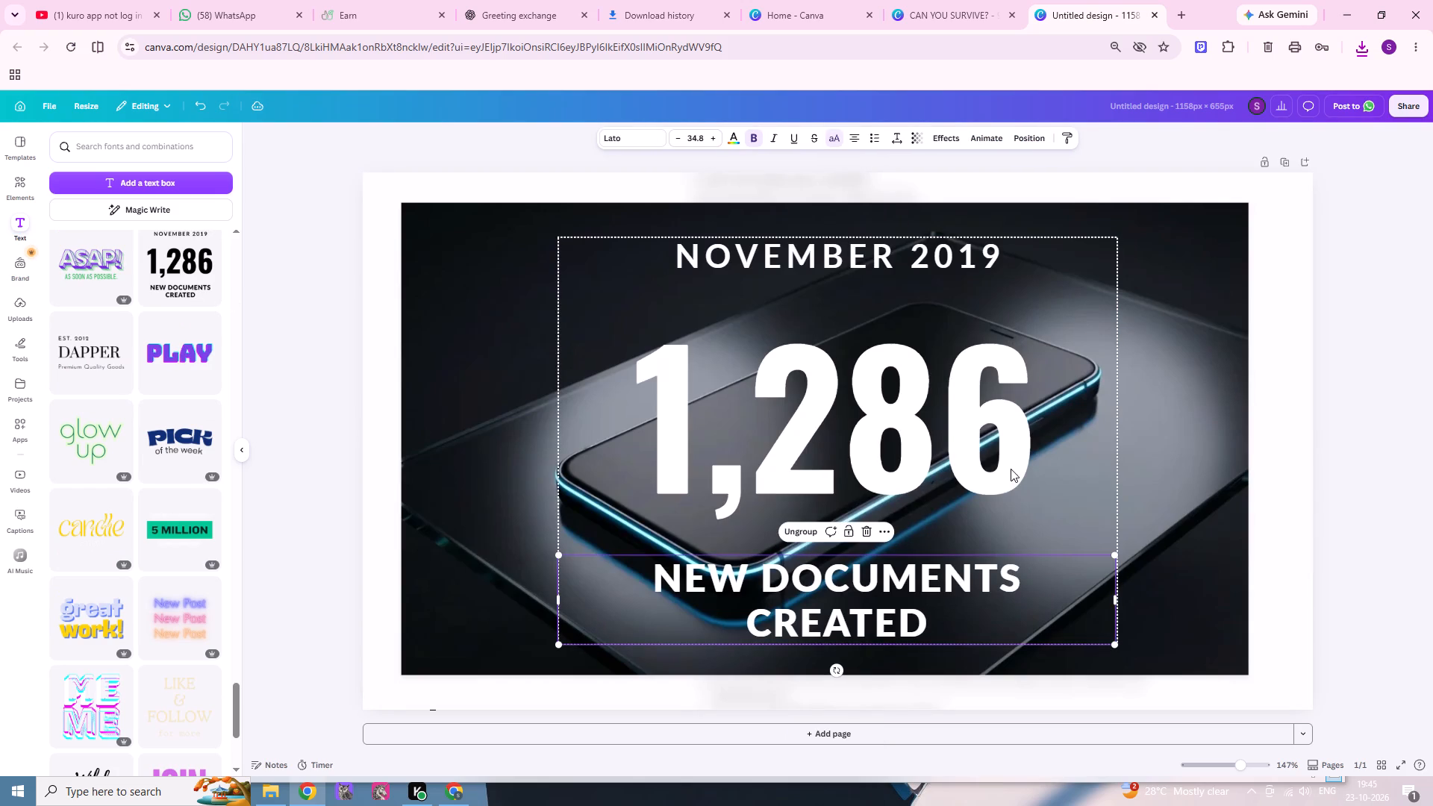
{"action": "left_click", "coordinate": [1008, 439]}
{"action": "left_click", "coordinate": [1023, 443]}
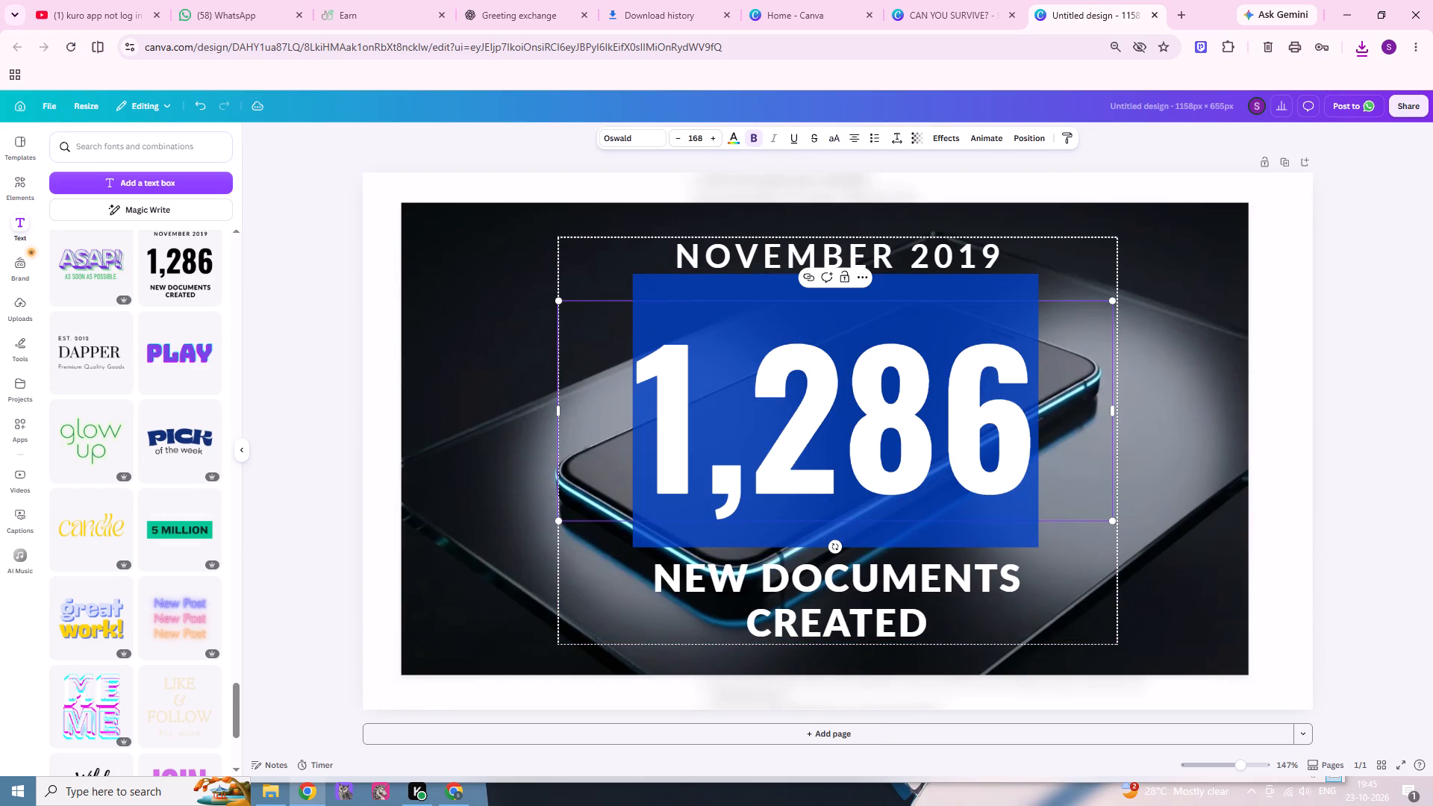
{"action": "key", "text": "BackSpace"}
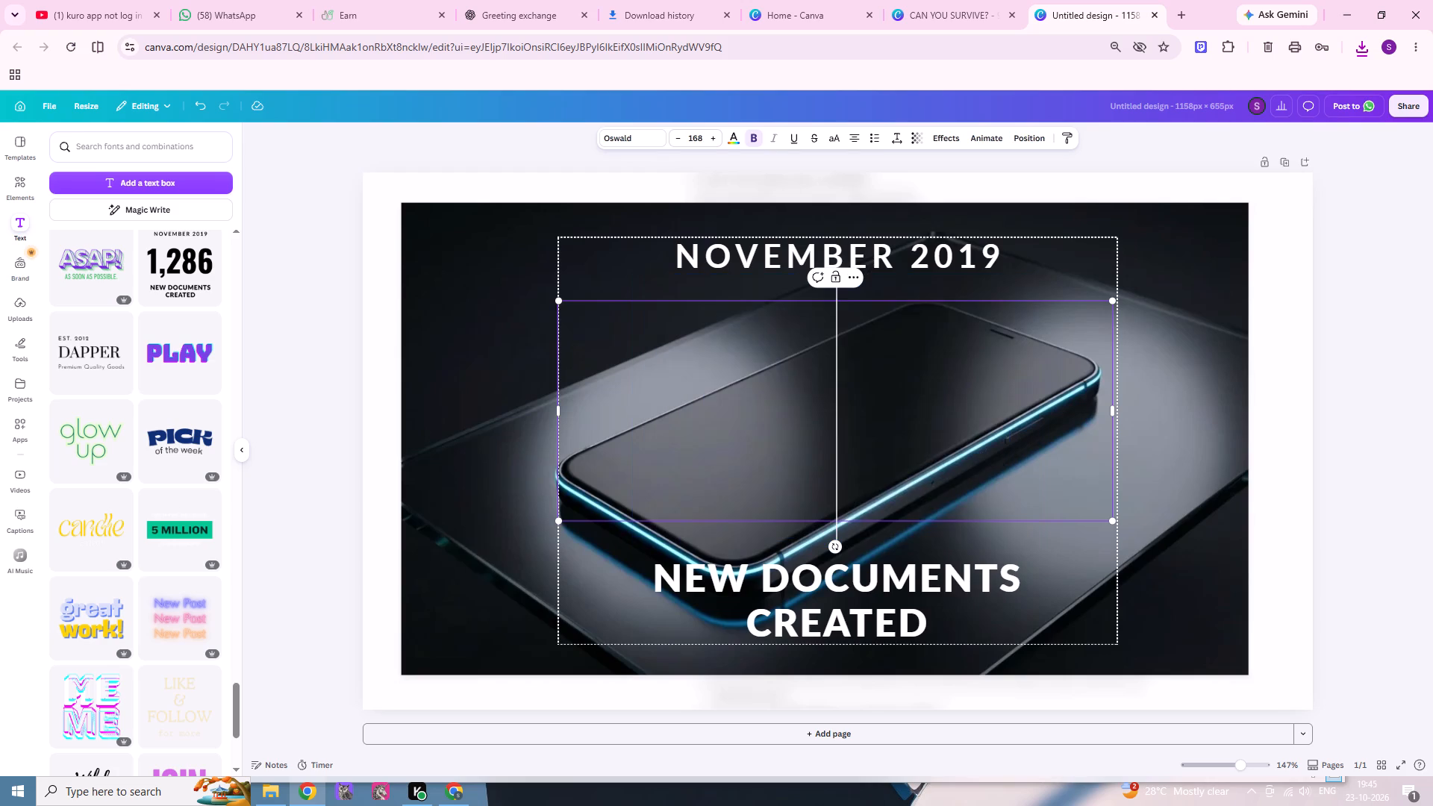
Replace the "NOVEMBER 2019" line with the copied headline "WORTH THE MONEY?".
{"action": "double_click", "coordinate": [872, 260]}
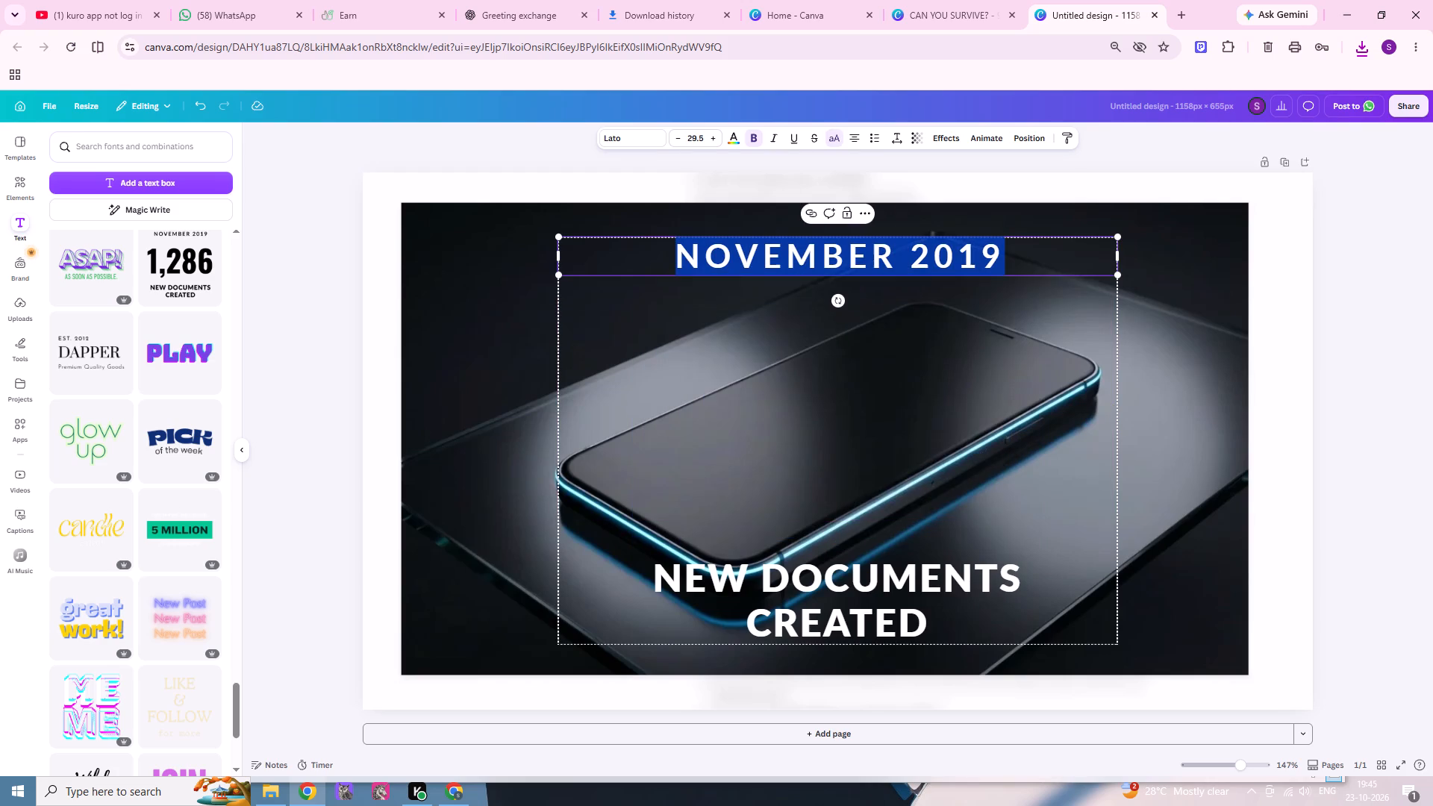
{"action": "key", "text": "ctrl+v"}
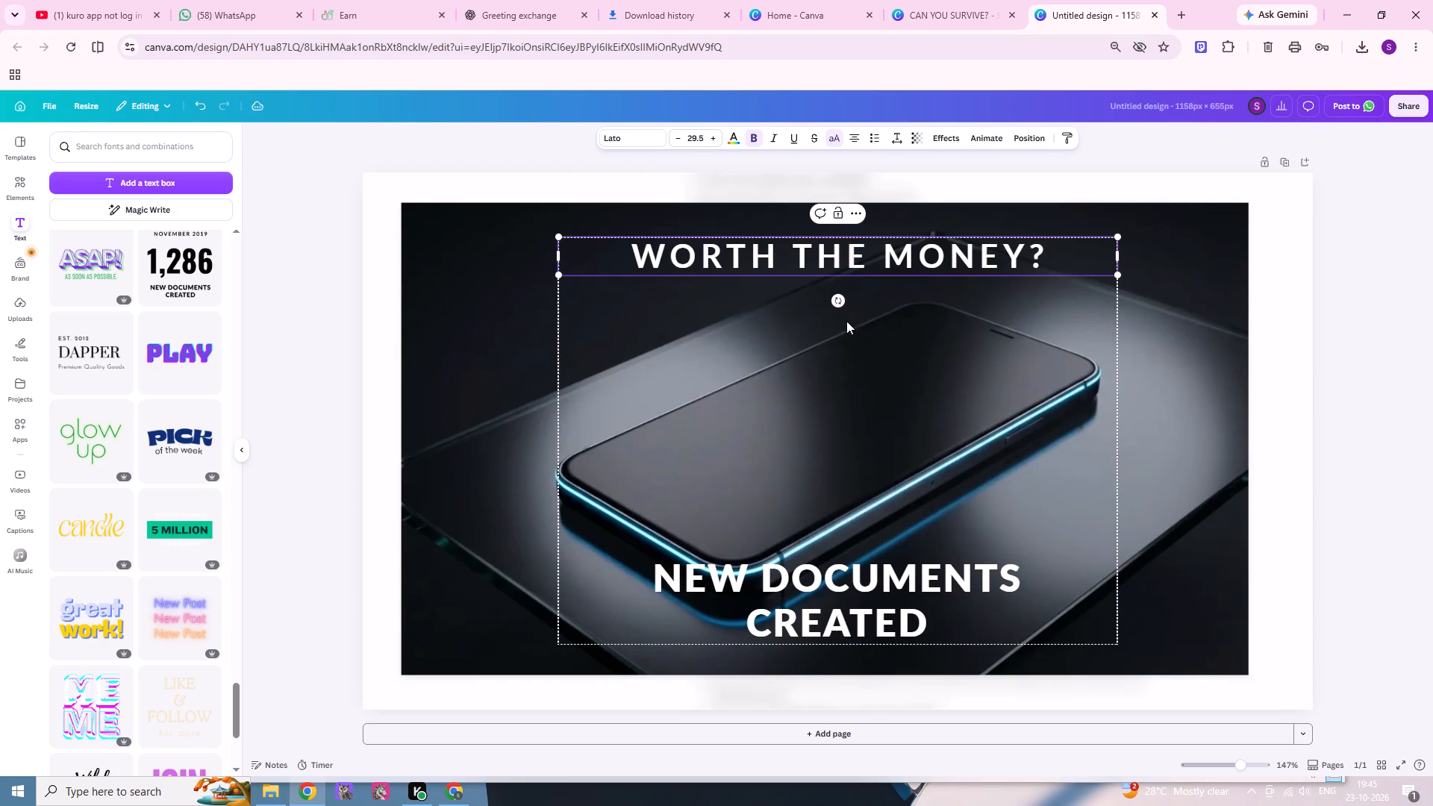
Delete the "NEW DOCUMENTS CREATED" text and the emptied number text box, keeping only the headline.
{"action": "left_click", "coordinate": [799, 572]}
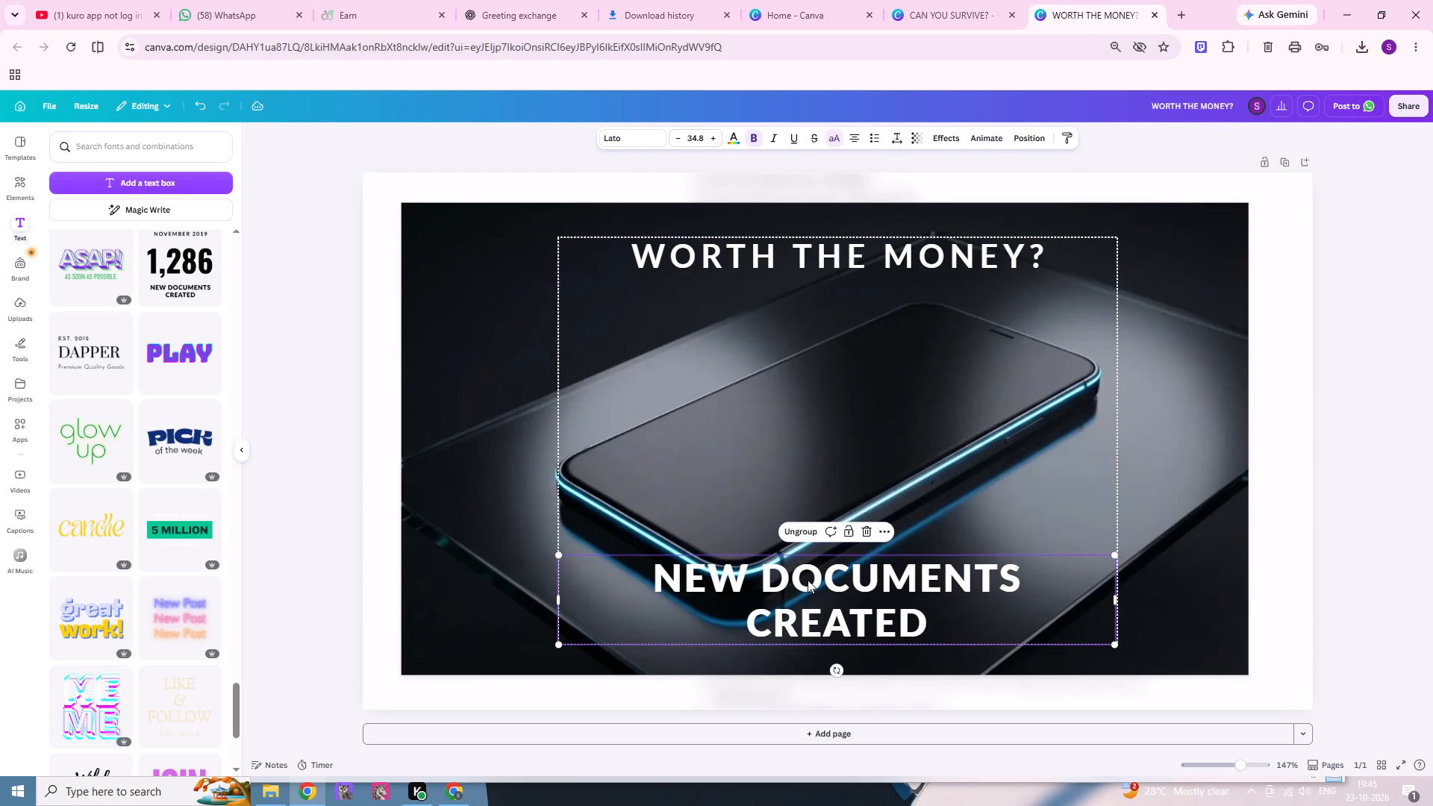
{"action": "key", "text": "Delete"}
{"action": "left_click", "coordinate": [806, 463]}
{"action": "key", "text": "Delete"}
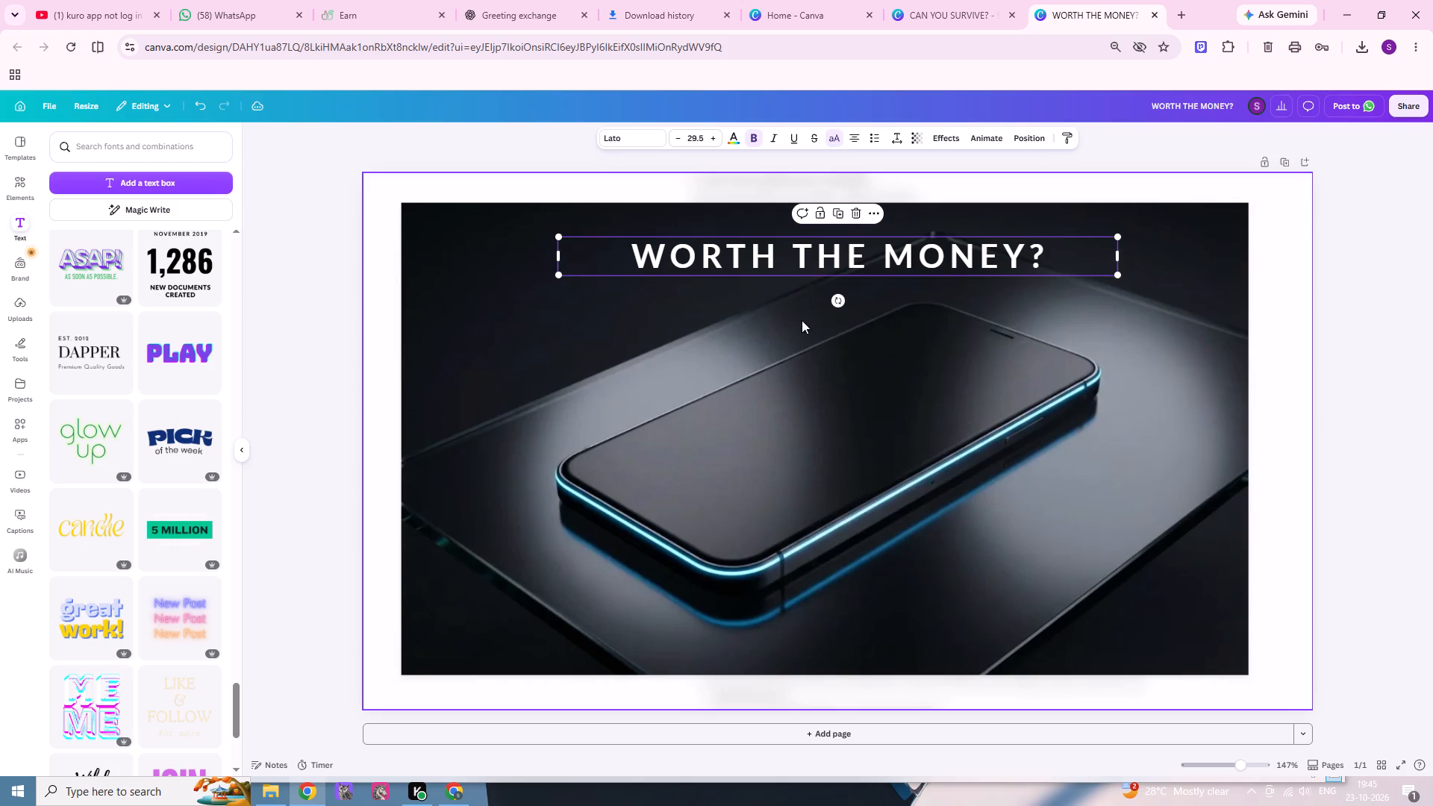
Shrink the "WORTH THE MONEY?" headline to font size 22 and place it across the phone's upper-left part.
{"action": "left_click_drag", "start_coordinate": [1051, 261], "coordinate": [962, 413]}
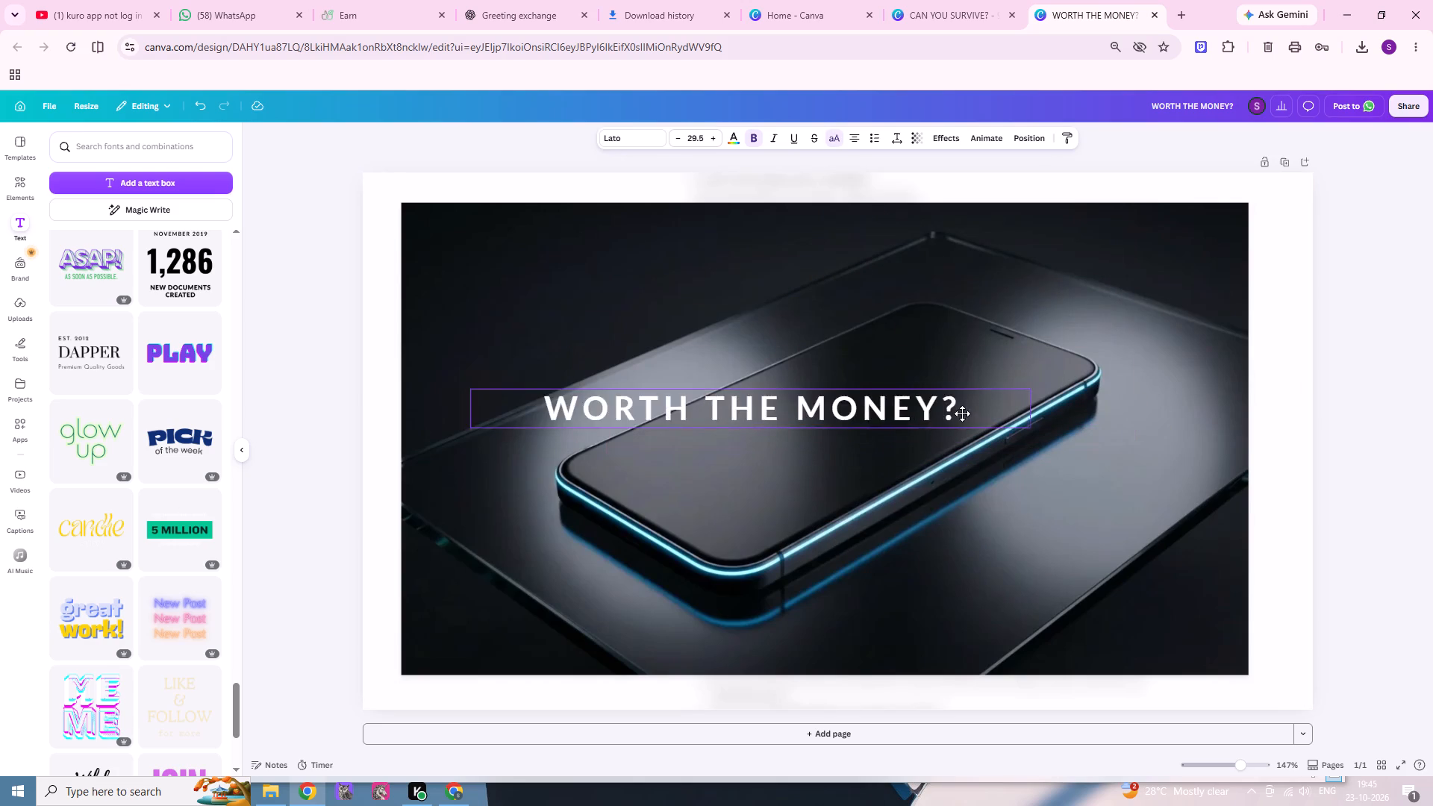
{"action": "left_click_drag", "start_coordinate": [962, 413], "coordinate": [855, 237]}
{"action": "left_click_drag", "start_coordinate": [925, 251], "coordinate": [782, 254]}
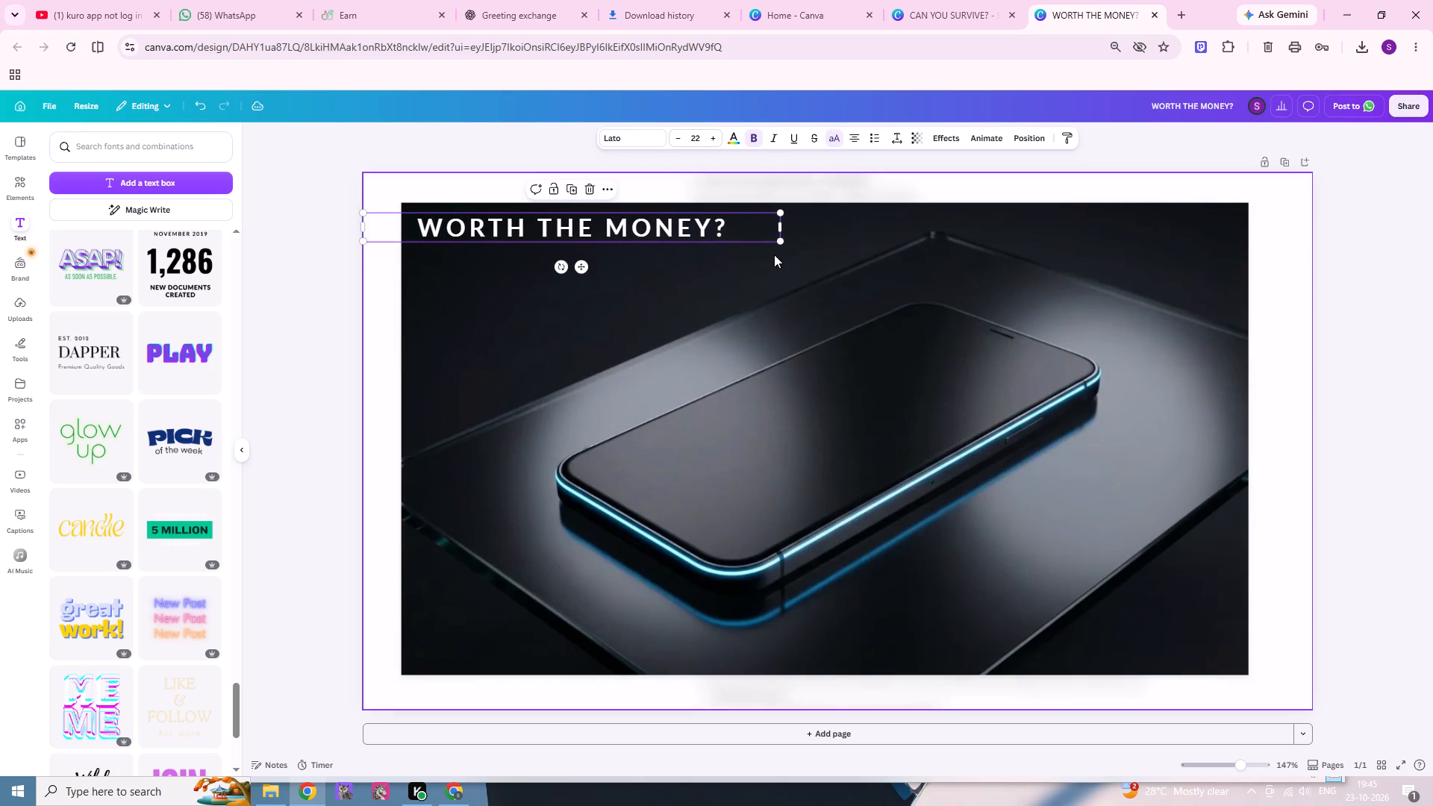
{"action": "left_click_drag", "start_coordinate": [725, 235], "coordinate": [817, 391]}
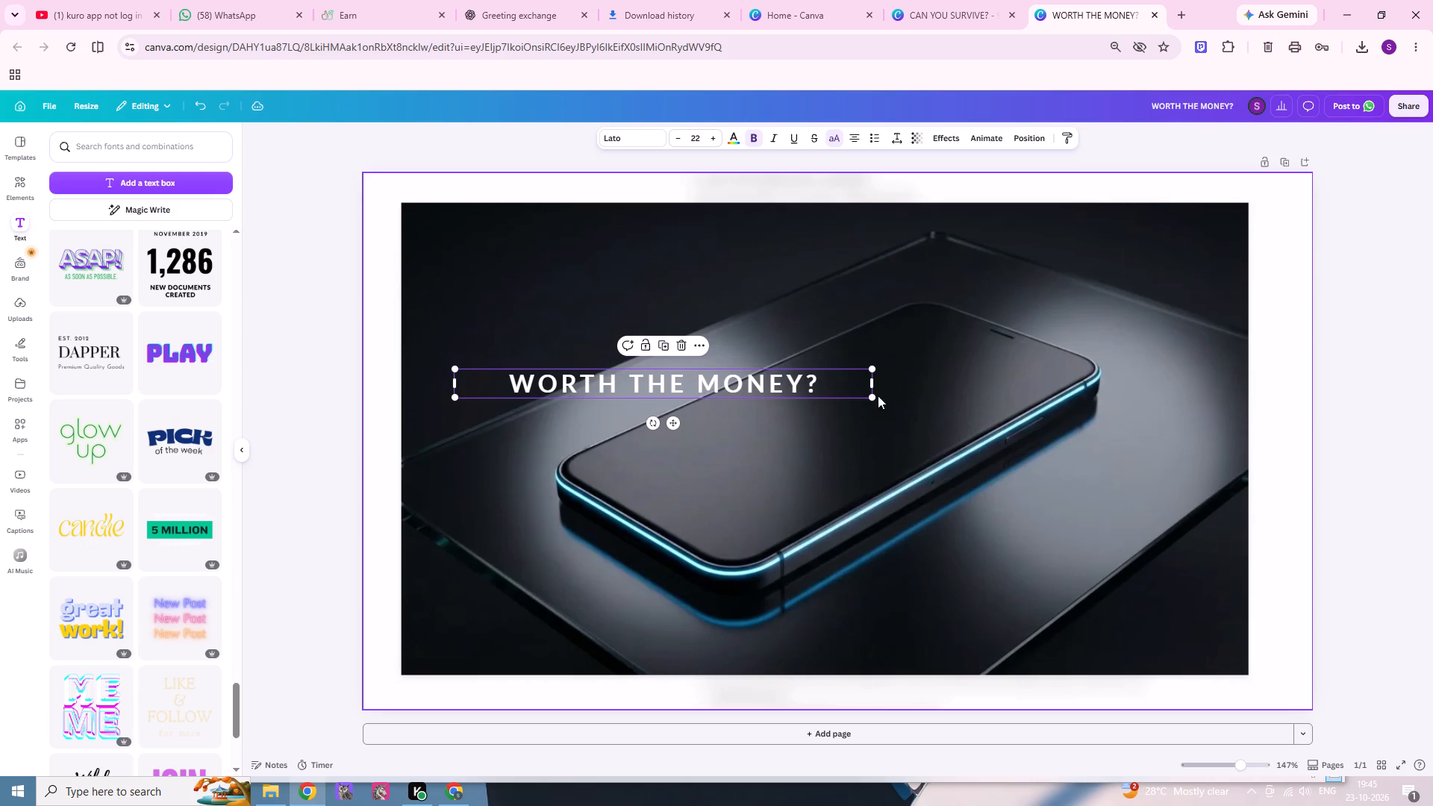
Rotate the headline to about -24° so it runs parallel to the phone's long upper edge.
{"action": "left_click", "coordinate": [874, 397]}
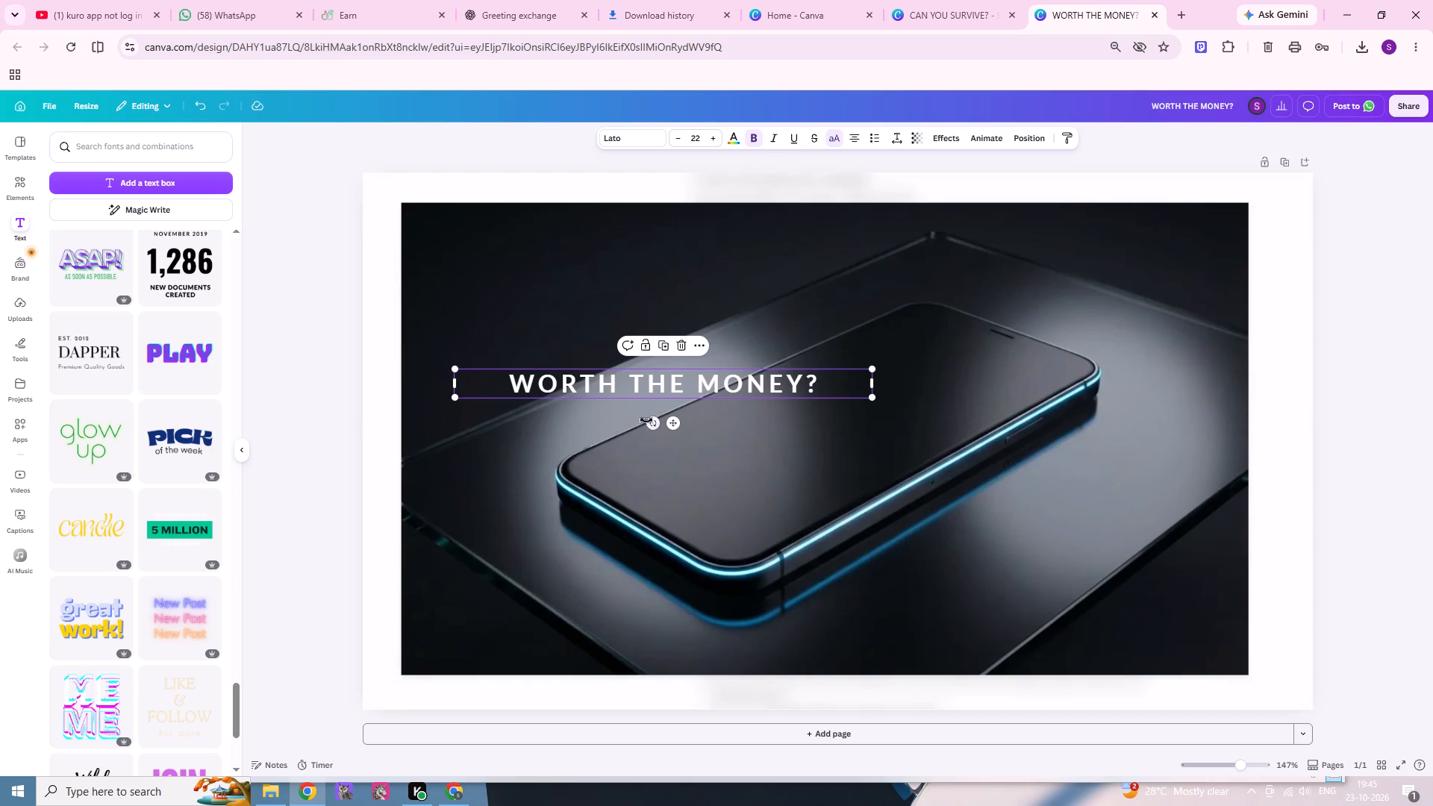
{"action": "left_click_drag", "start_coordinate": [646, 419], "coordinate": [652, 444]}
{"action": "left_click", "coordinate": [651, 393]}
{"action": "left_click_drag", "start_coordinate": [652, 420], "coordinate": [736, 557]}
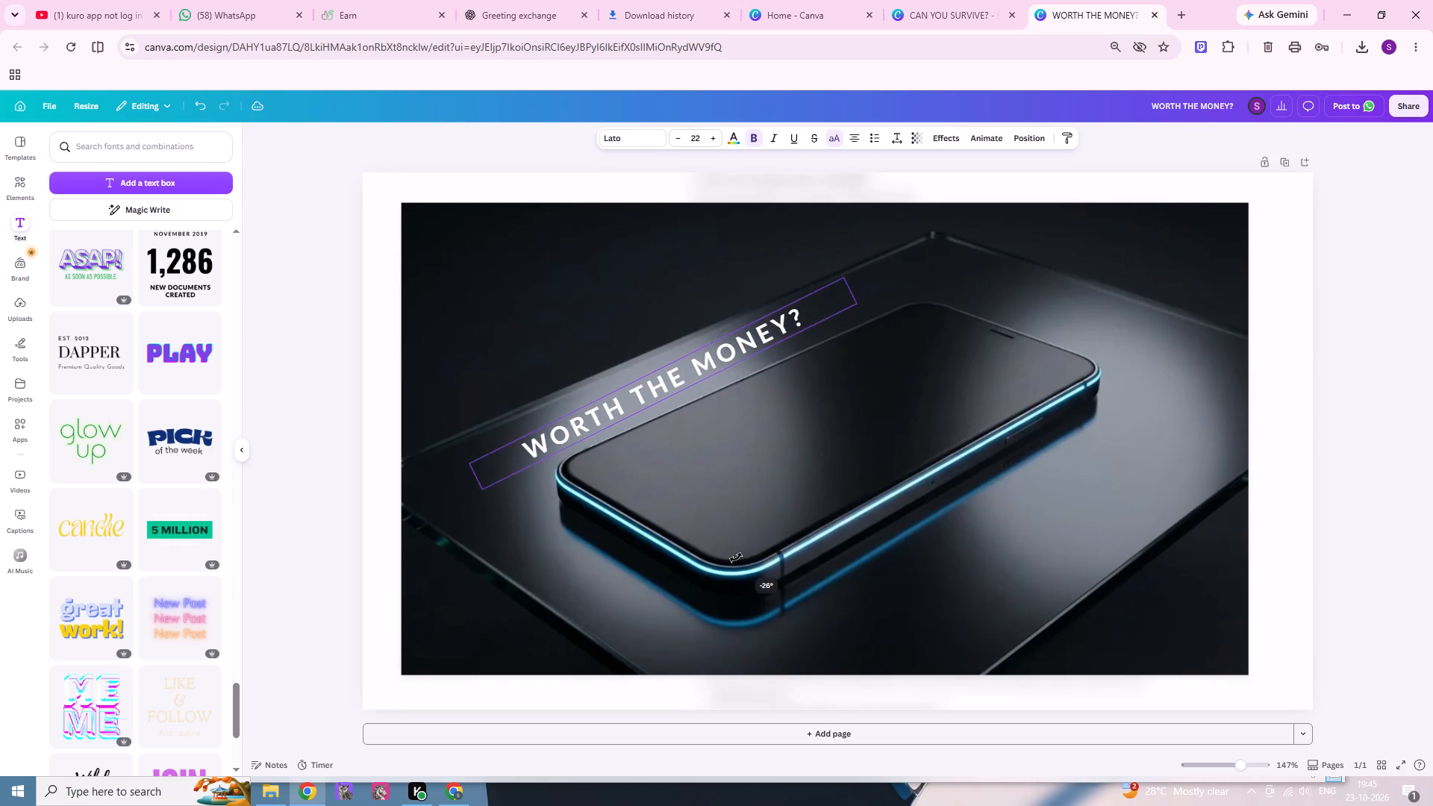
{"action": "left_click_drag", "start_coordinate": [736, 557], "coordinate": [731, 561]}
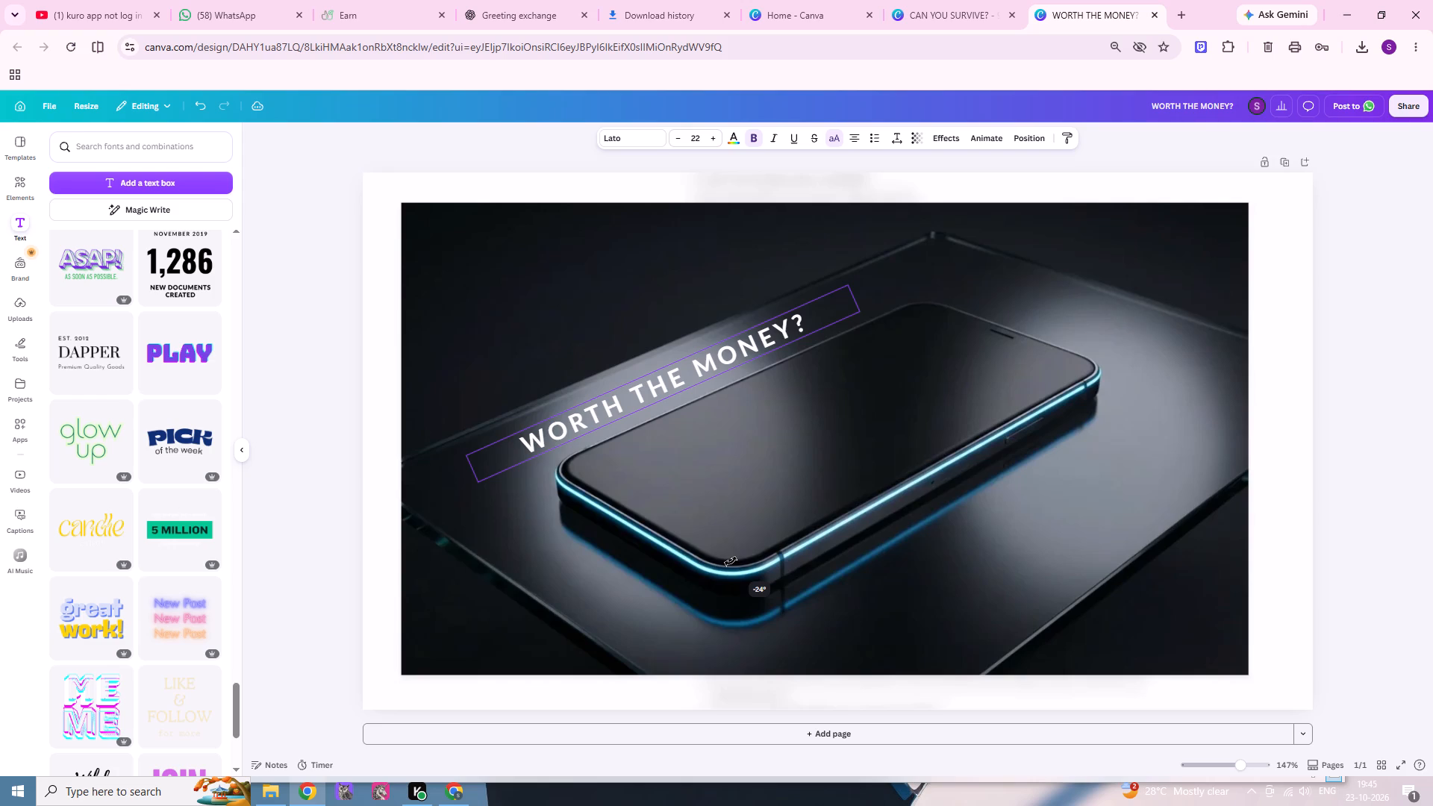
{"action": "left_click_drag", "start_coordinate": [731, 561], "coordinate": [734, 563]}
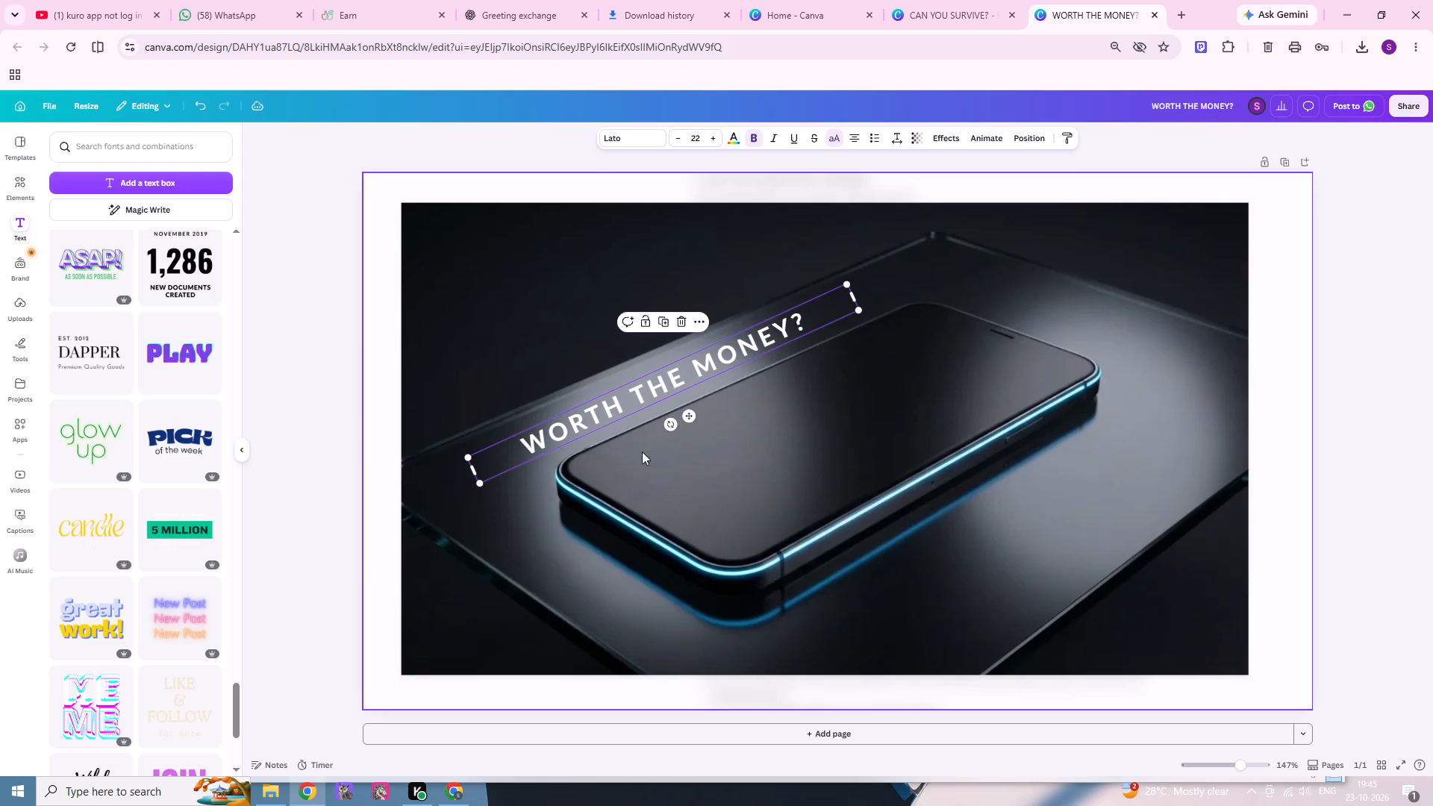
Move the tilted headline so it sits just above the phone's long upper edge, and deselect it.
{"action": "left_click_drag", "start_coordinate": [614, 417], "coordinate": [643, 409]}
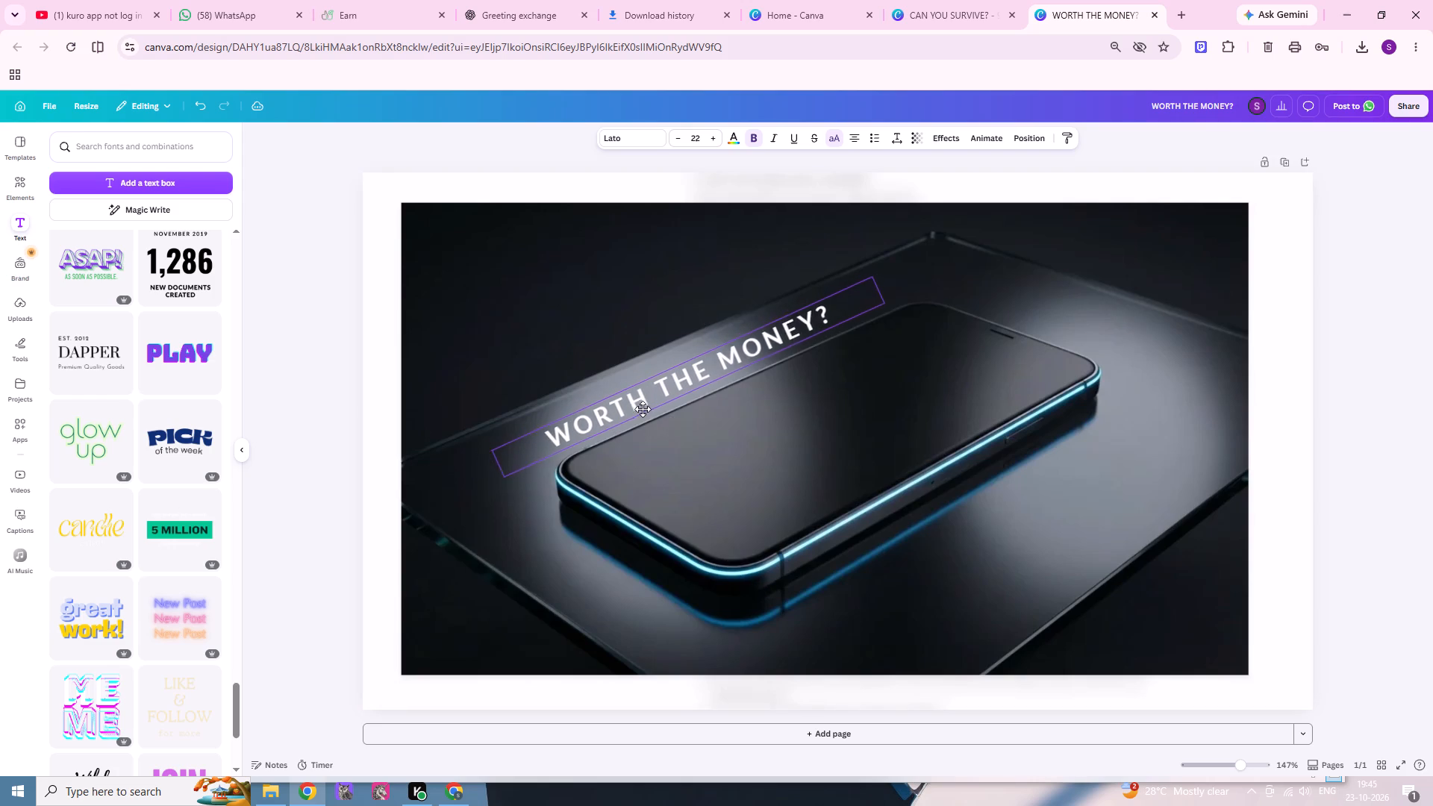
{"action": "left_click_drag", "start_coordinate": [643, 409], "coordinate": [675, 407]}
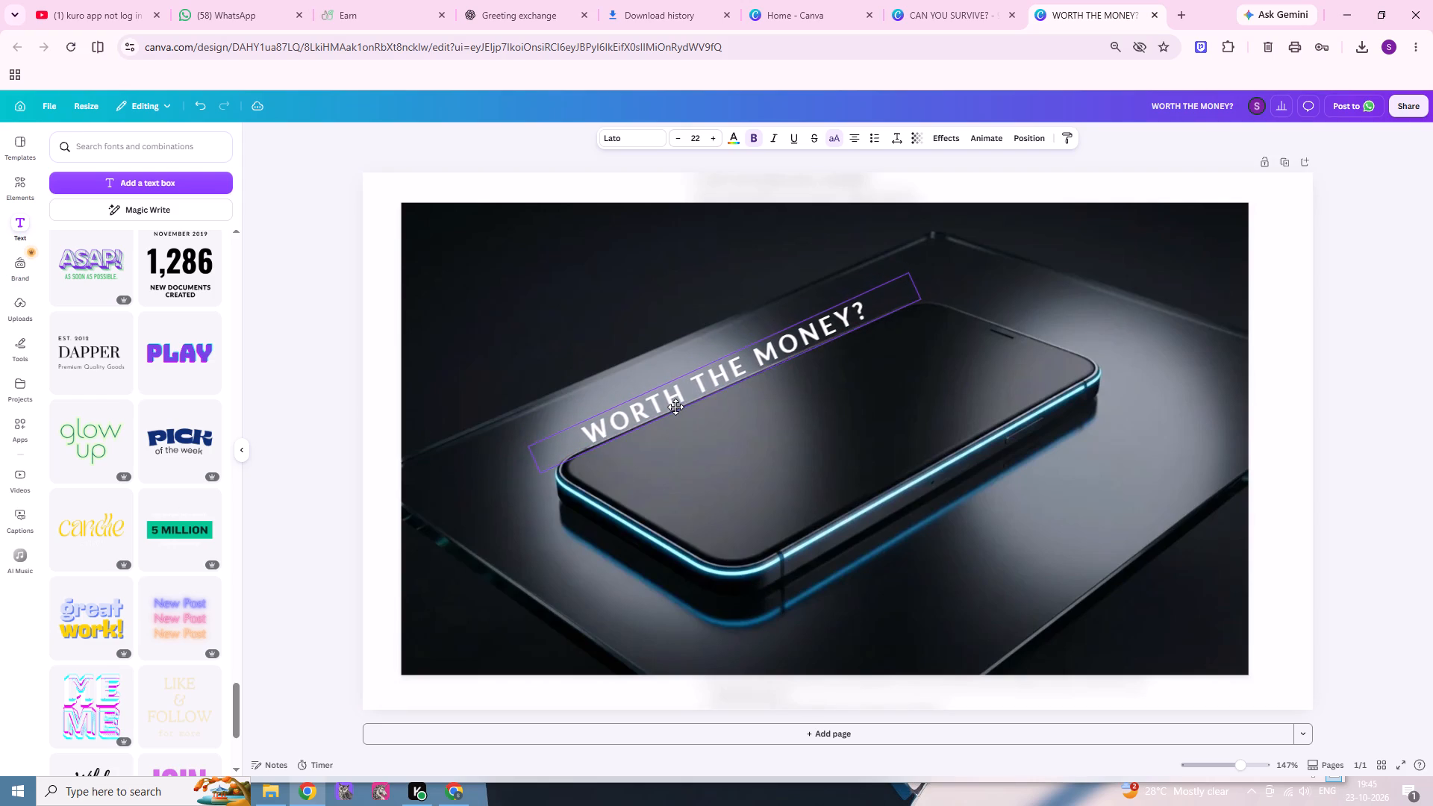
{"action": "left_click_drag", "start_coordinate": [675, 407], "coordinate": [689, 400]}
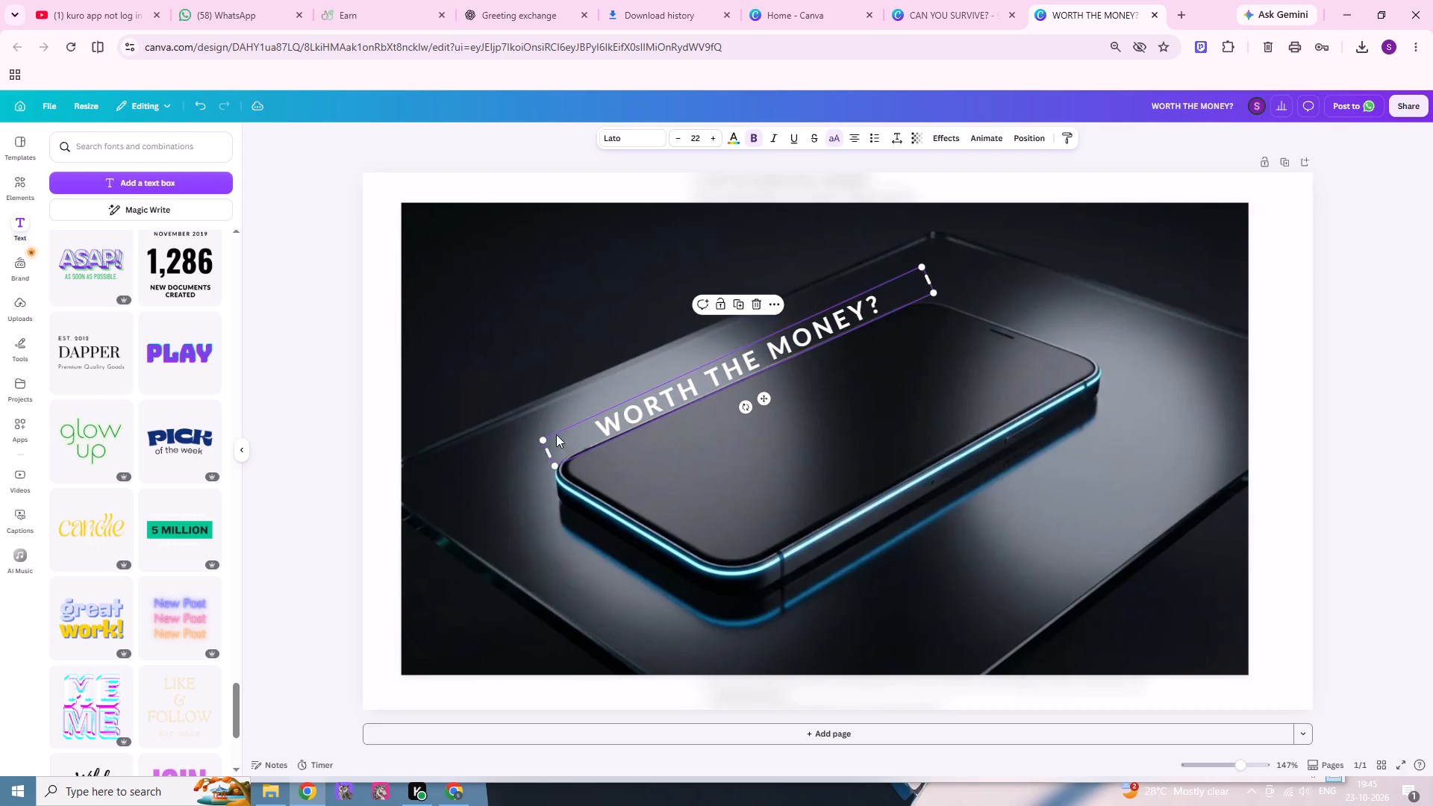
{"action": "left_click", "coordinate": [472, 434]}
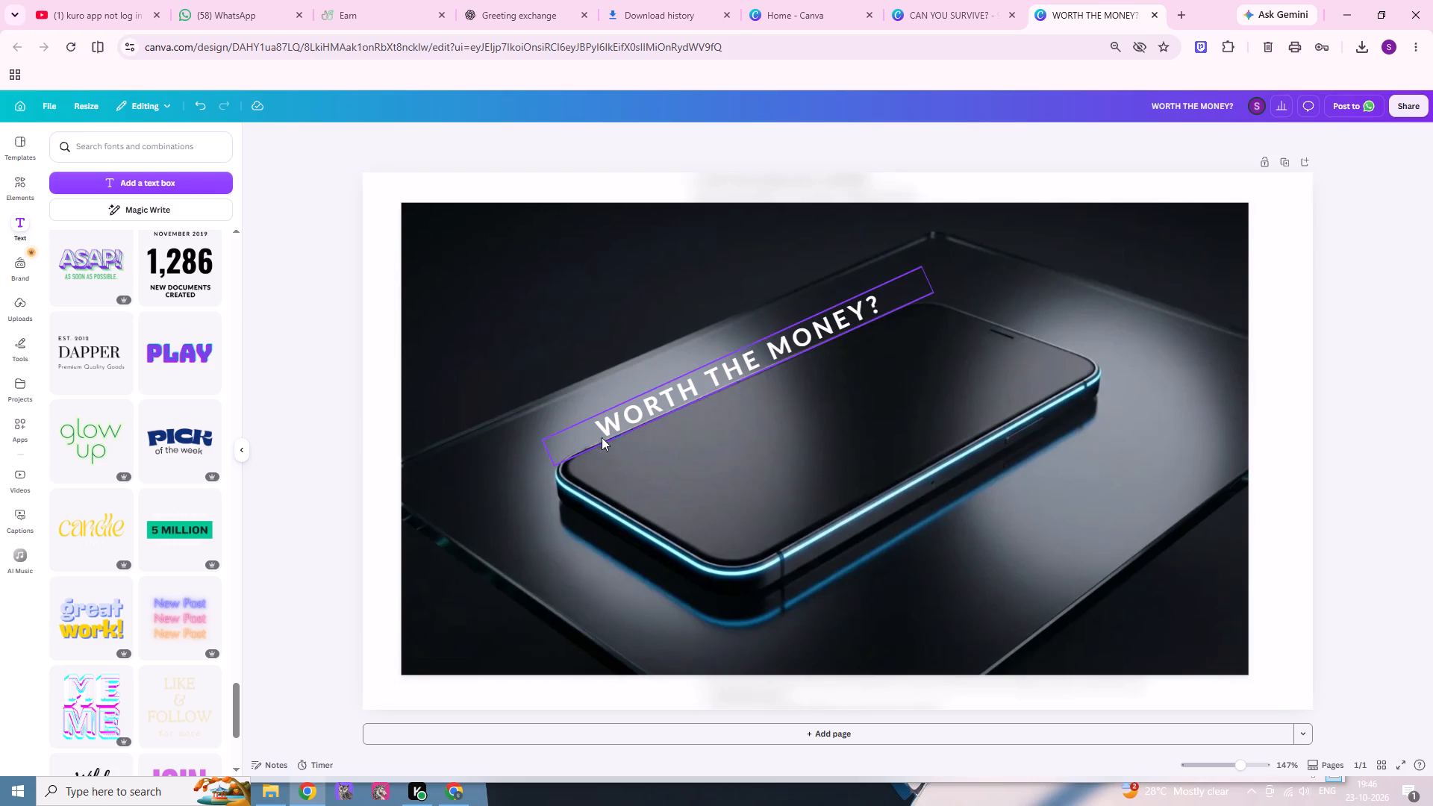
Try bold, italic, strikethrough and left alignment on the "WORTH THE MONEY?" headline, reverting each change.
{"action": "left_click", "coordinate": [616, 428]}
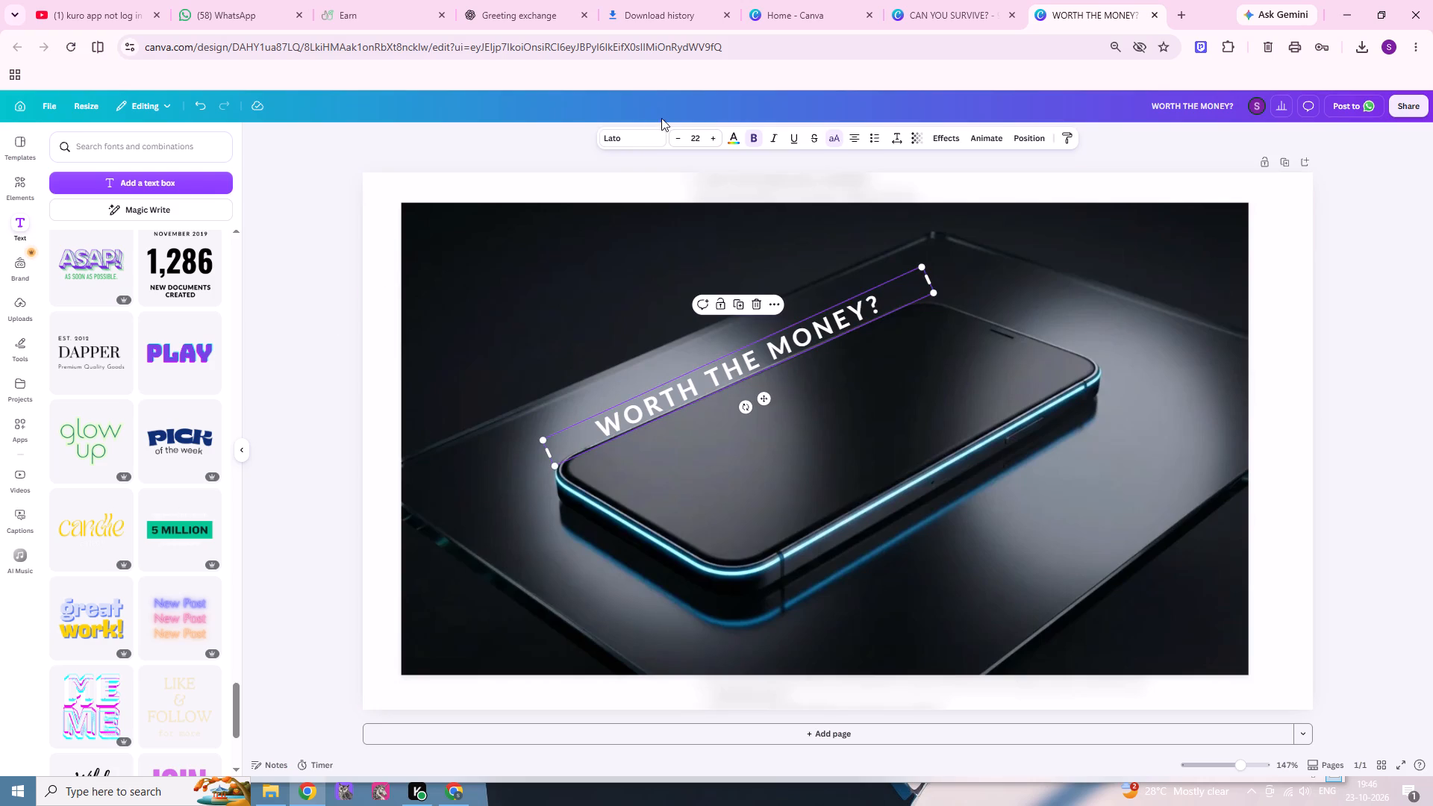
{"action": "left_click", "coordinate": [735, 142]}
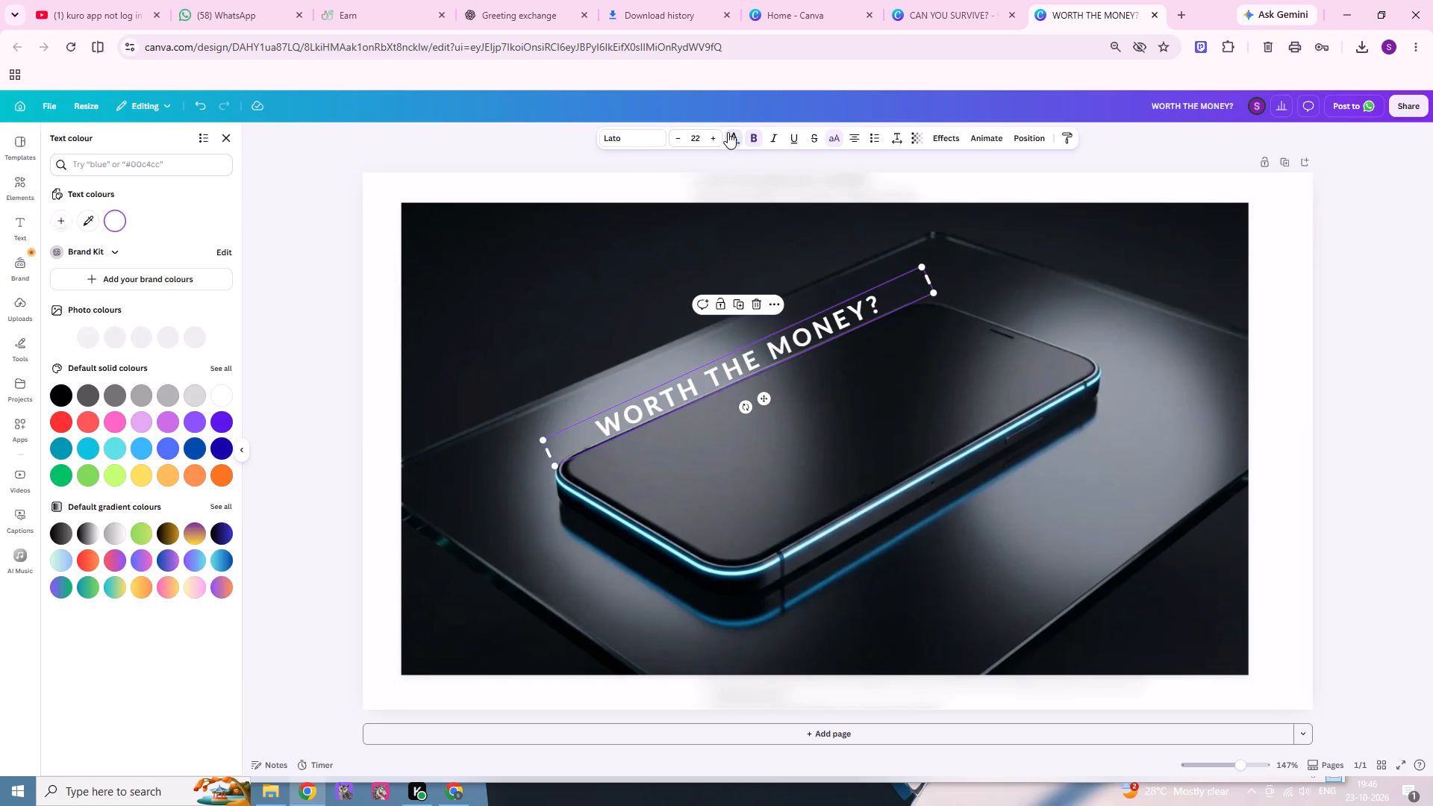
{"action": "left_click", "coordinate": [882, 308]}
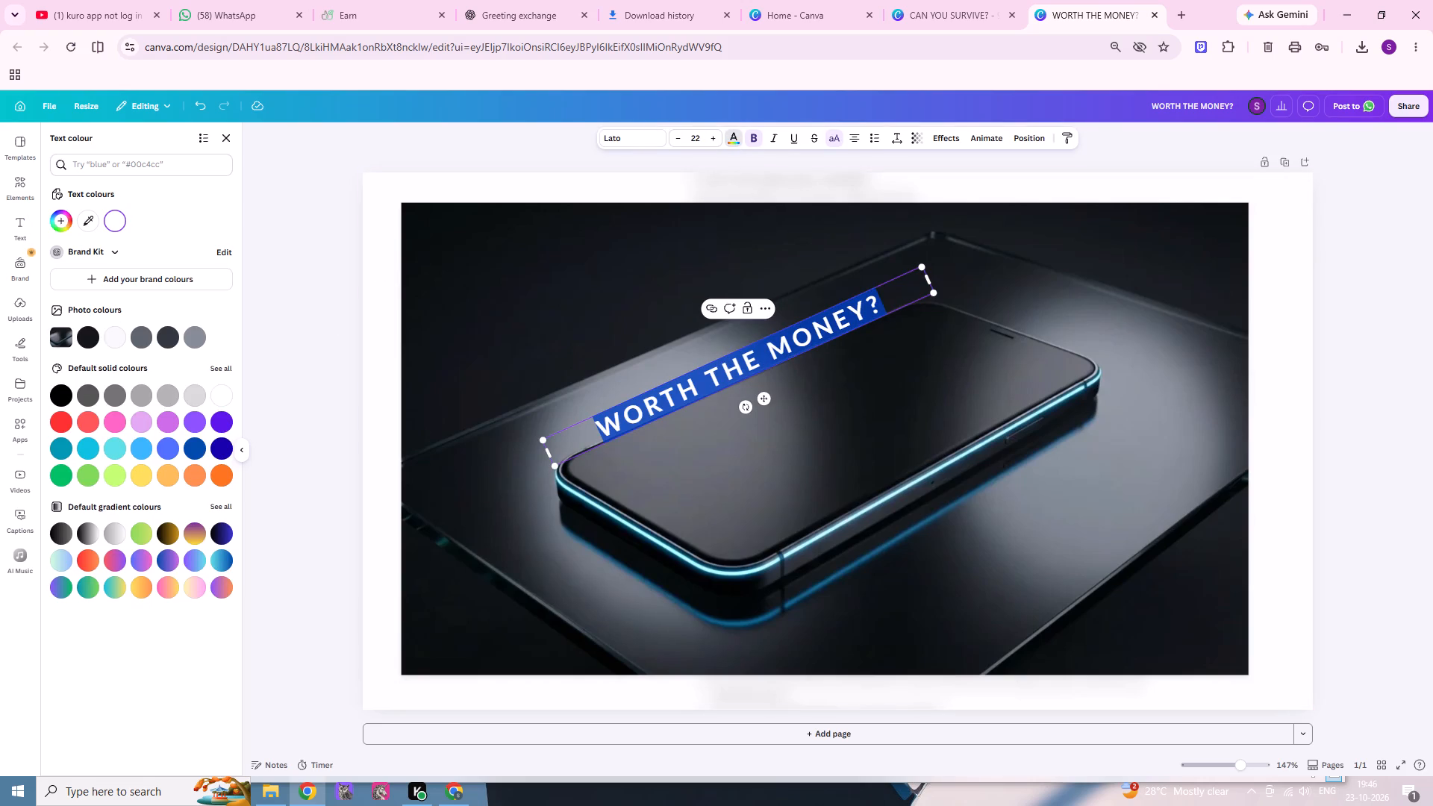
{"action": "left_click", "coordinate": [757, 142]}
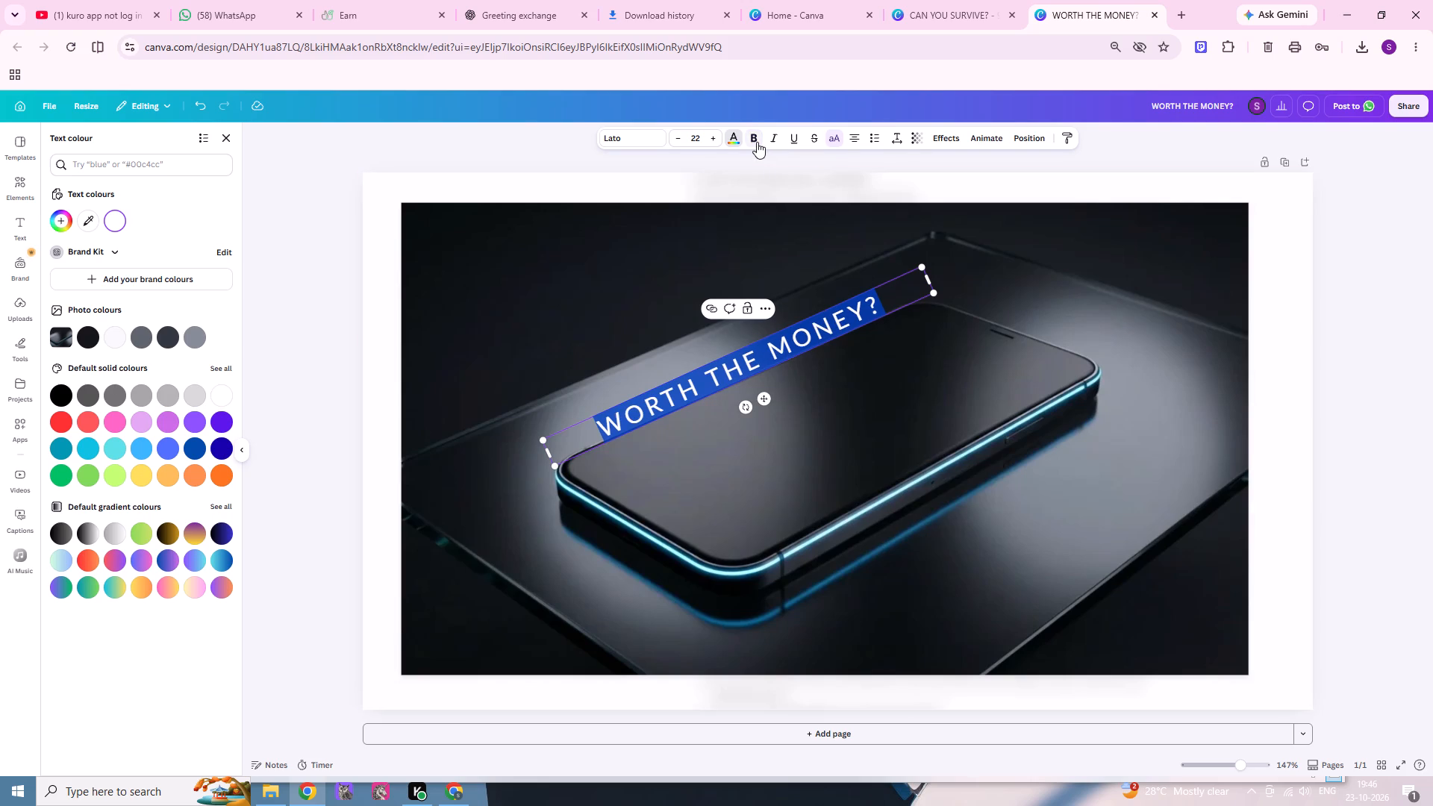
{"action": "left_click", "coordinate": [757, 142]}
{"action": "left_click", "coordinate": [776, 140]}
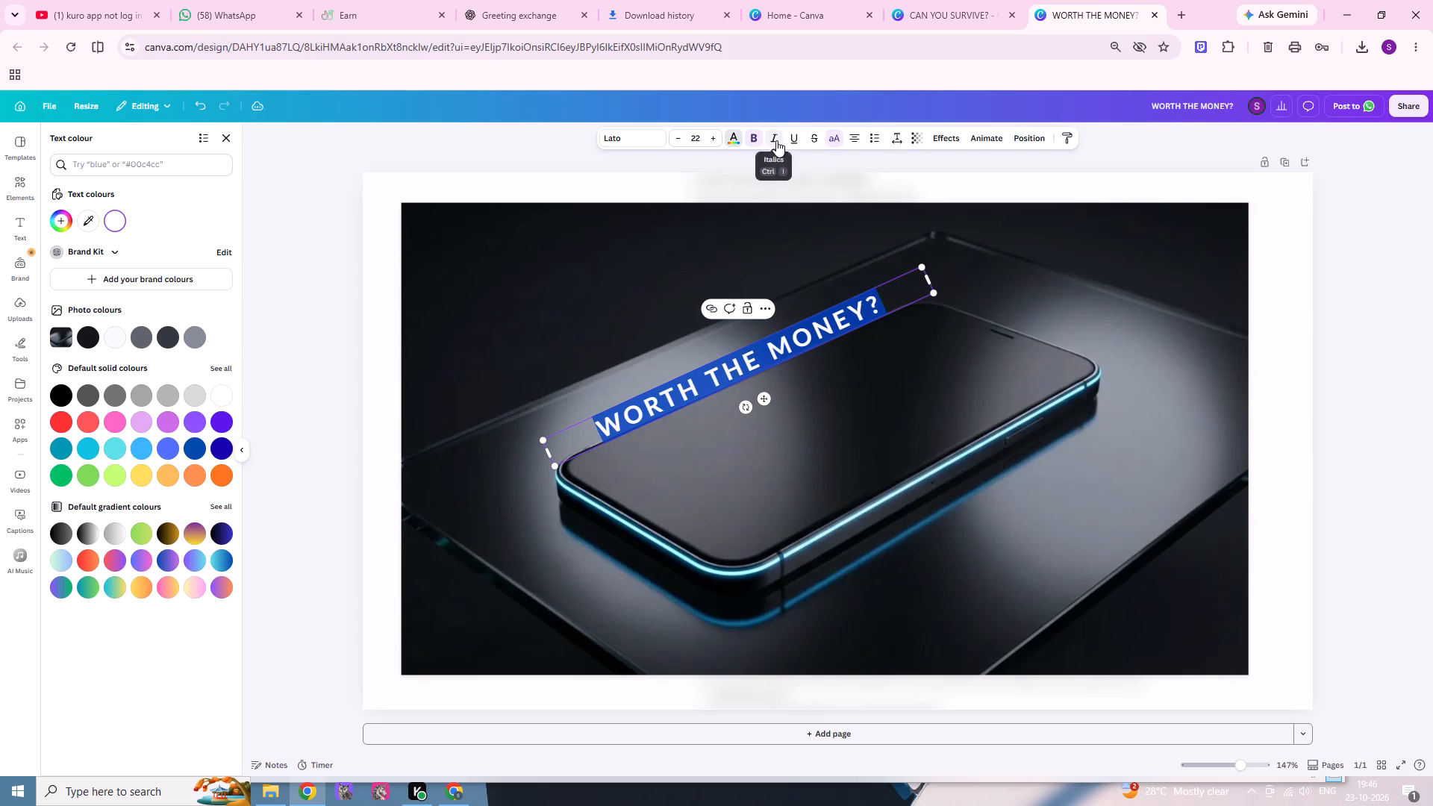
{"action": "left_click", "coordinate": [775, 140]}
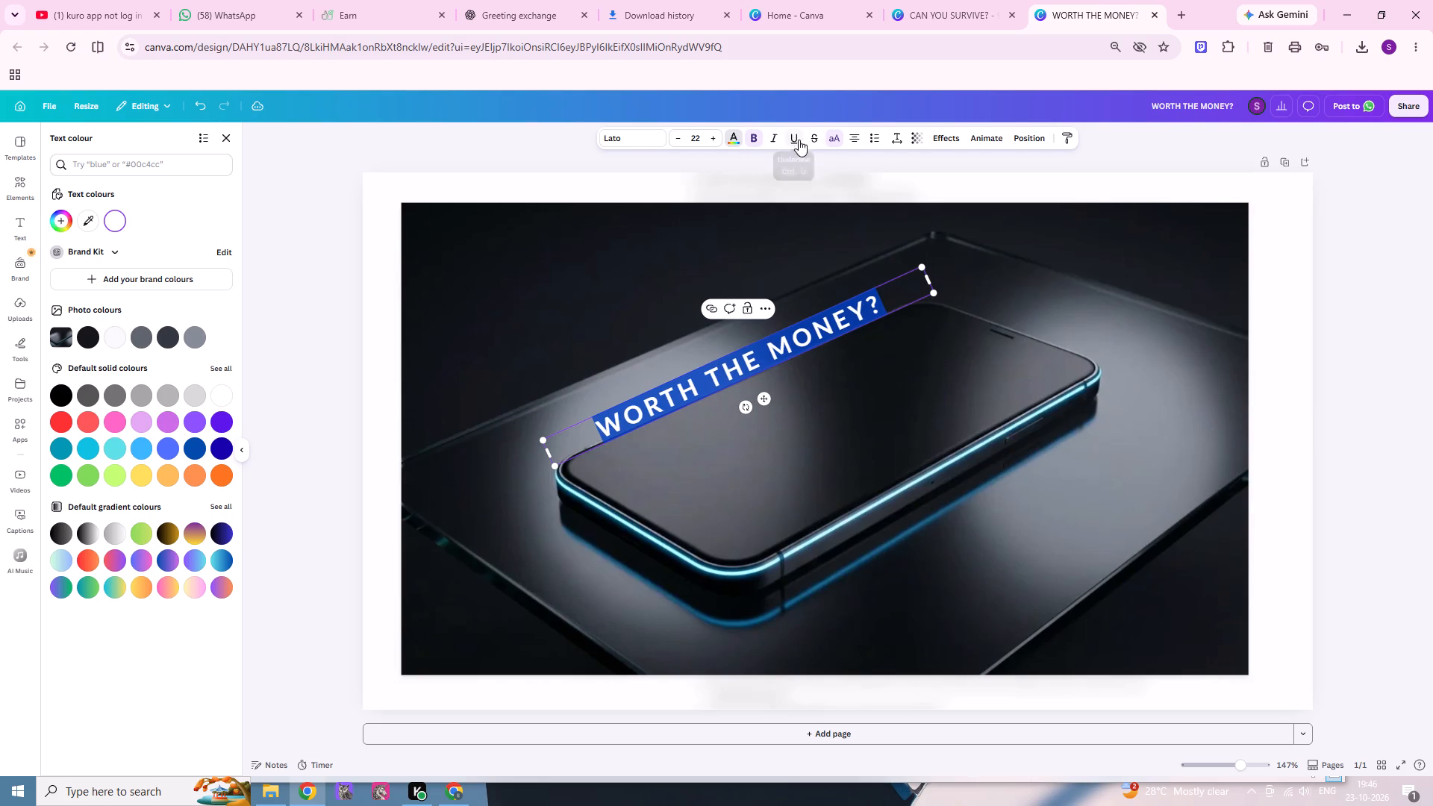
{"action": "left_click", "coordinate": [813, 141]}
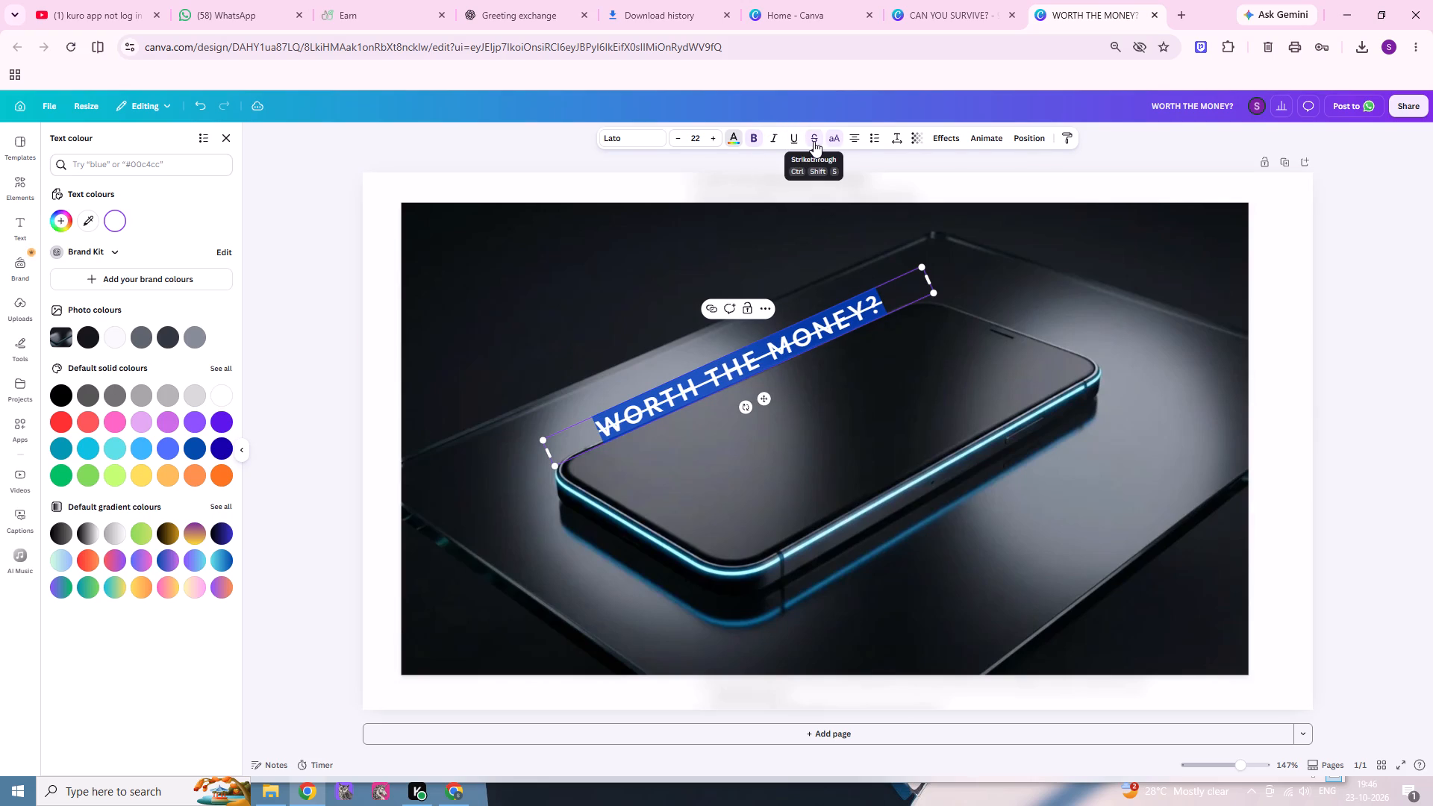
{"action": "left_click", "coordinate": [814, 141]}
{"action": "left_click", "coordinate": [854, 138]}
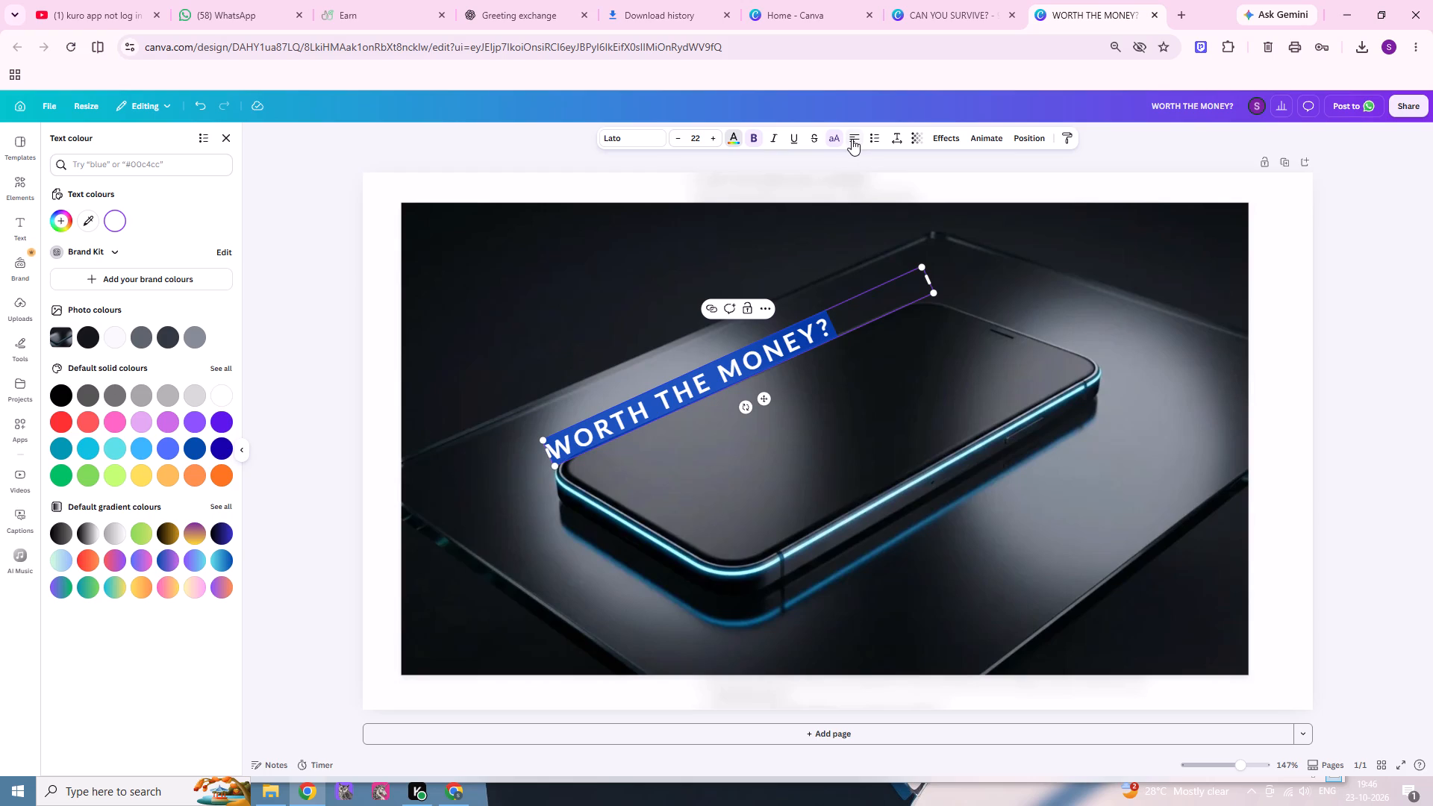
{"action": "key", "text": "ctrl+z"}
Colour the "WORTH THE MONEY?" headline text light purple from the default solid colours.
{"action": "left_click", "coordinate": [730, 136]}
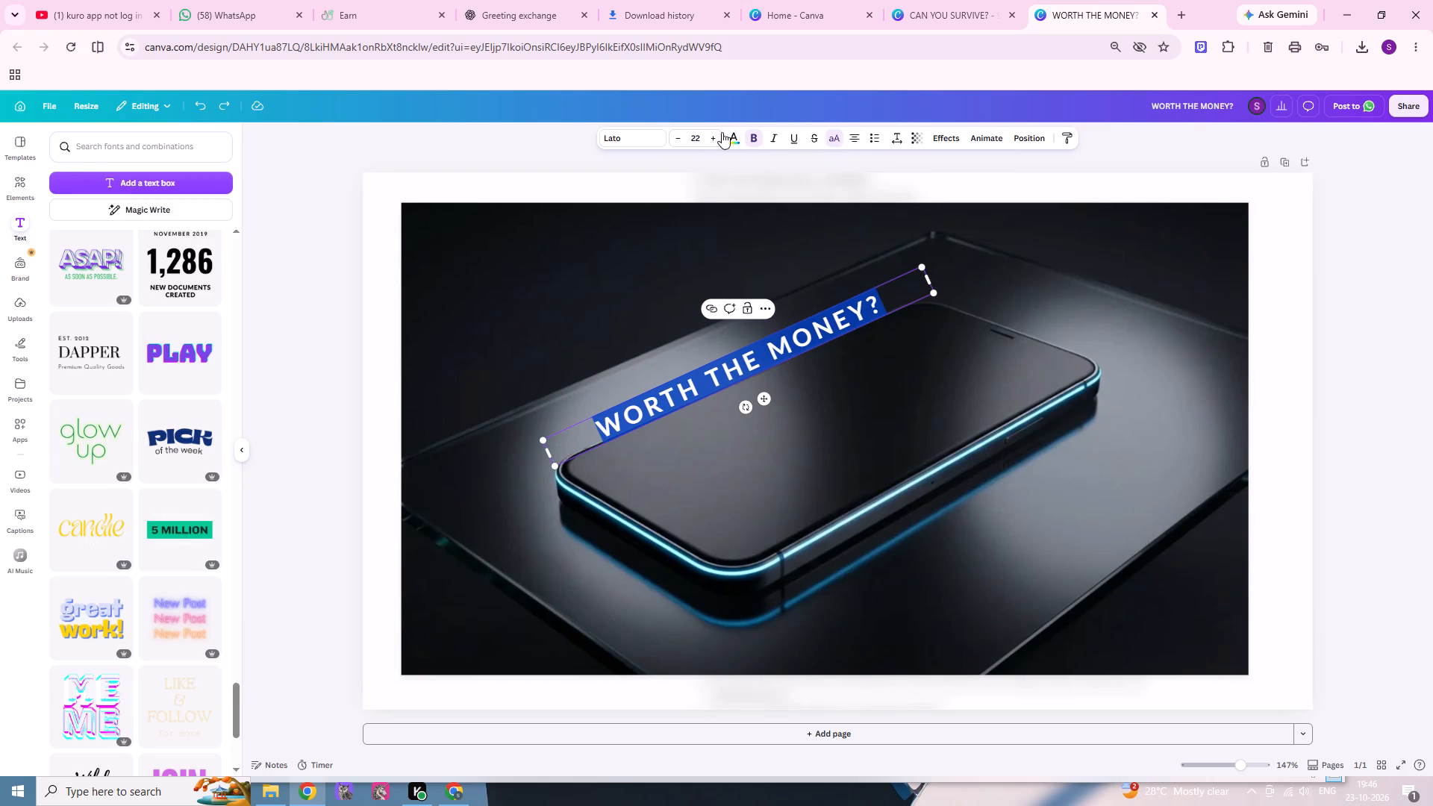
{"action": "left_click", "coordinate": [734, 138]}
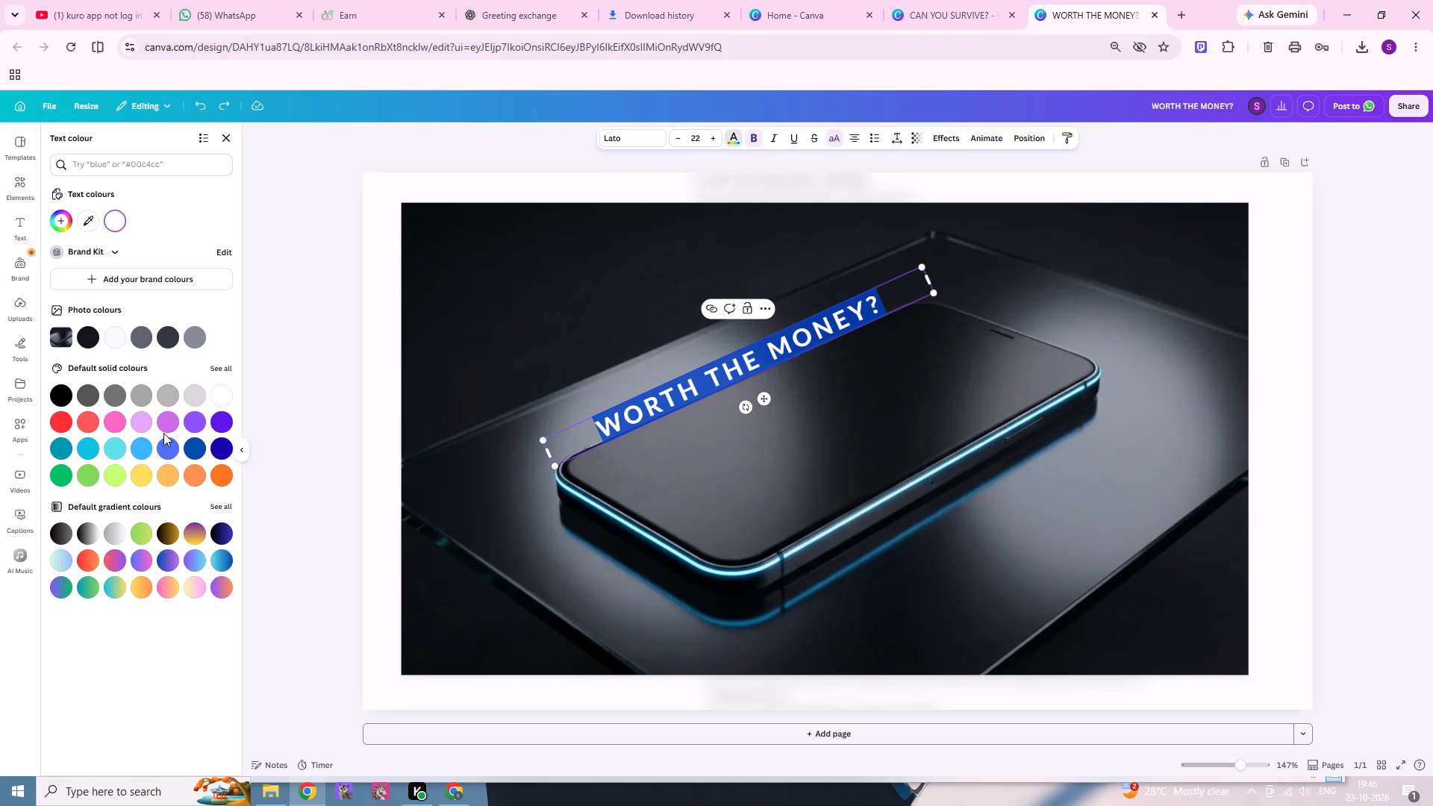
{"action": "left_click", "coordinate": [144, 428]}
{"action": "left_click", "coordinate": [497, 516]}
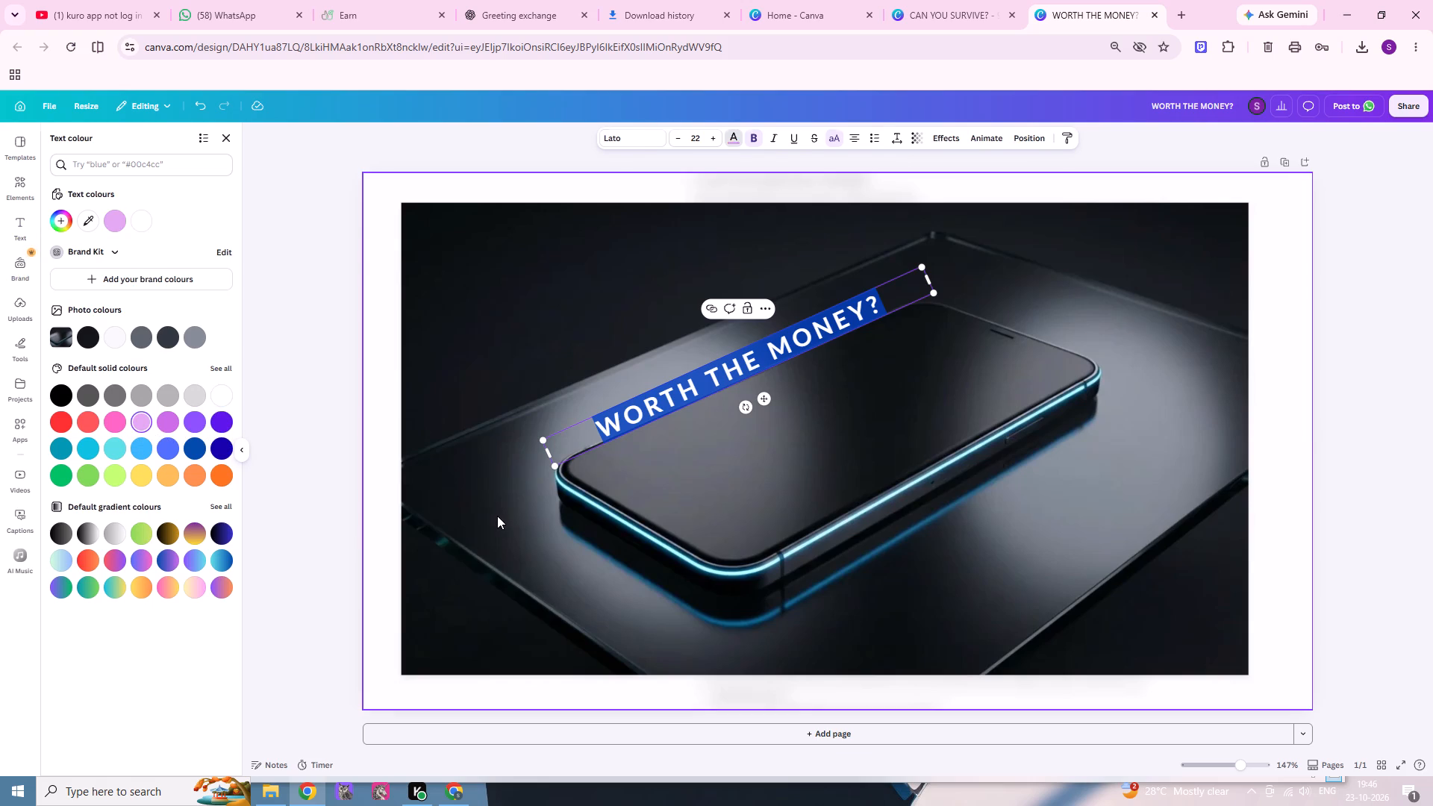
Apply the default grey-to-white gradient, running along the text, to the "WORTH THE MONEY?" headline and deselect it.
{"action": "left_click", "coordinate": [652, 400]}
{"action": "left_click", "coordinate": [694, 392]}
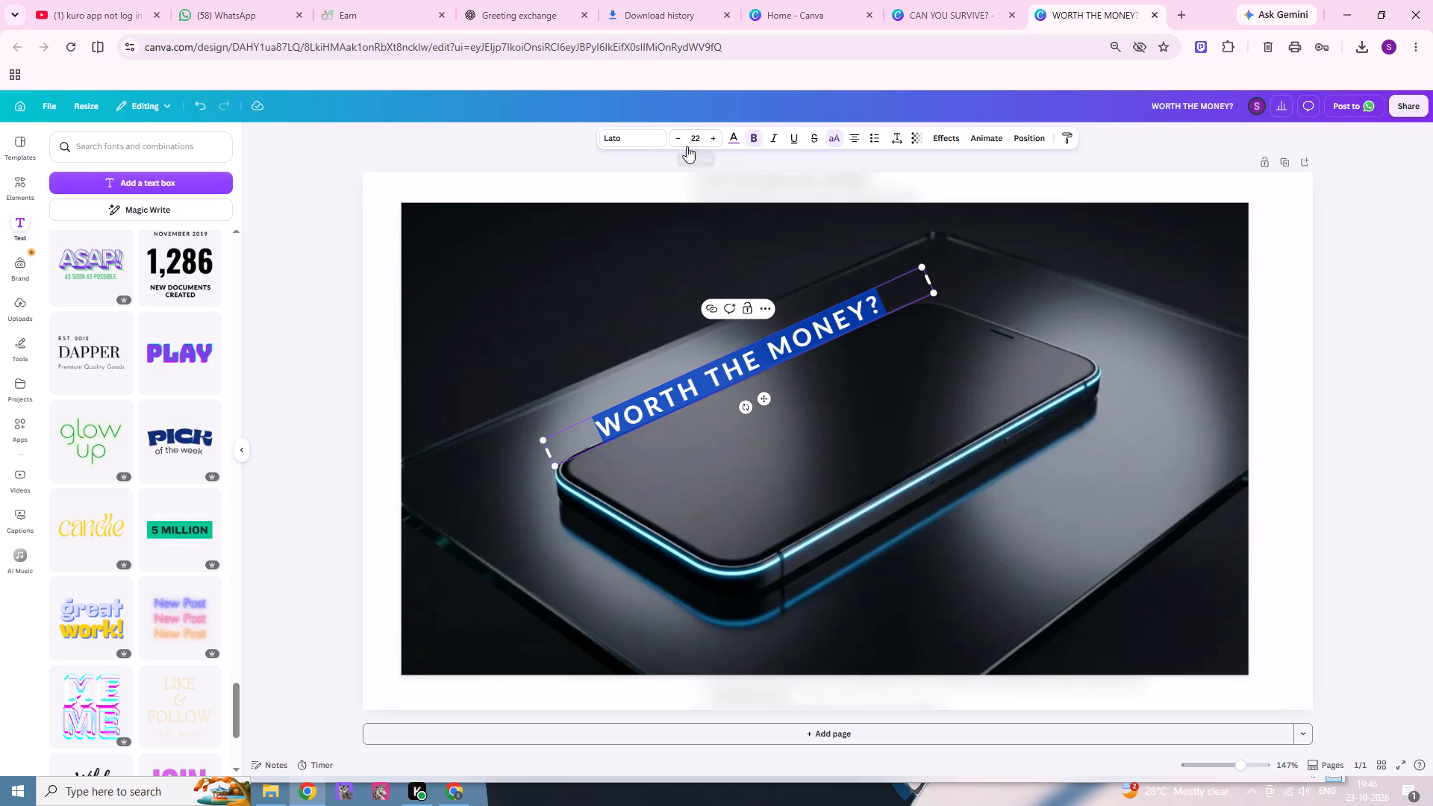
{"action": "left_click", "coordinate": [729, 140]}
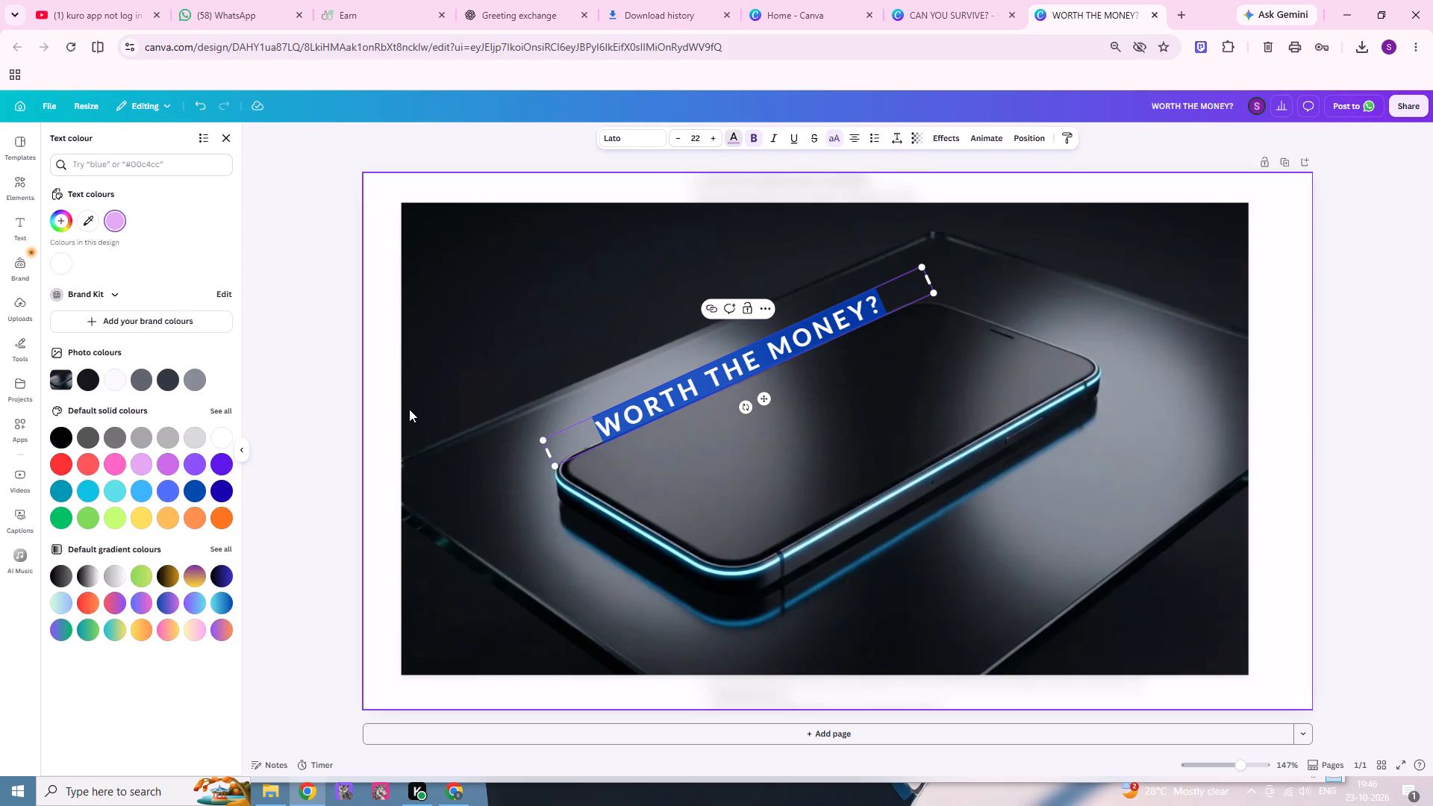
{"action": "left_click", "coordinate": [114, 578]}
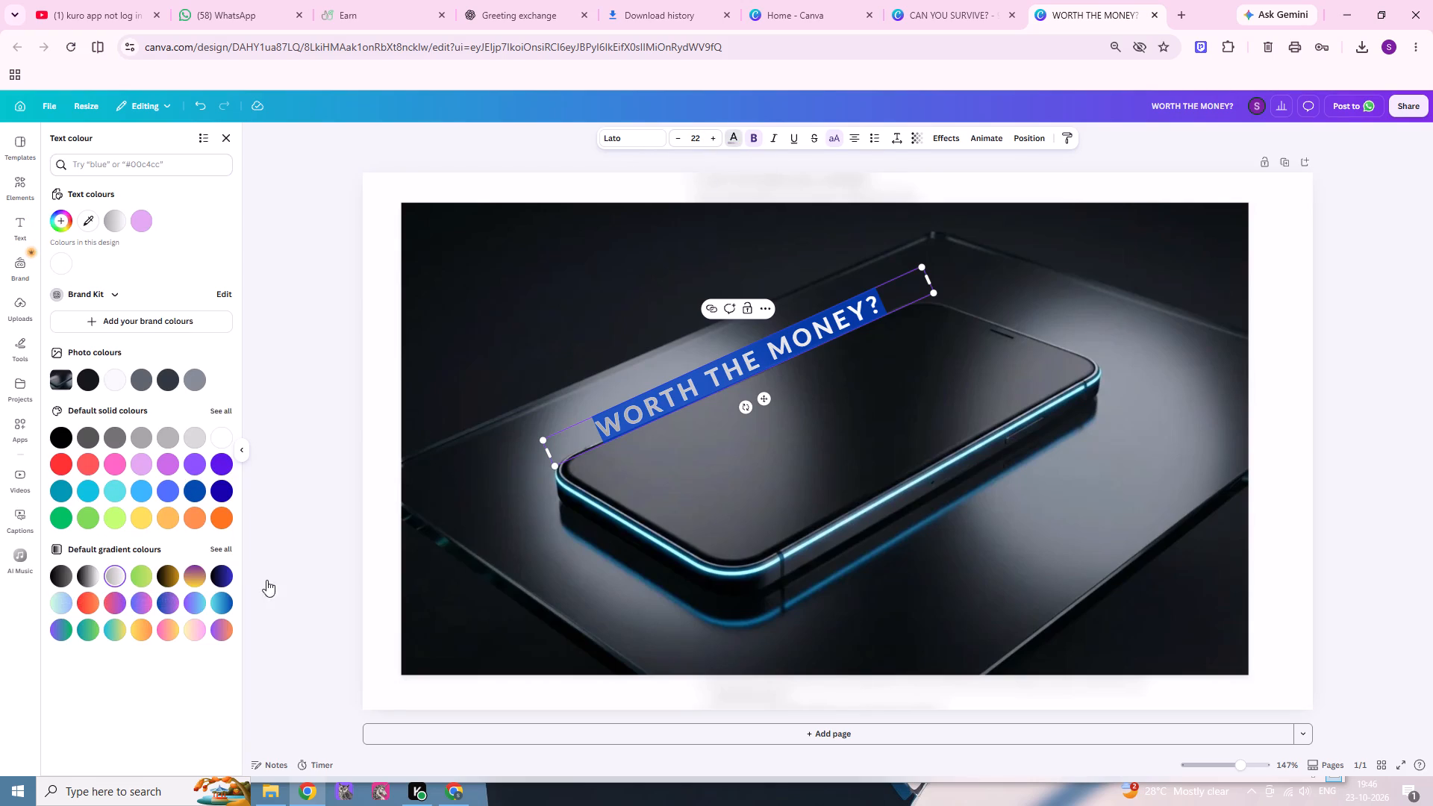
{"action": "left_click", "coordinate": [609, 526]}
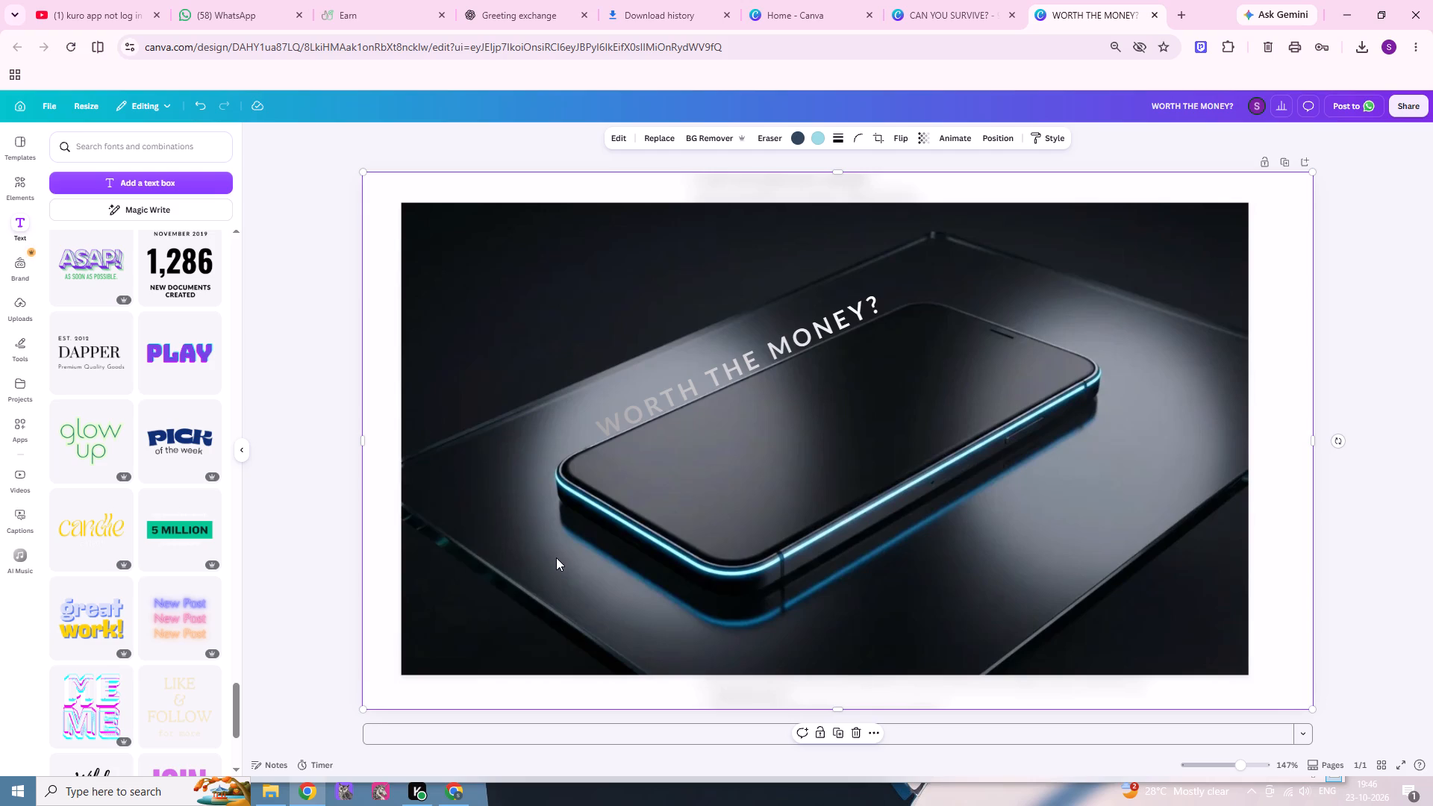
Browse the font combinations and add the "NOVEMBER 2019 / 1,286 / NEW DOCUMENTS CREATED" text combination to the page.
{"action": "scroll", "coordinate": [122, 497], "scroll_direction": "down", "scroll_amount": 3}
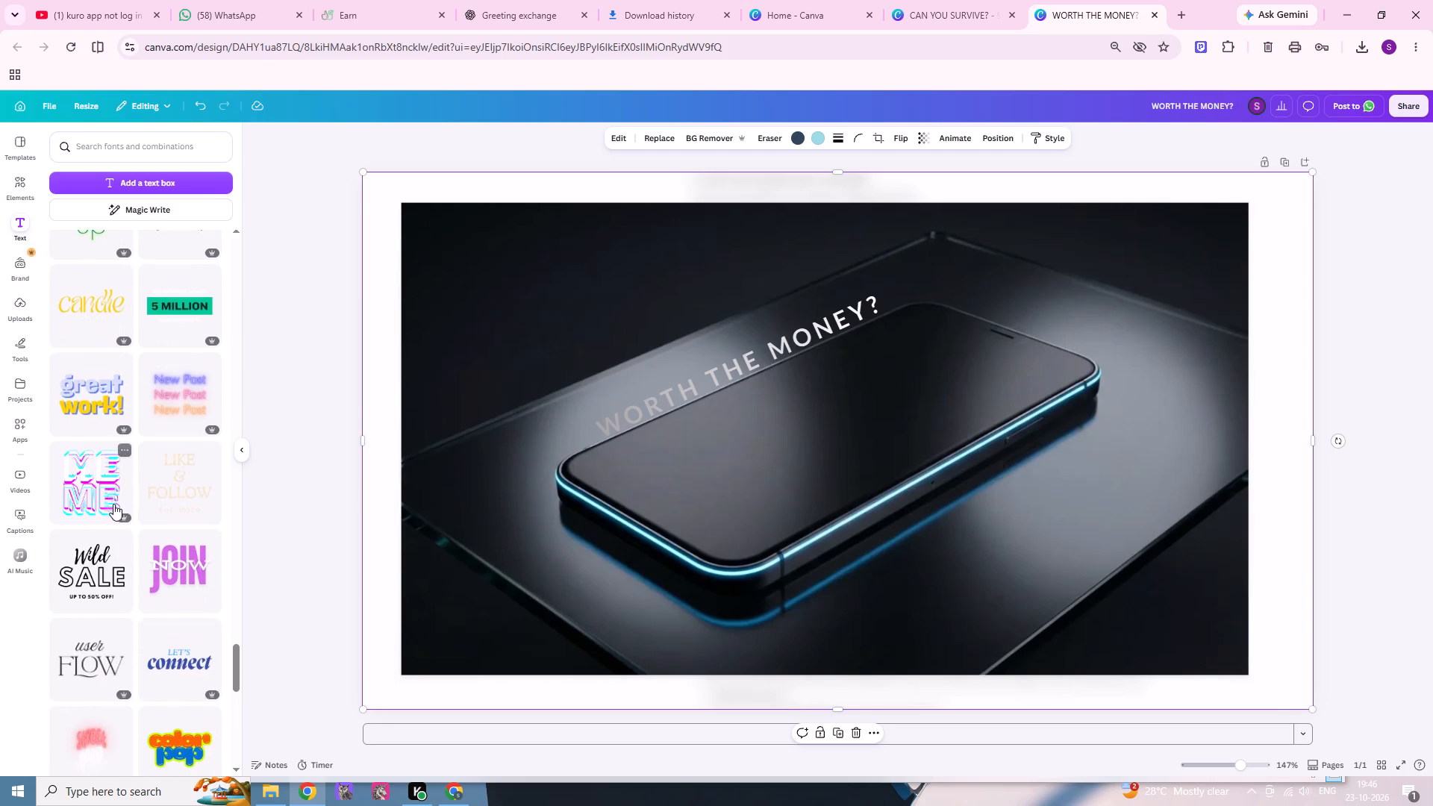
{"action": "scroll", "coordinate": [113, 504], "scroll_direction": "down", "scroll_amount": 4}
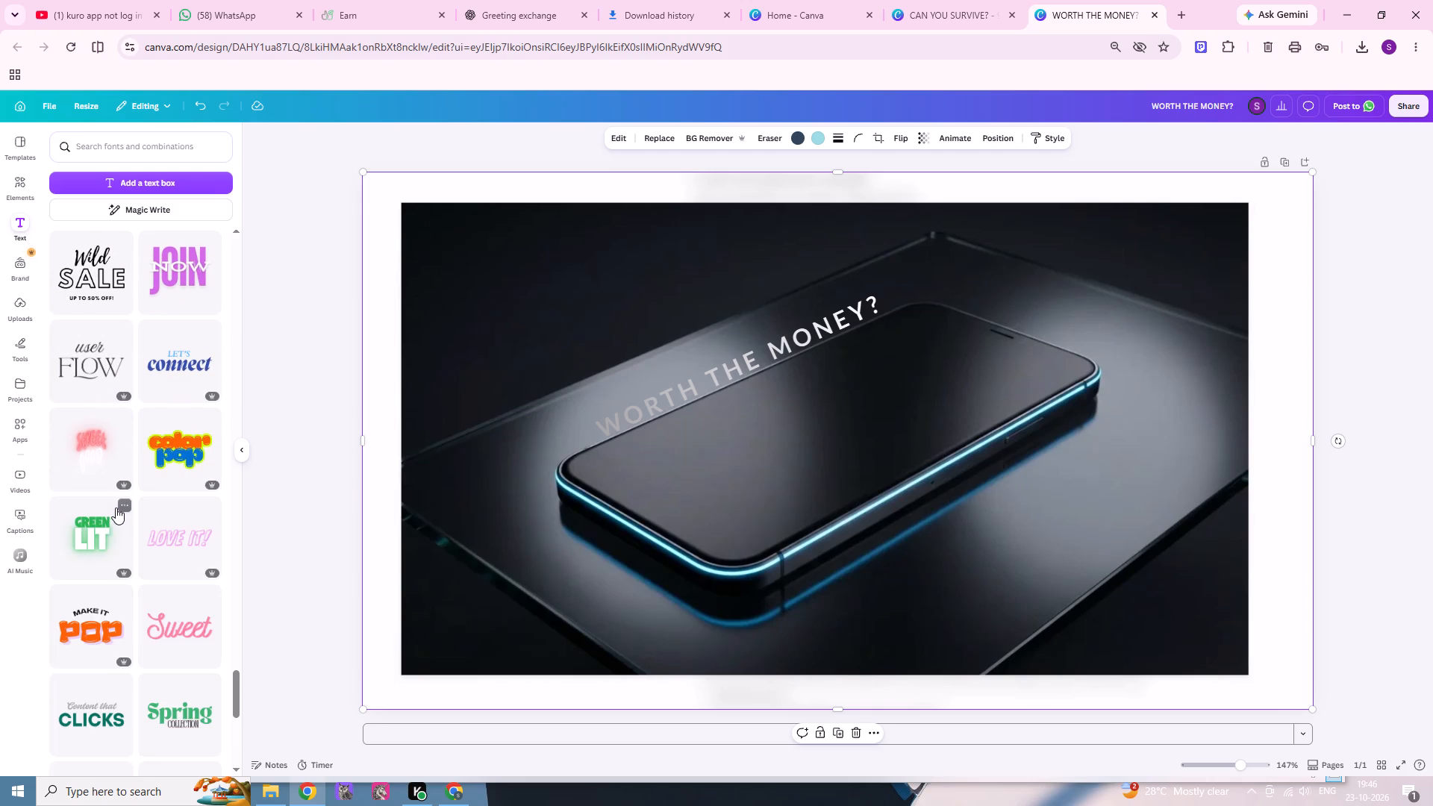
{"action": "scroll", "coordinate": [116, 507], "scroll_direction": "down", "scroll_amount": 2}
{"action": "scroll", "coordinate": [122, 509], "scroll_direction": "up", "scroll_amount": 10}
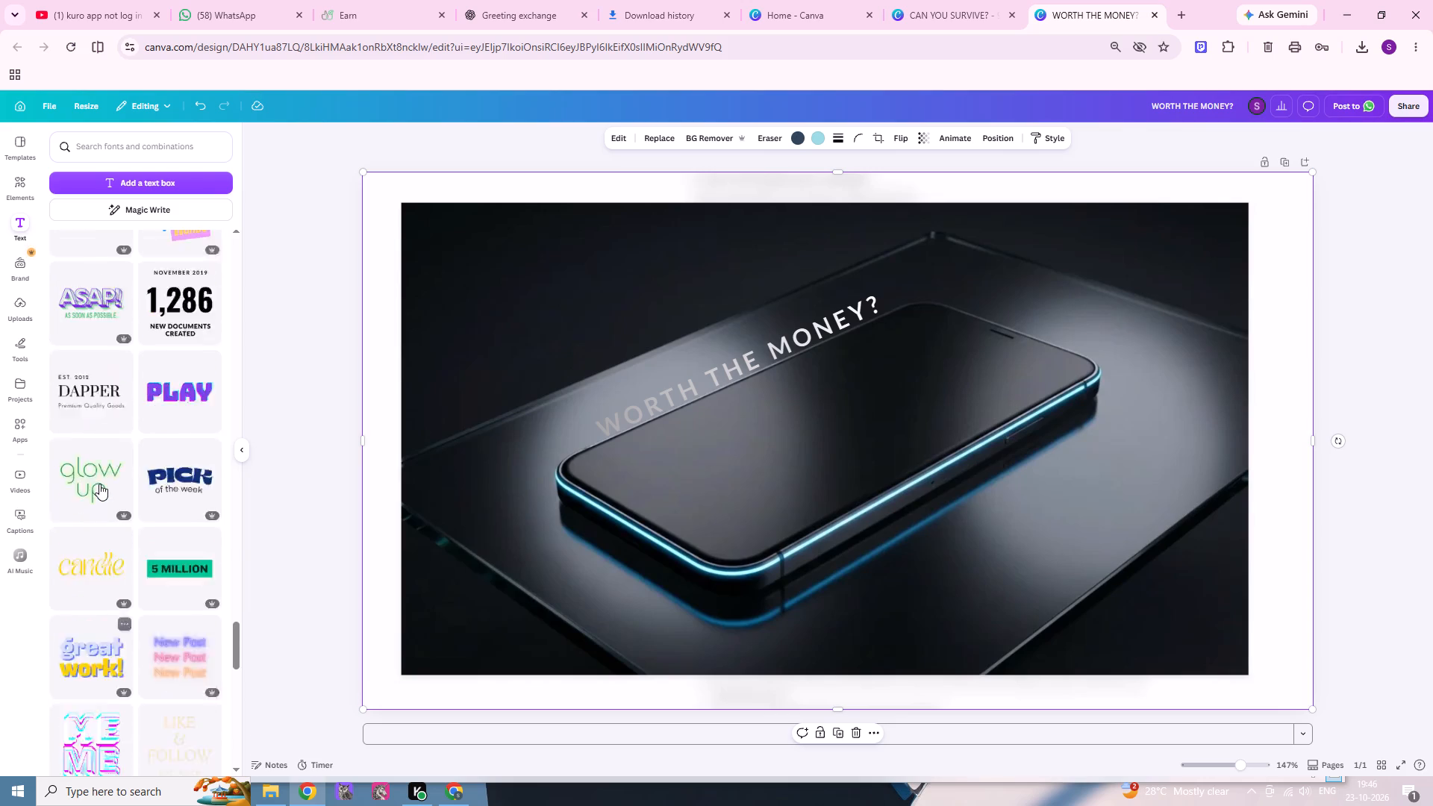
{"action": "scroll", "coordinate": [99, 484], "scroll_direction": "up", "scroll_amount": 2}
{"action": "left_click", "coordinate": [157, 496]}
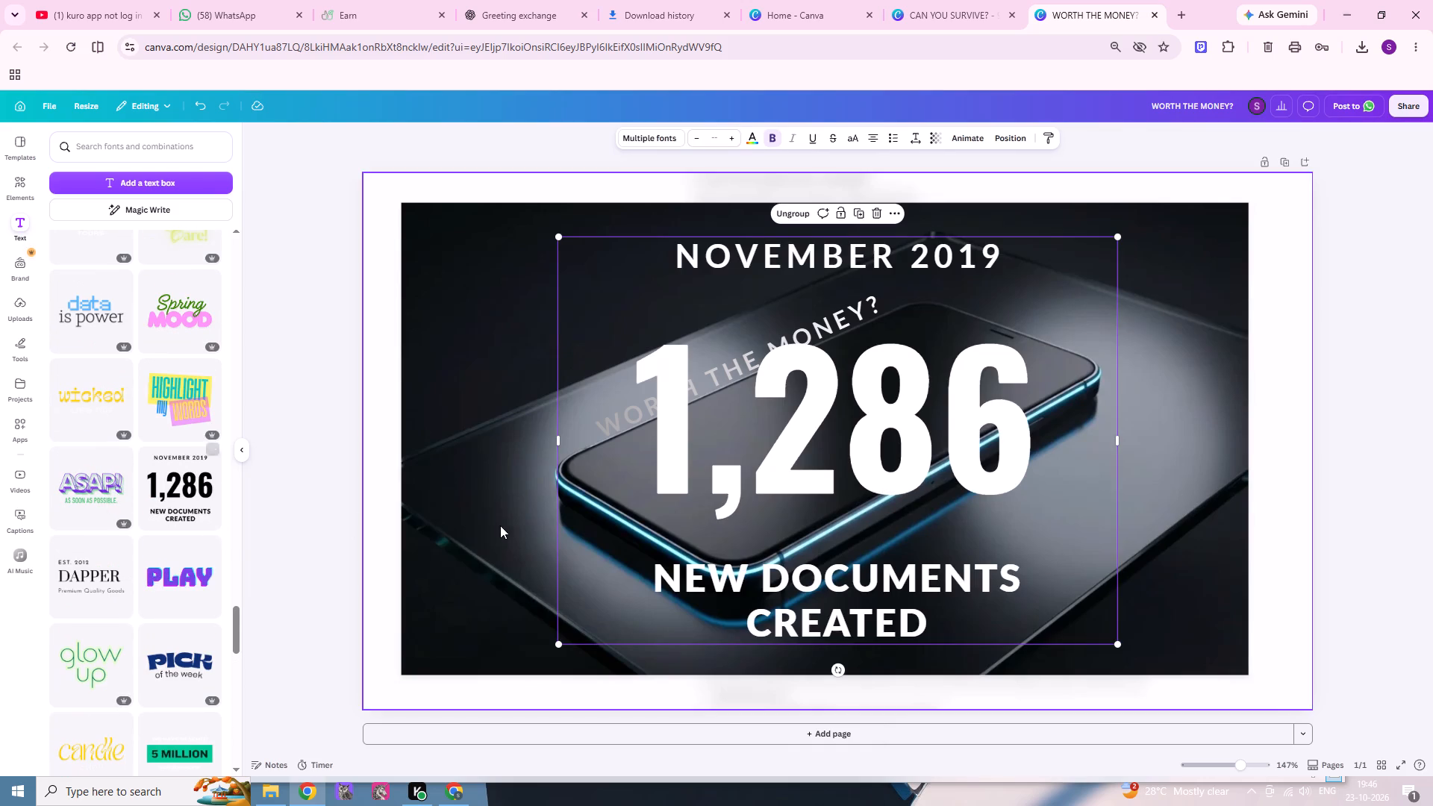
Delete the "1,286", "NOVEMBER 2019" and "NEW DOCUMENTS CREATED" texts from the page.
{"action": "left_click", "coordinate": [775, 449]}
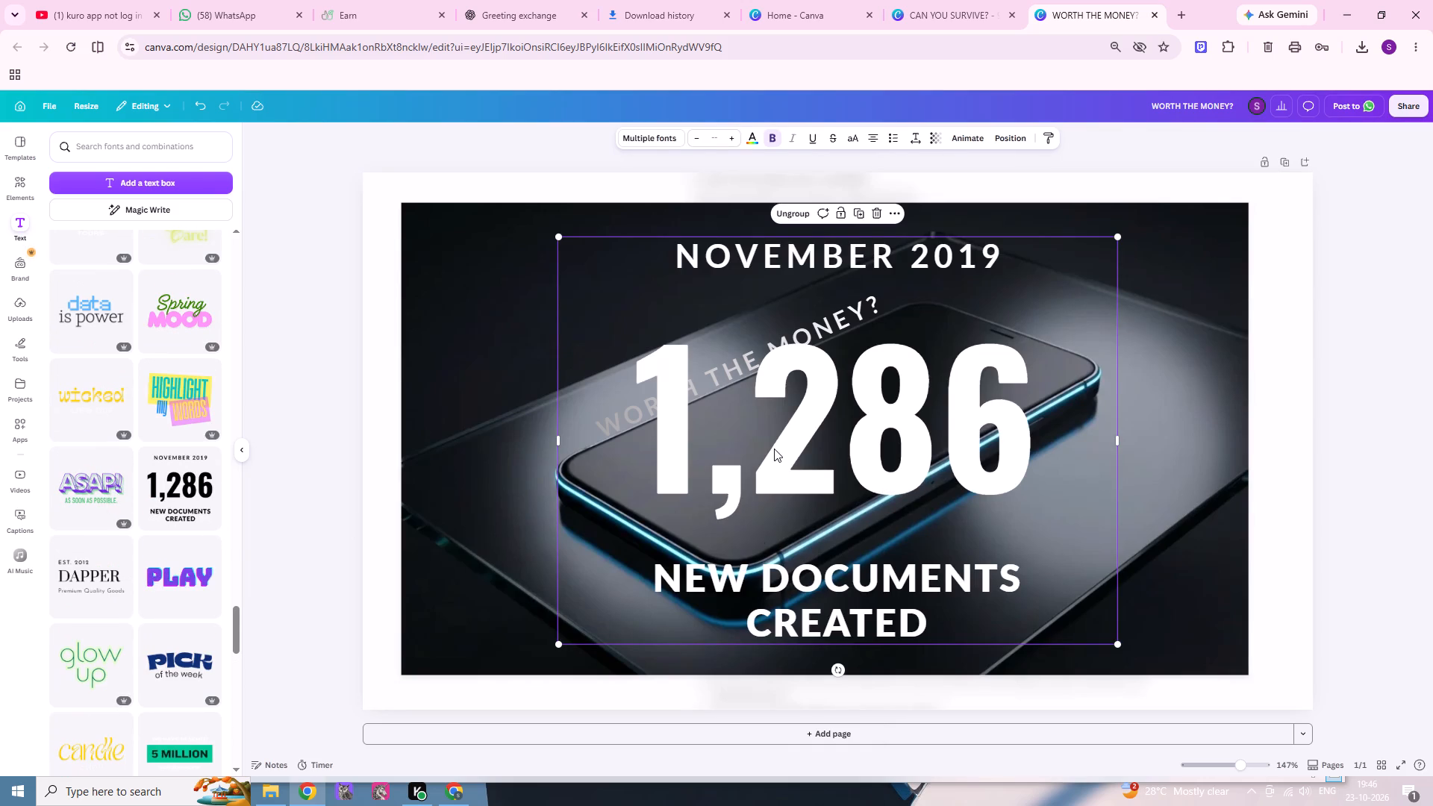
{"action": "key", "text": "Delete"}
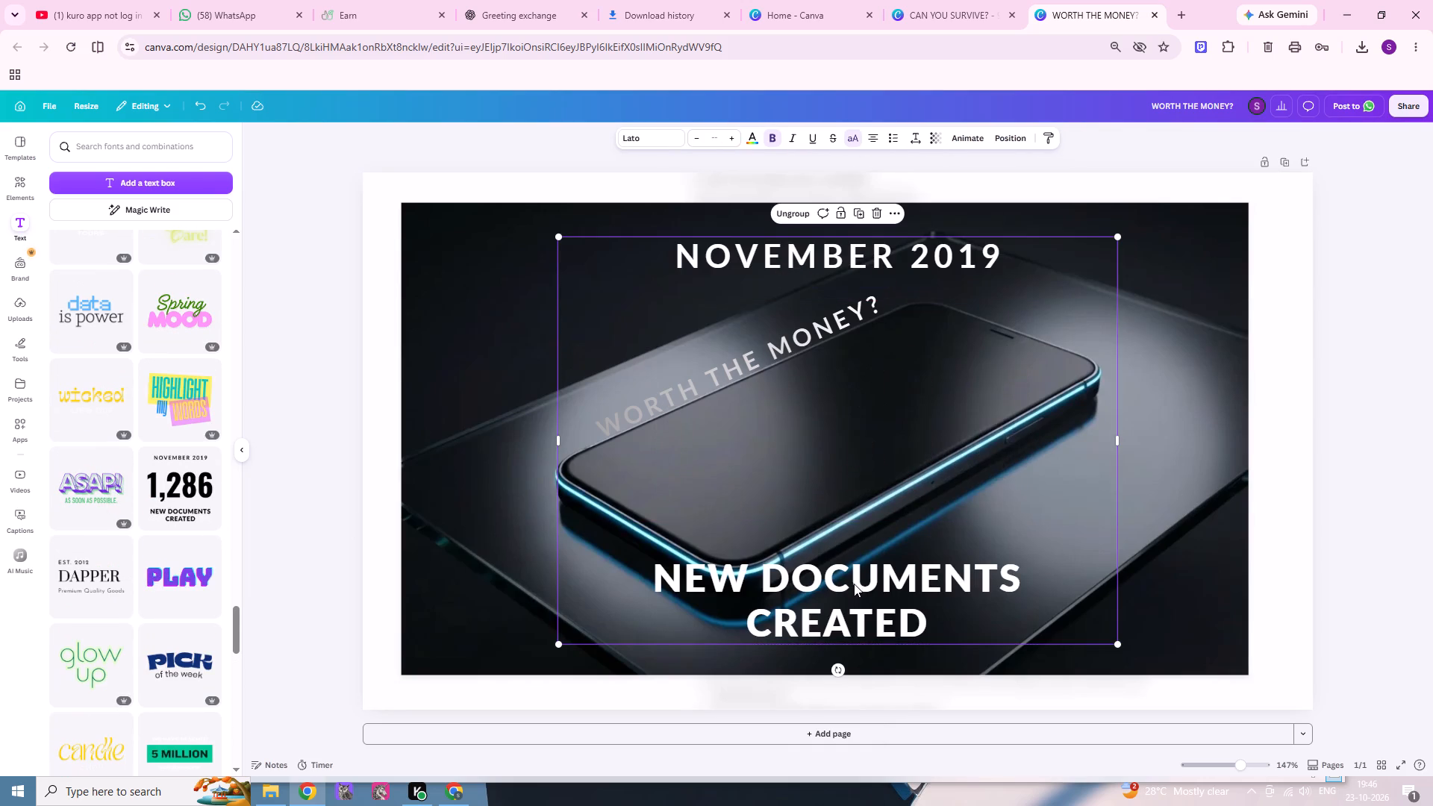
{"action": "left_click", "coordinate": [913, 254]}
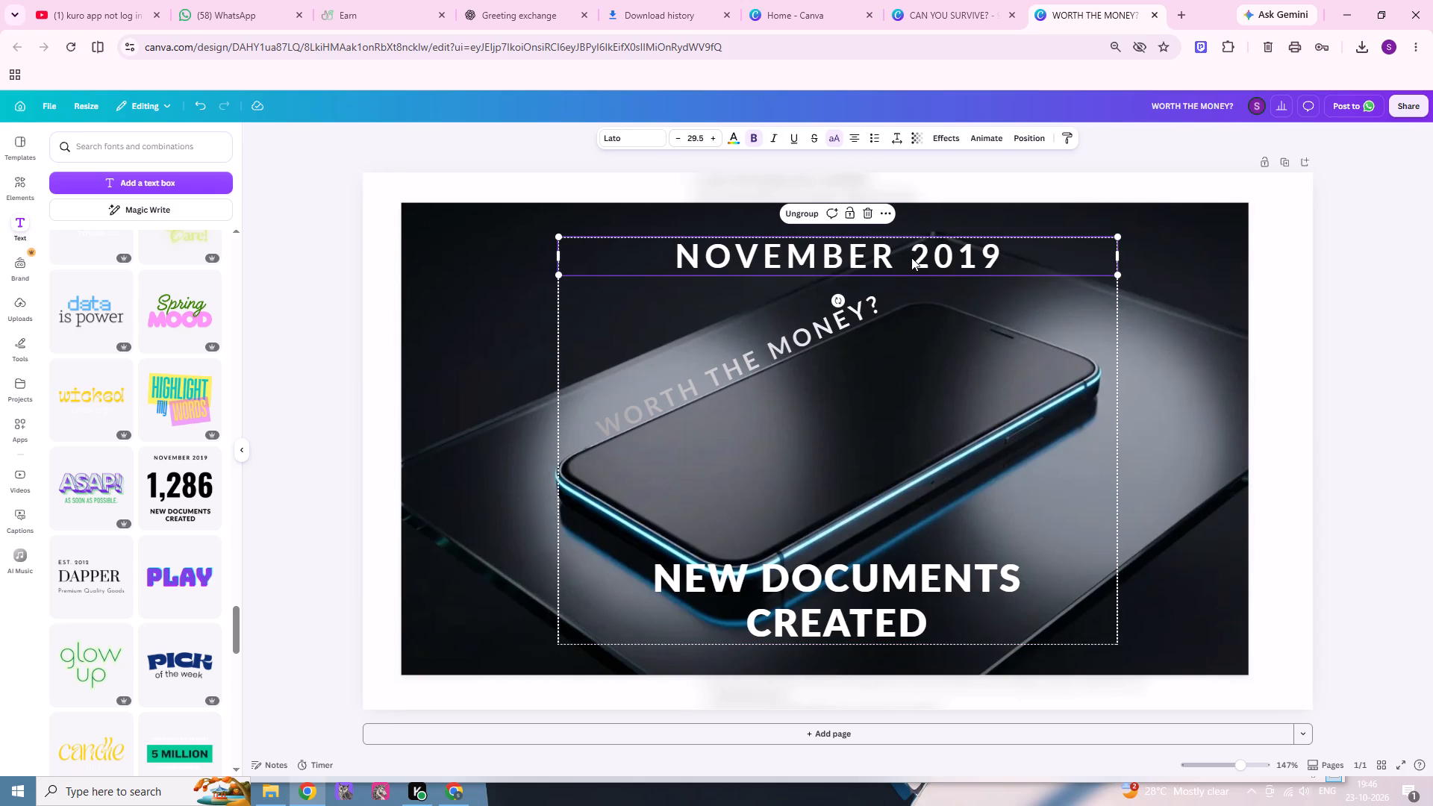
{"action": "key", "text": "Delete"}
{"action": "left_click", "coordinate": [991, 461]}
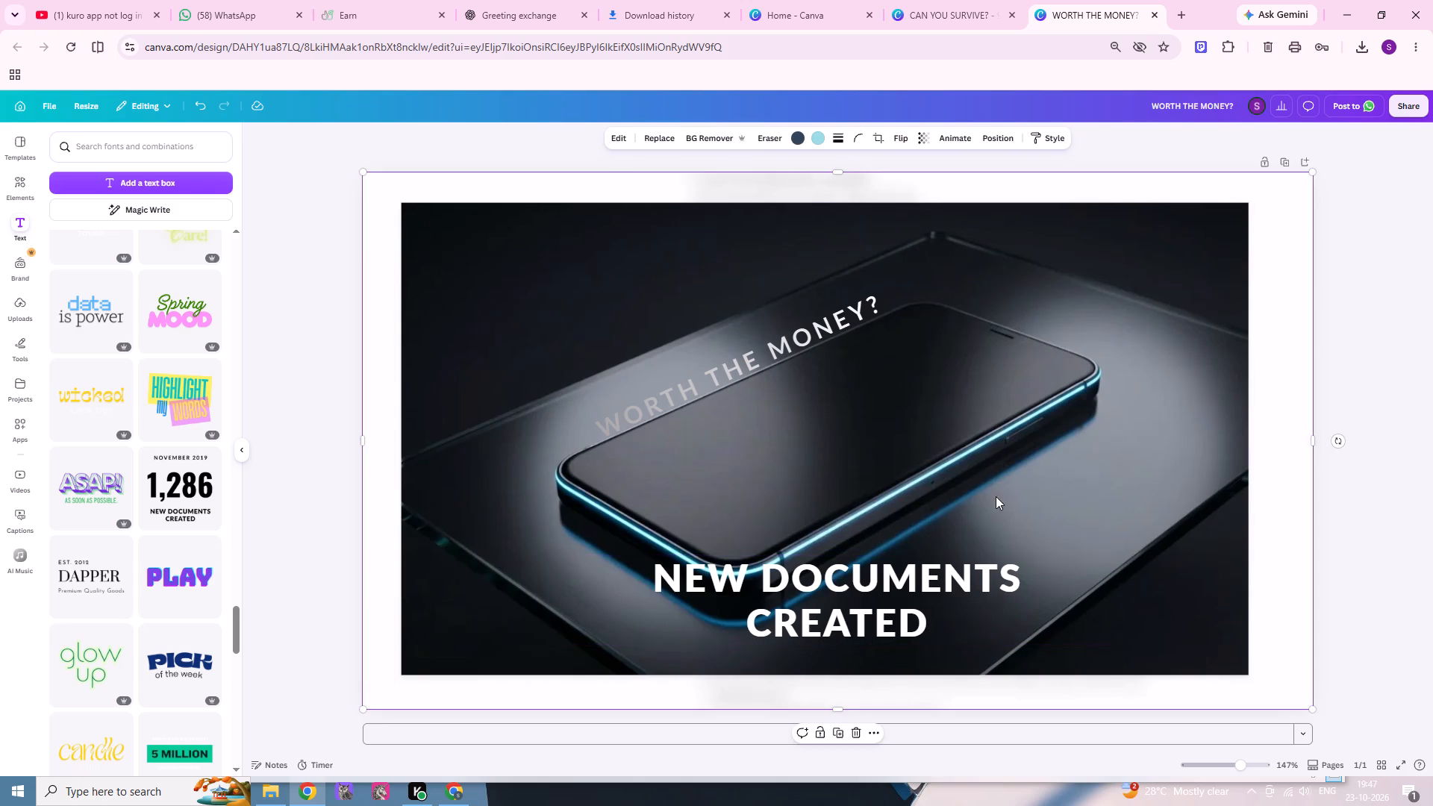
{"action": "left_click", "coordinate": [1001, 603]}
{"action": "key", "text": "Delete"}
Apply the vertical white-to-grey gradient from the full gradient collection to the "WORTH THE MONEY?" headline and deselect it.
{"action": "scroll", "coordinate": [178, 467], "scroll_direction": "down", "scroll_amount": 2}
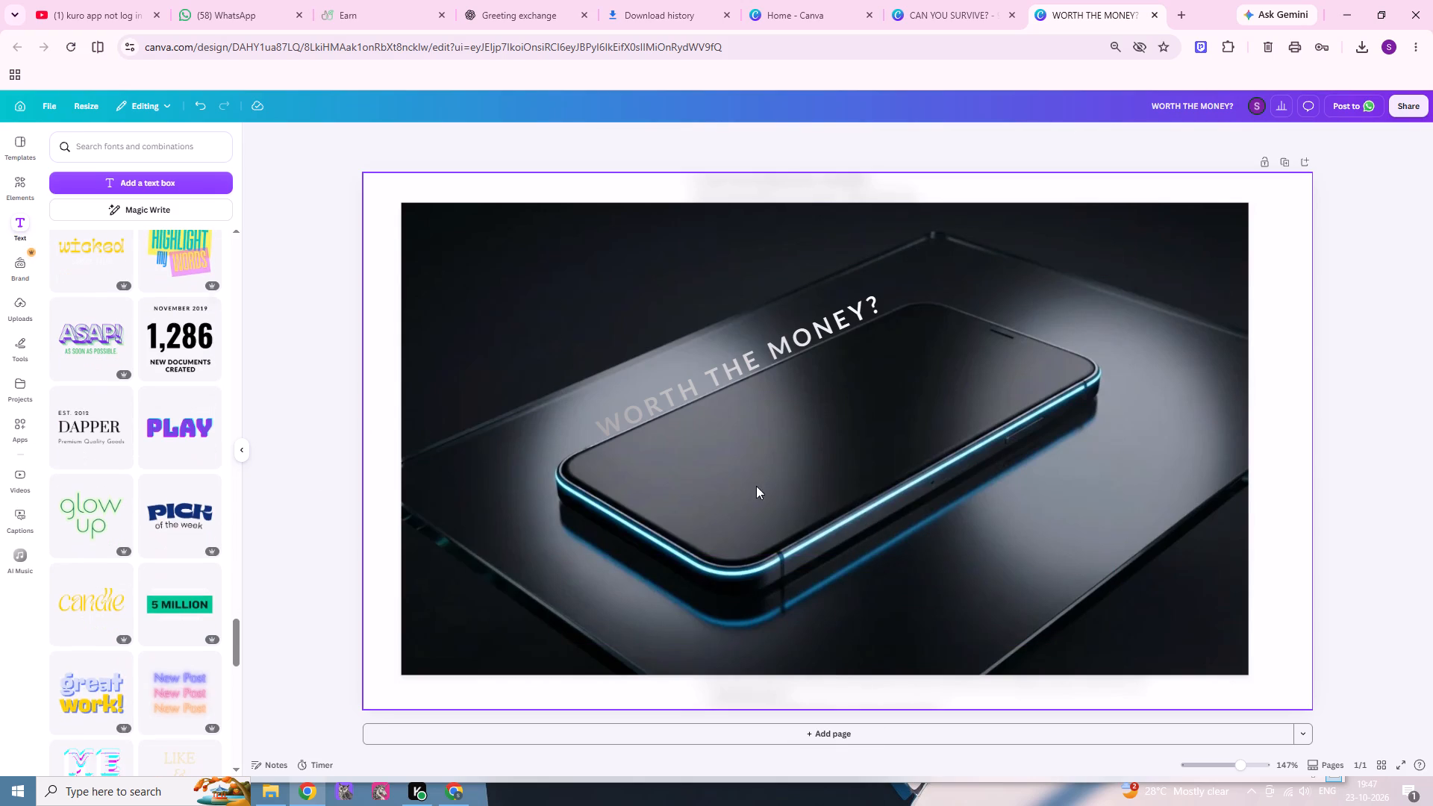
{"action": "left_click", "coordinate": [670, 406]}
{"action": "left_click", "coordinate": [670, 406]}
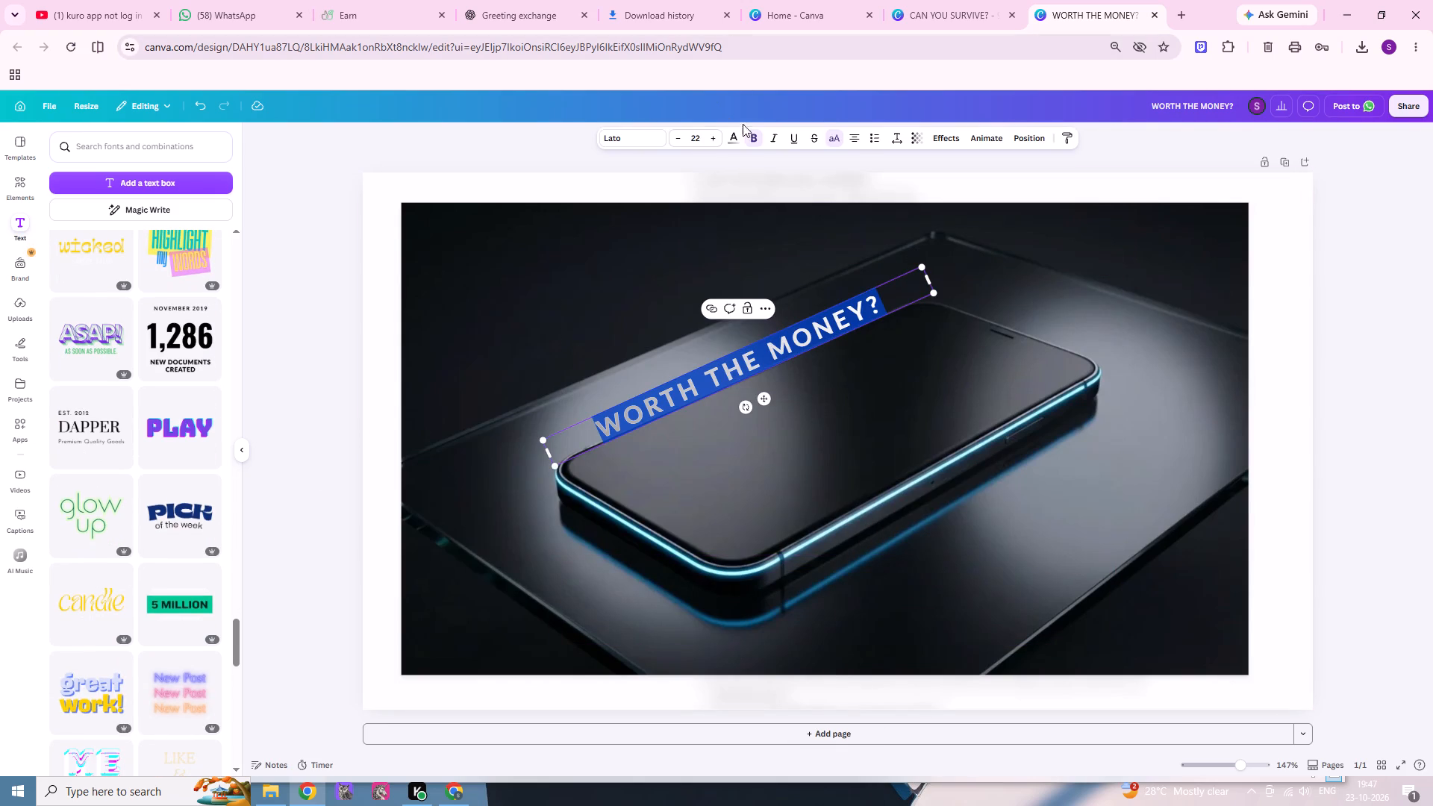
{"action": "left_click", "coordinate": [728, 140]}
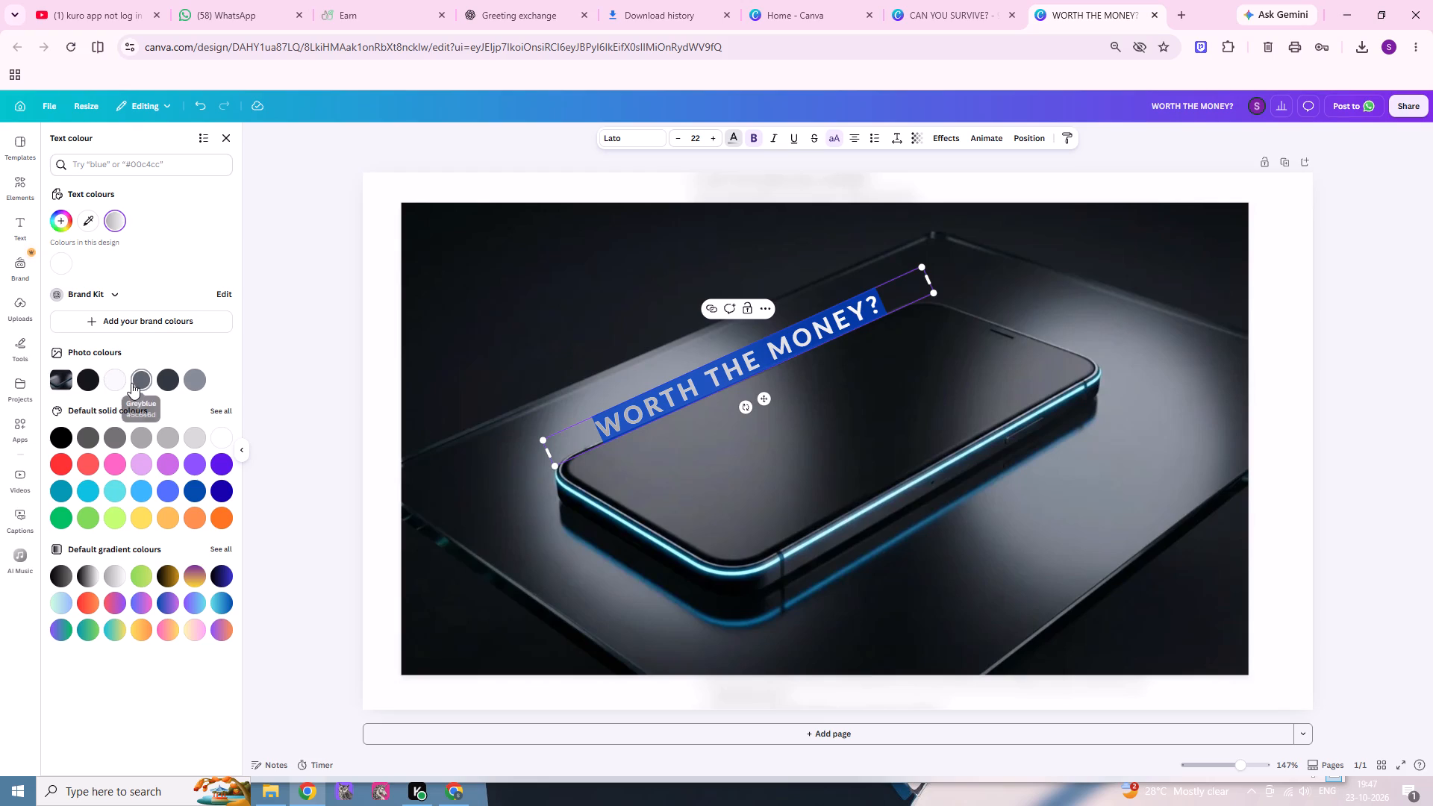
{"action": "left_click", "coordinate": [225, 543]}
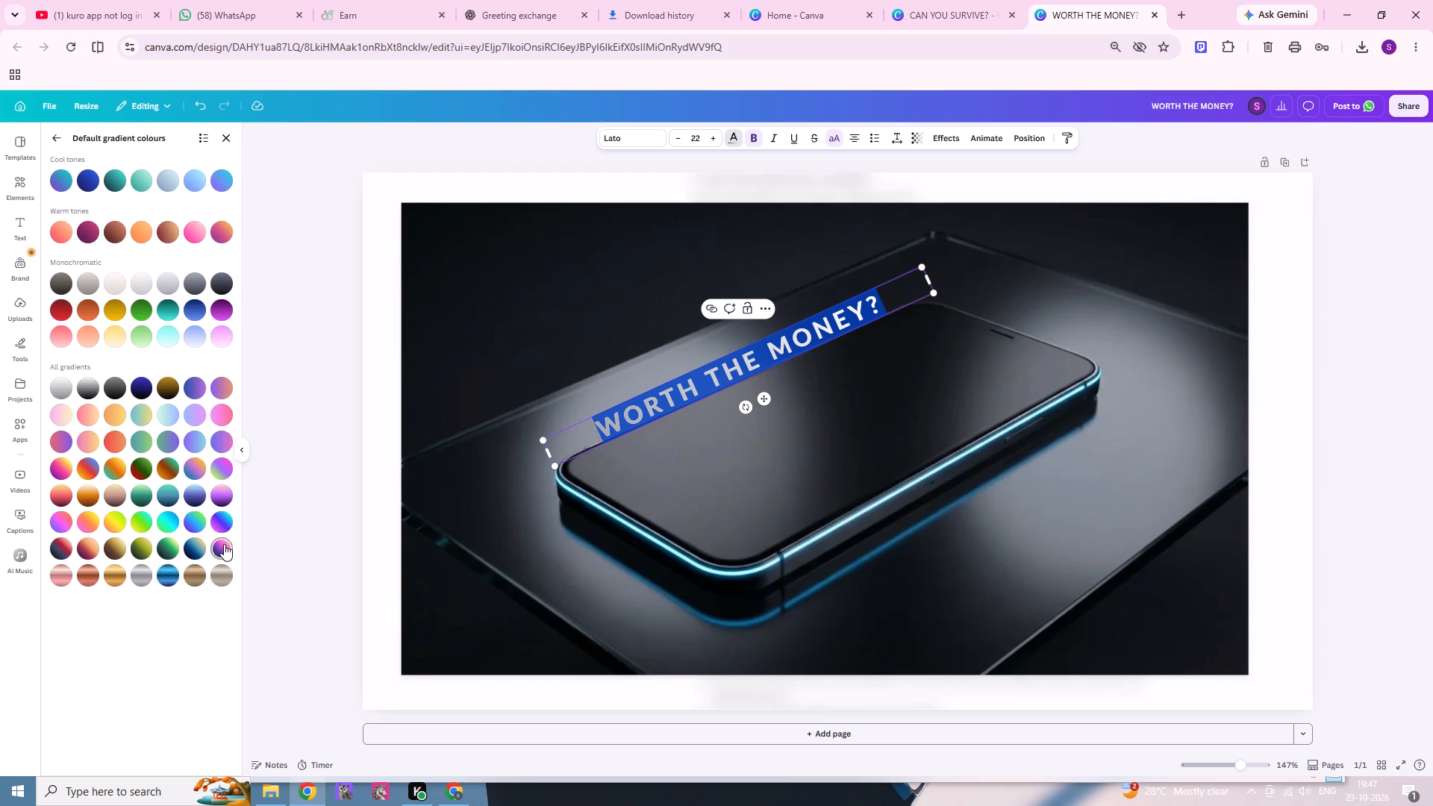
{"action": "left_click", "coordinate": [58, 390]}
{"action": "left_click", "coordinate": [463, 592]}
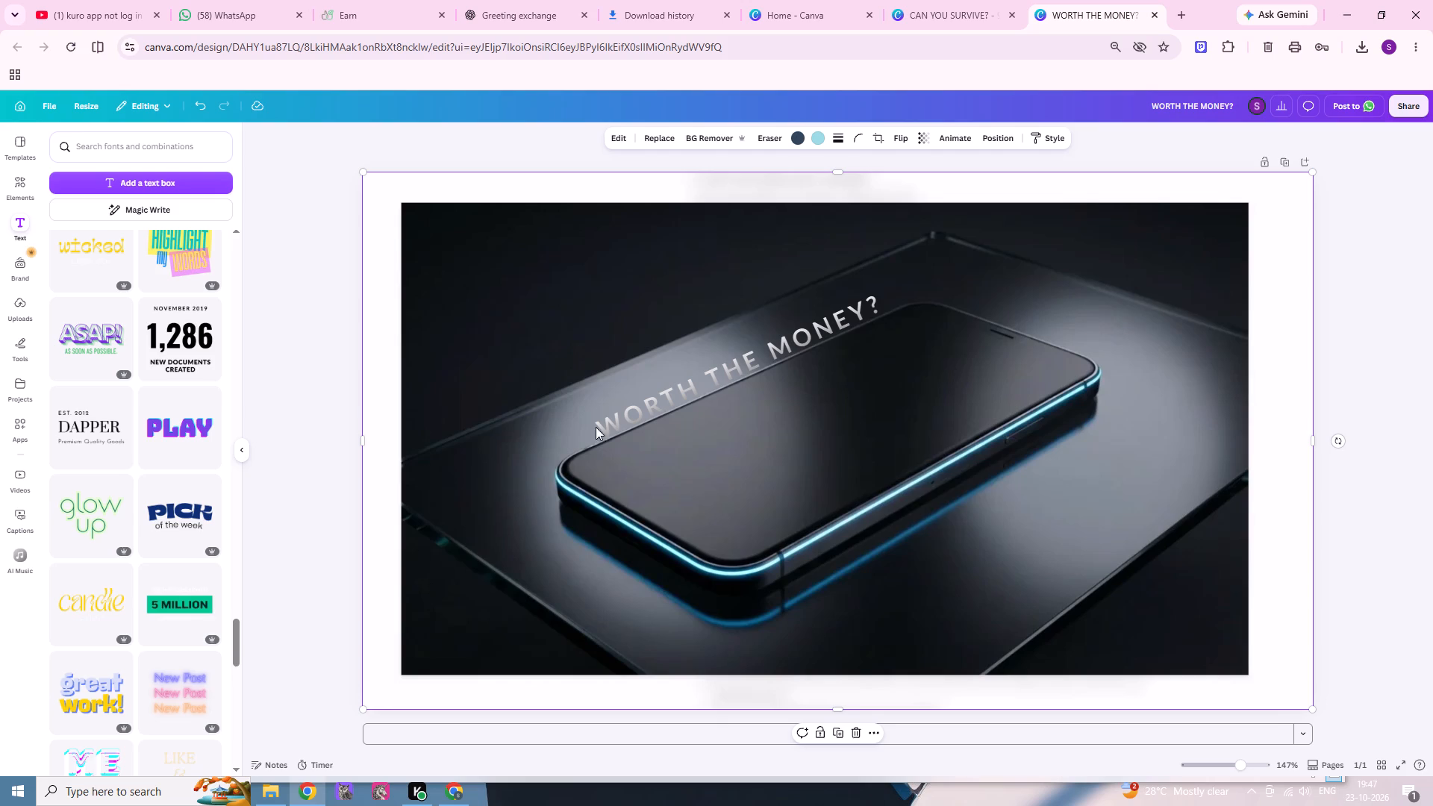
Apply the Clarify text animation to the "WORTH THE MONEY?" headline.
{"action": "left_click", "coordinate": [950, 143]}
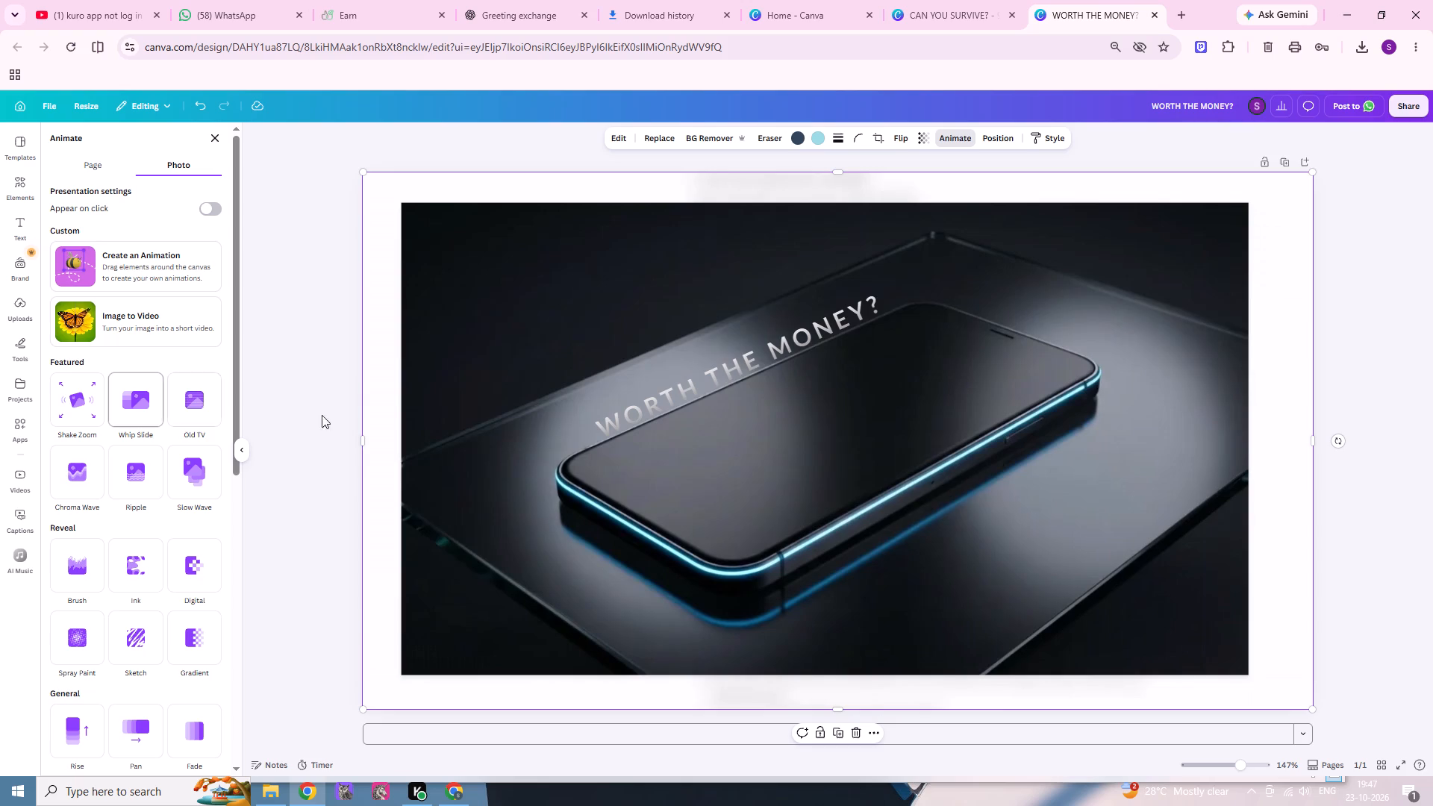
{"action": "left_click", "coordinate": [669, 408]}
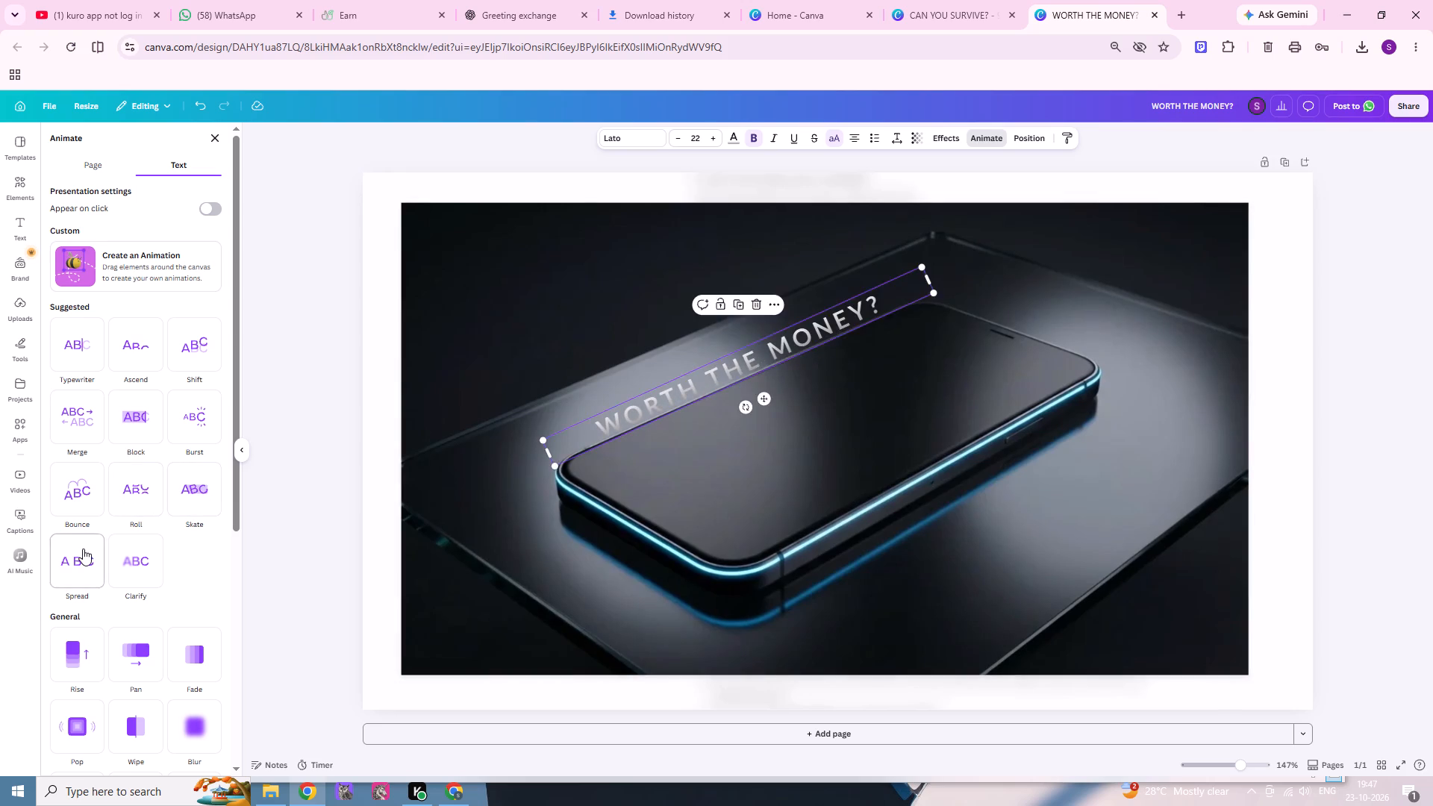
{"action": "left_click", "coordinate": [128, 566]}
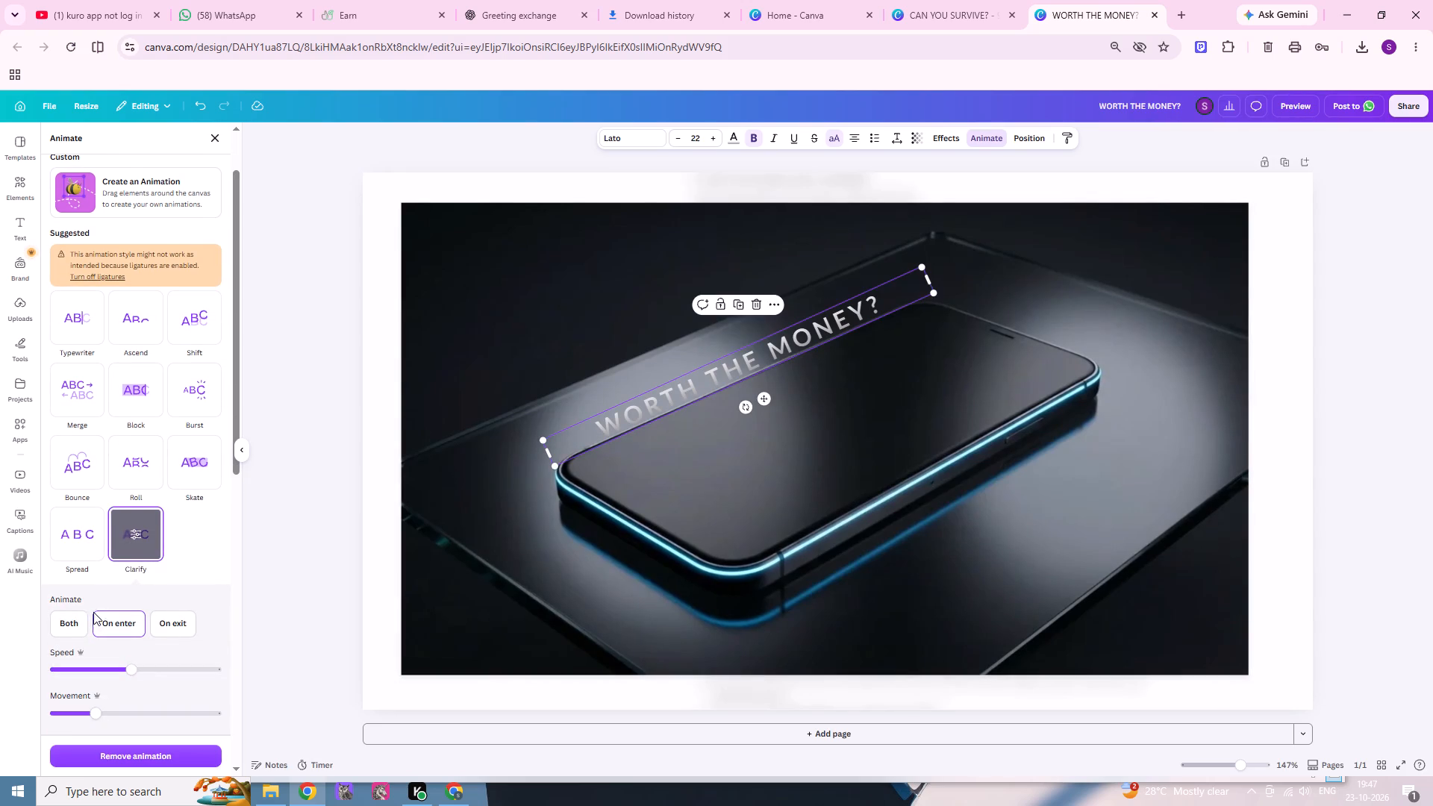
Try different speeds for the headline's Clarify animation and set it to roughly 70% of the speed range.
{"action": "scroll", "coordinate": [91, 609], "scroll_direction": "down", "scroll_amount": 1}
{"action": "left_click_drag", "start_coordinate": [129, 597], "coordinate": [128, 599]}
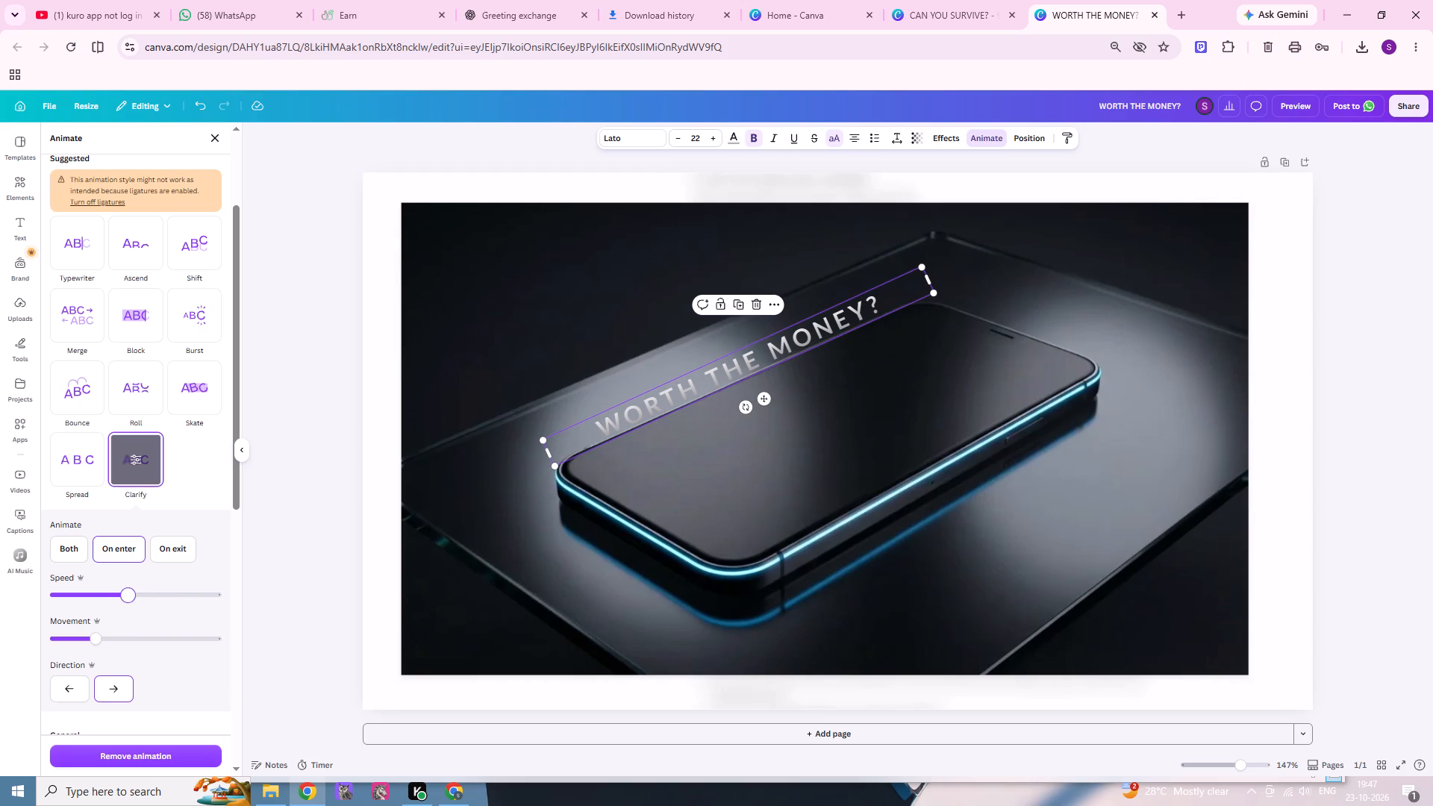
{"action": "left_click_drag", "start_coordinate": [128, 599], "coordinate": [115, 599]}
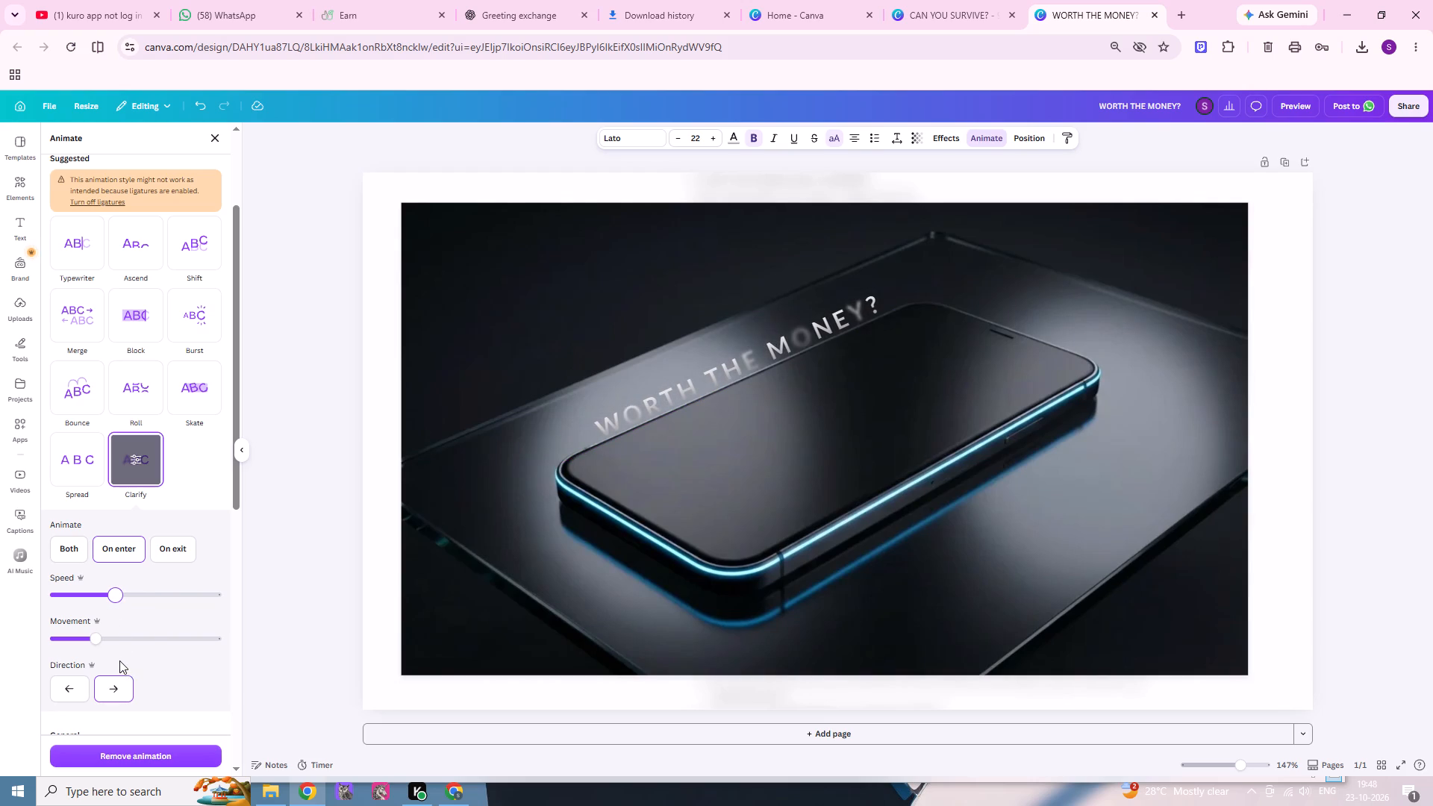
{"action": "left_click", "coordinate": [131, 597]}
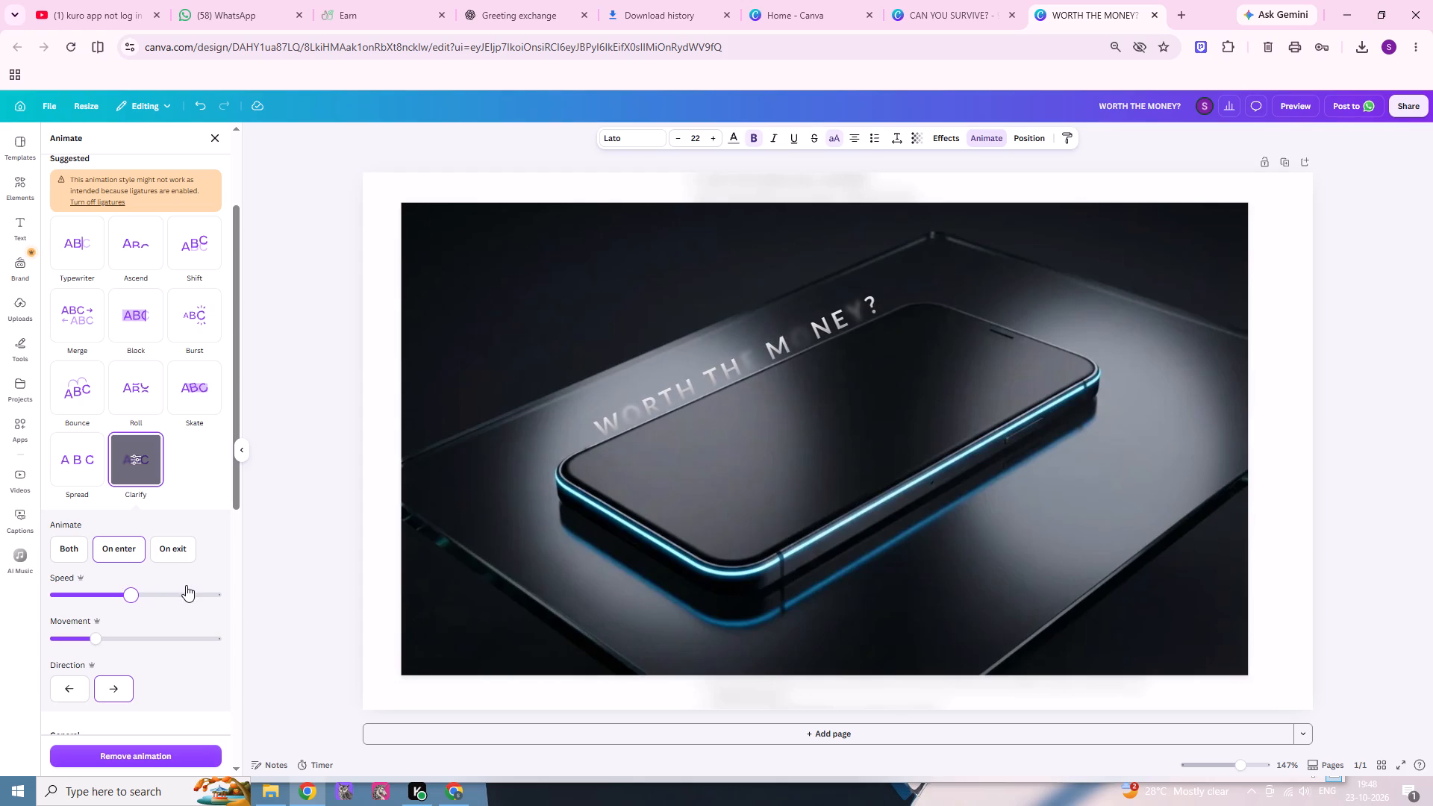
{"action": "left_click", "coordinate": [170, 590]}
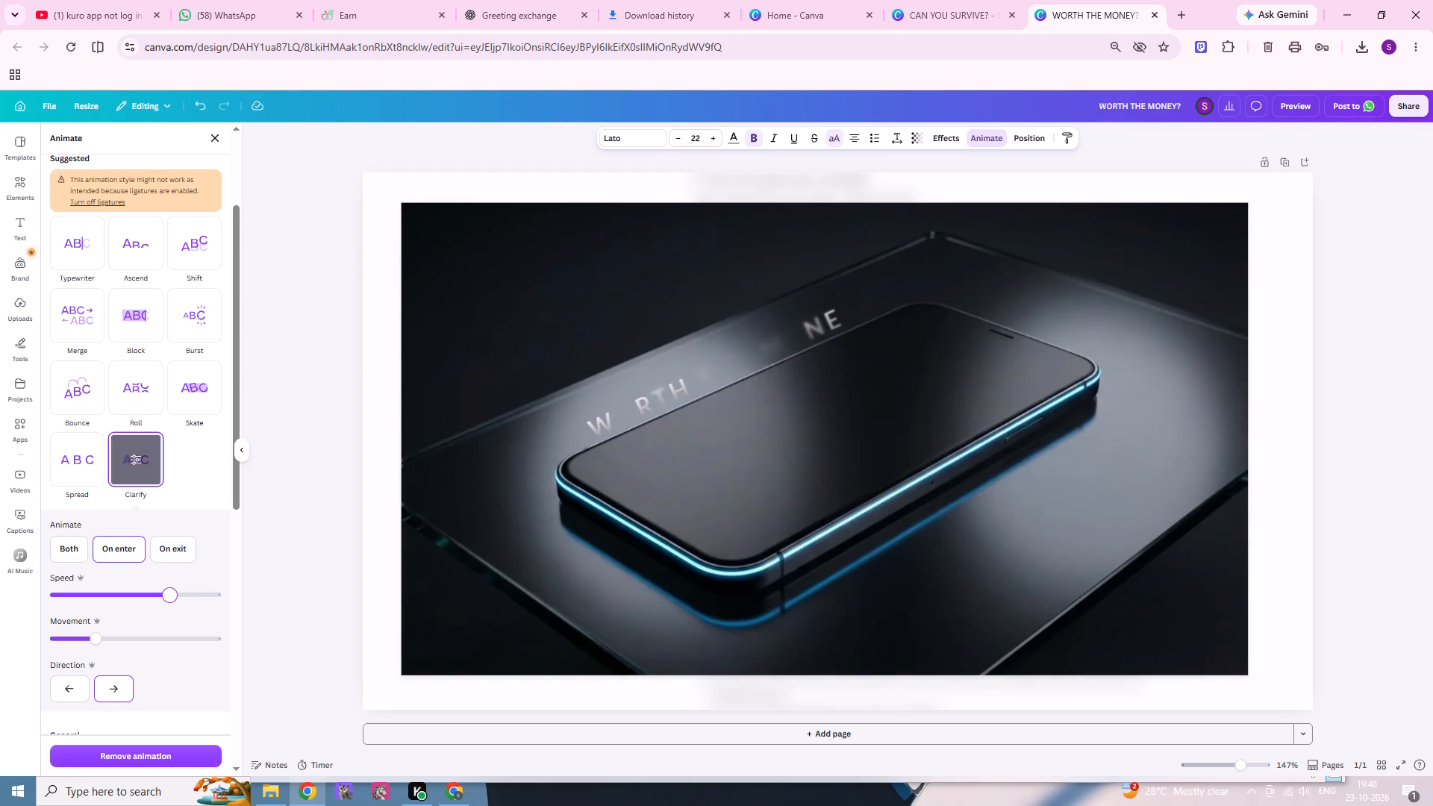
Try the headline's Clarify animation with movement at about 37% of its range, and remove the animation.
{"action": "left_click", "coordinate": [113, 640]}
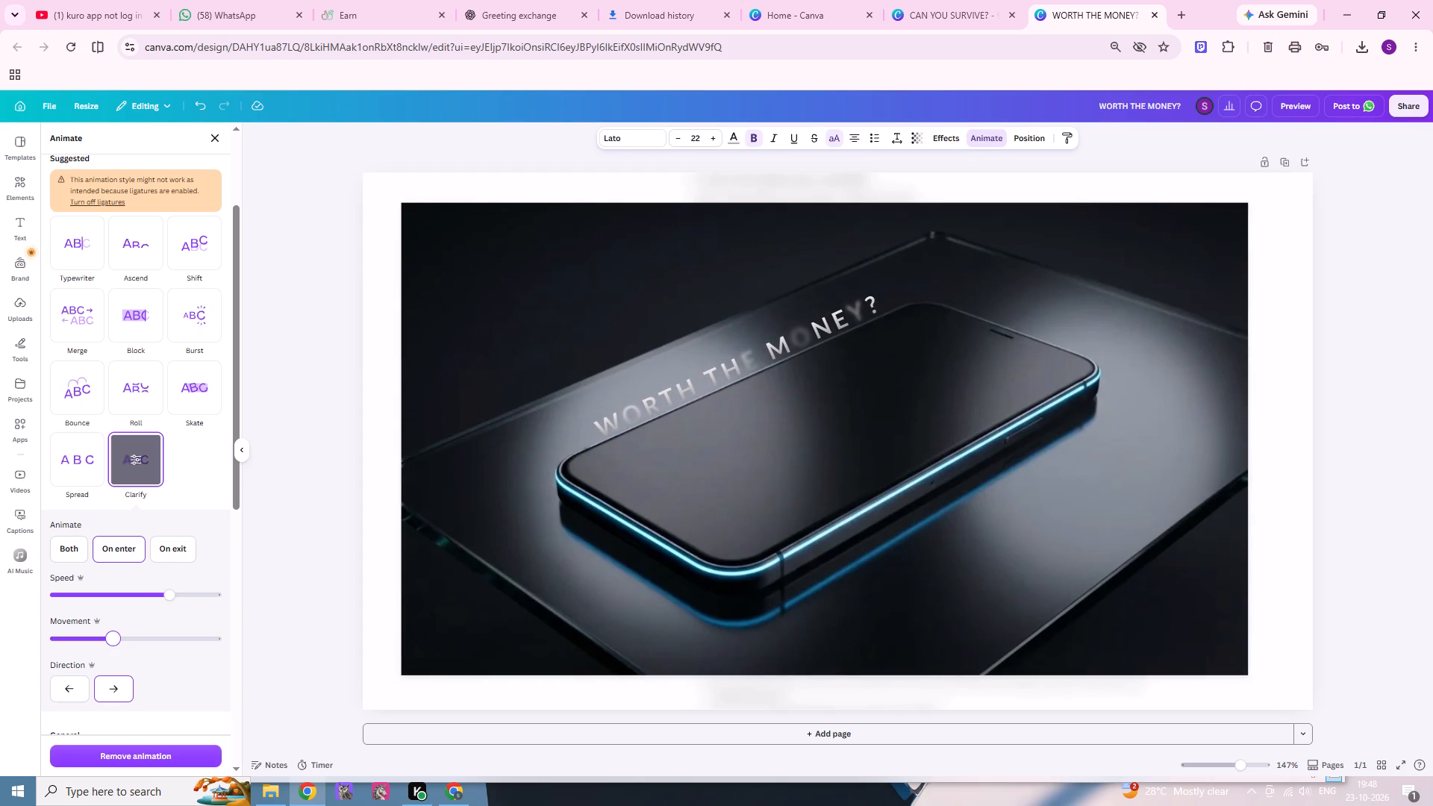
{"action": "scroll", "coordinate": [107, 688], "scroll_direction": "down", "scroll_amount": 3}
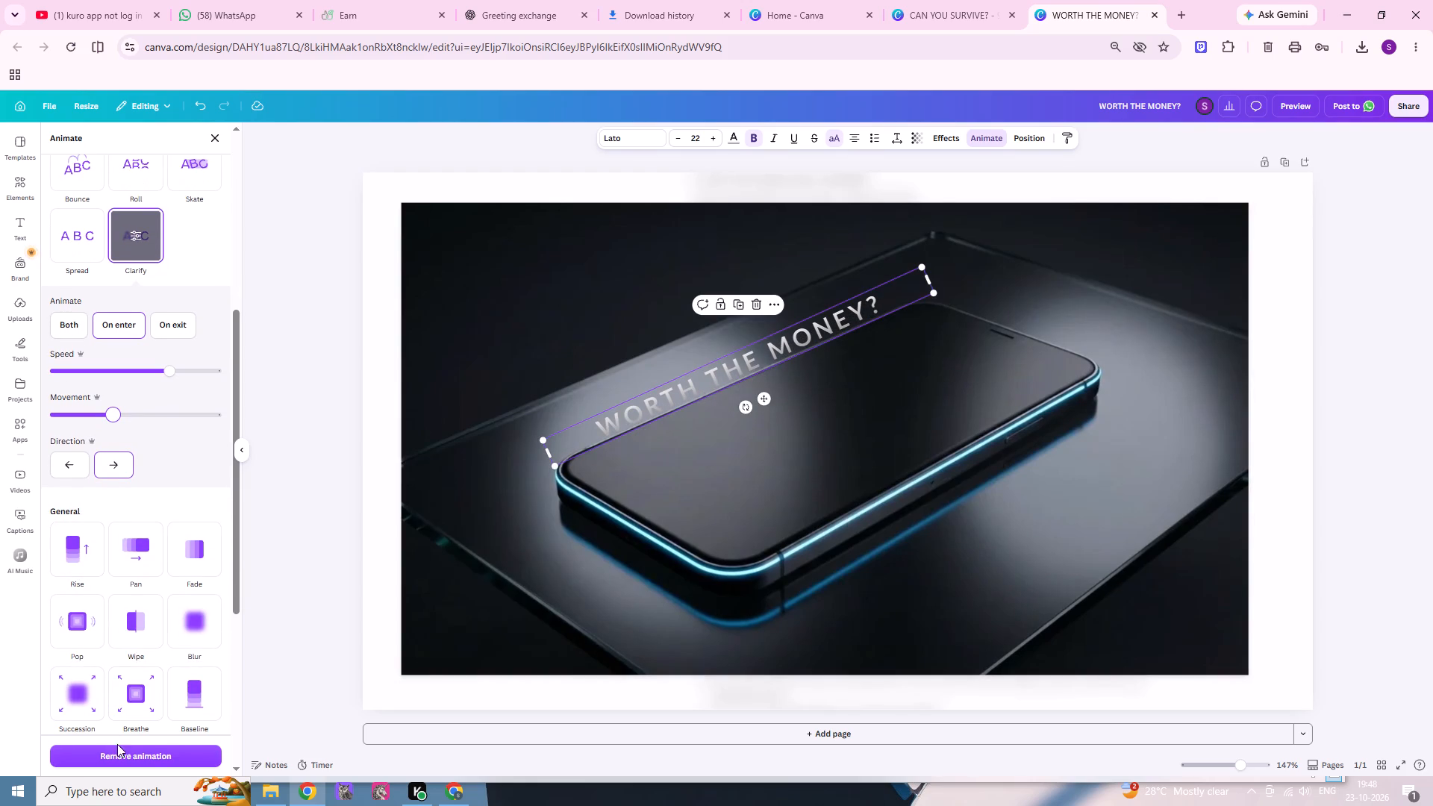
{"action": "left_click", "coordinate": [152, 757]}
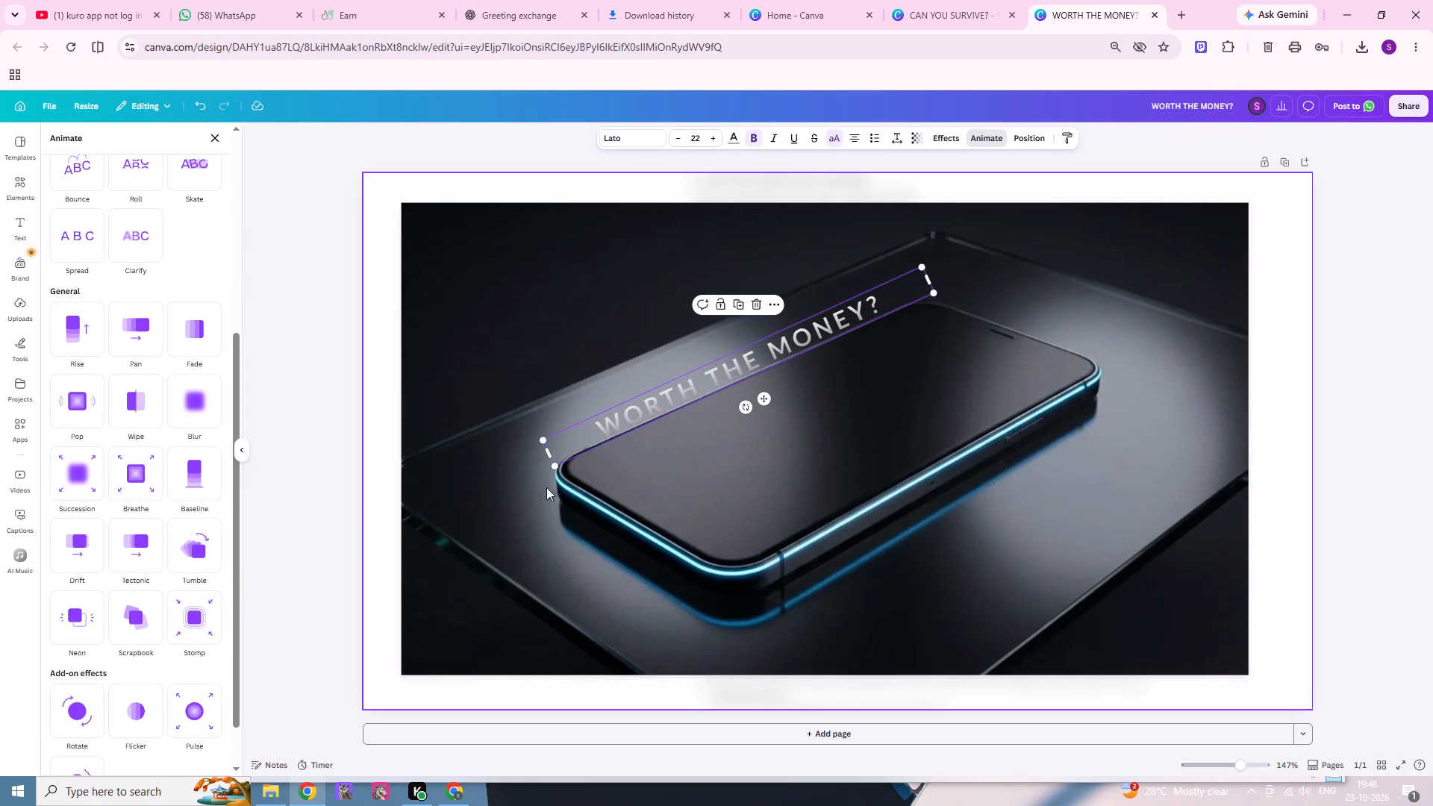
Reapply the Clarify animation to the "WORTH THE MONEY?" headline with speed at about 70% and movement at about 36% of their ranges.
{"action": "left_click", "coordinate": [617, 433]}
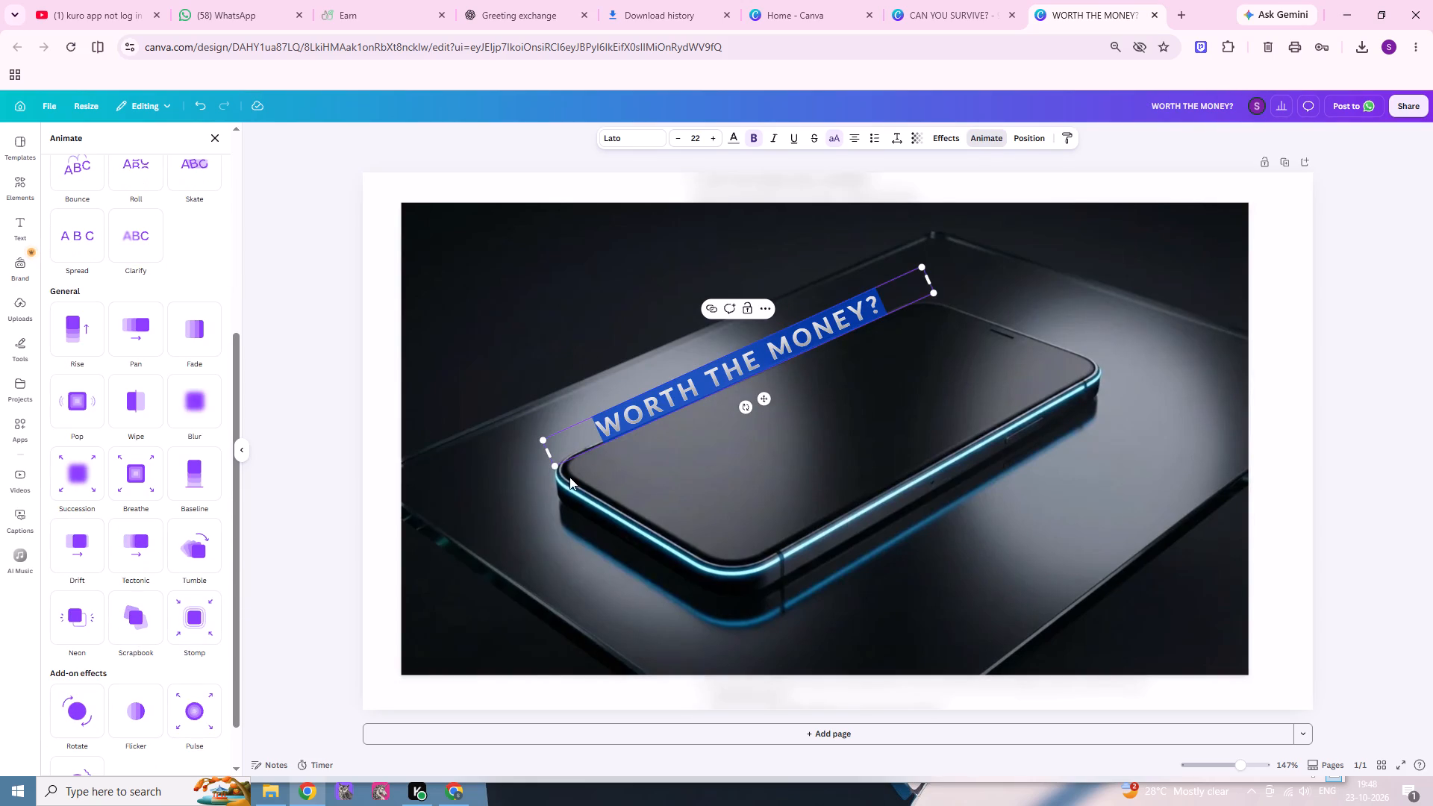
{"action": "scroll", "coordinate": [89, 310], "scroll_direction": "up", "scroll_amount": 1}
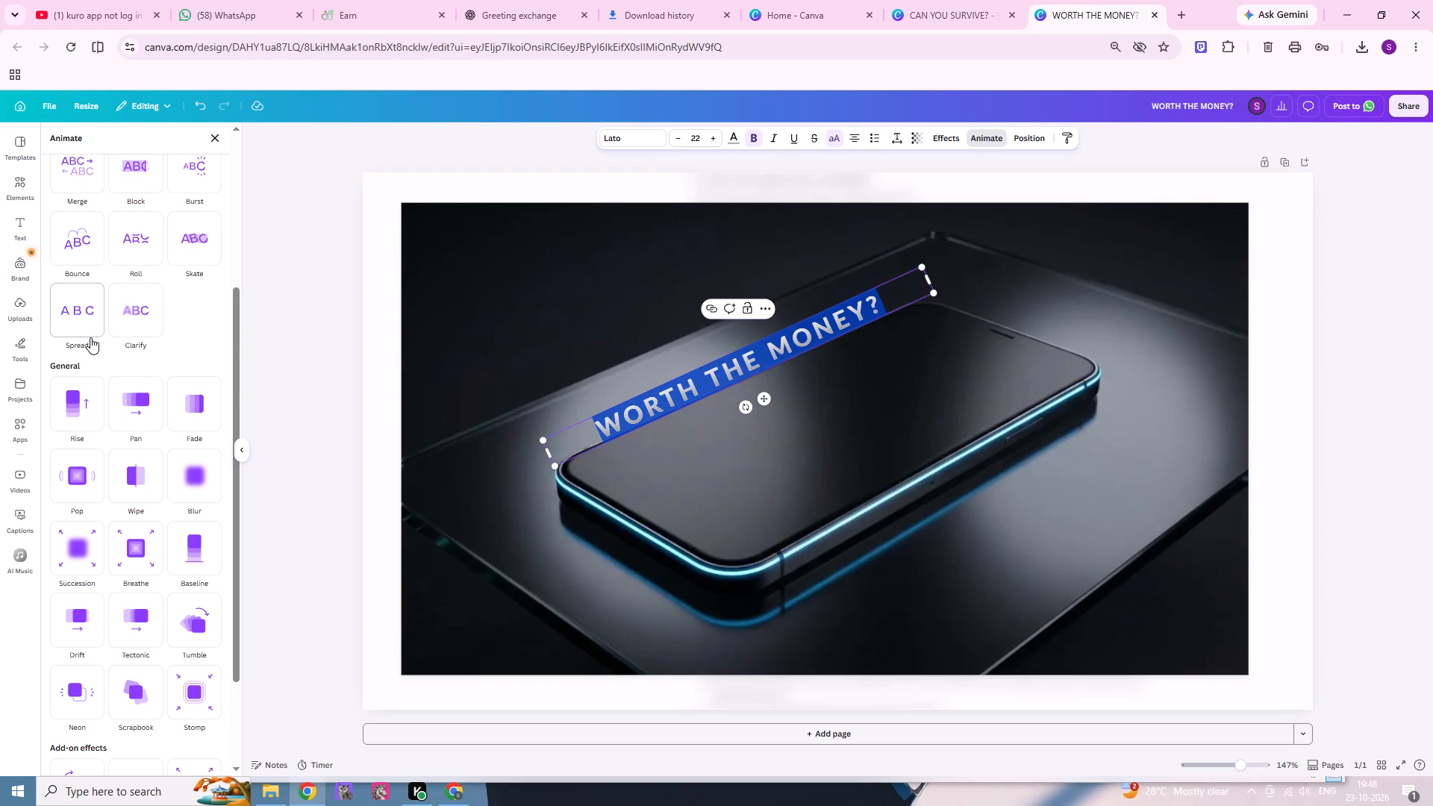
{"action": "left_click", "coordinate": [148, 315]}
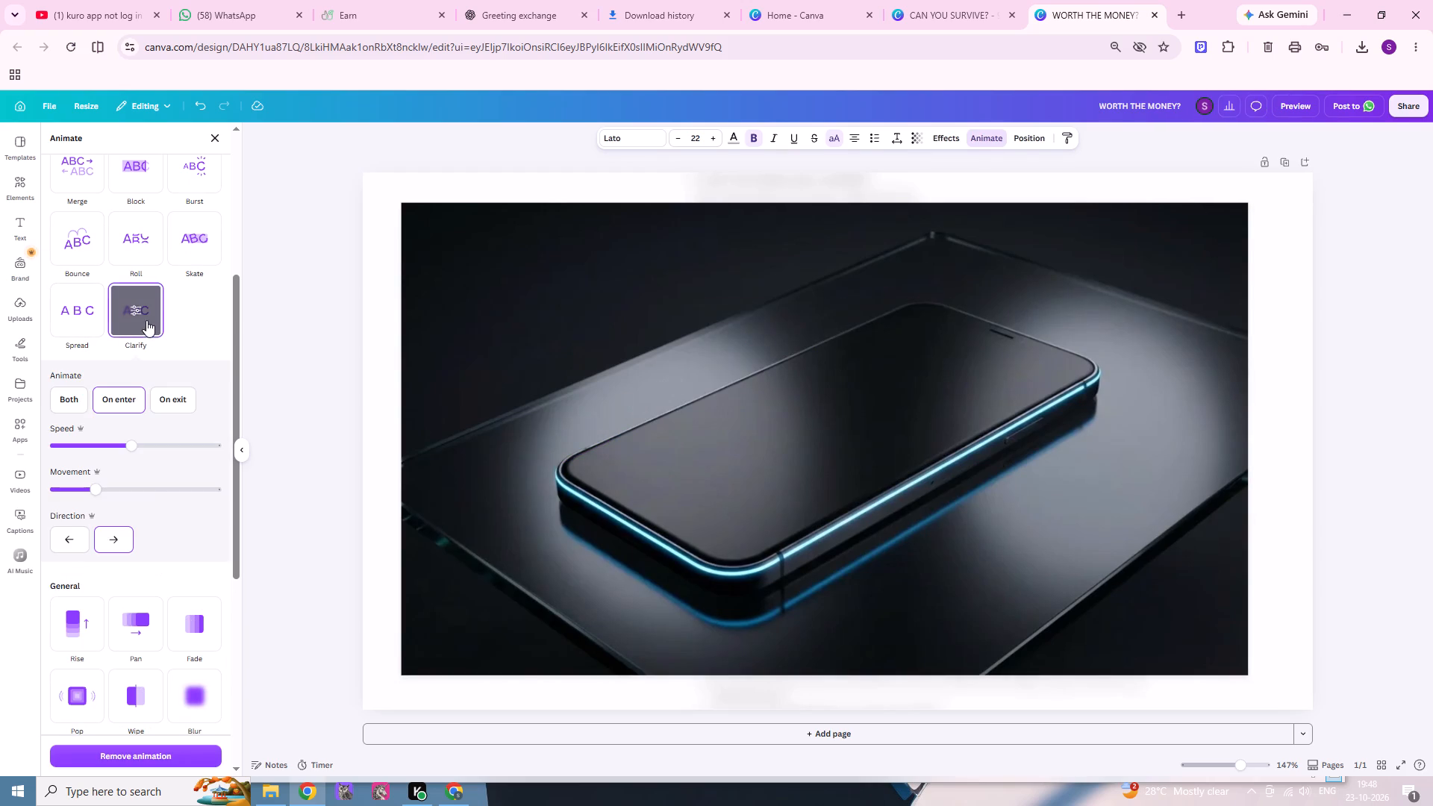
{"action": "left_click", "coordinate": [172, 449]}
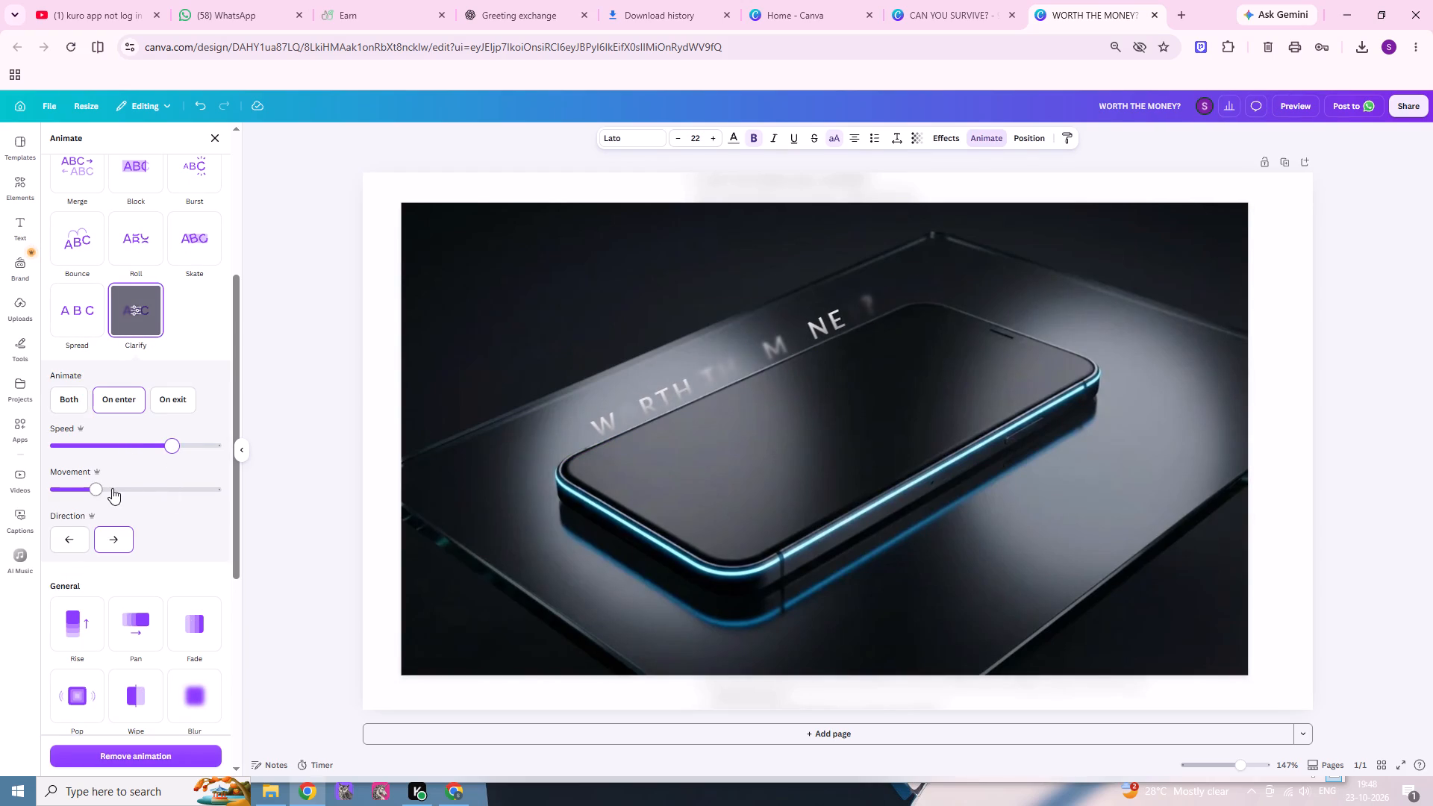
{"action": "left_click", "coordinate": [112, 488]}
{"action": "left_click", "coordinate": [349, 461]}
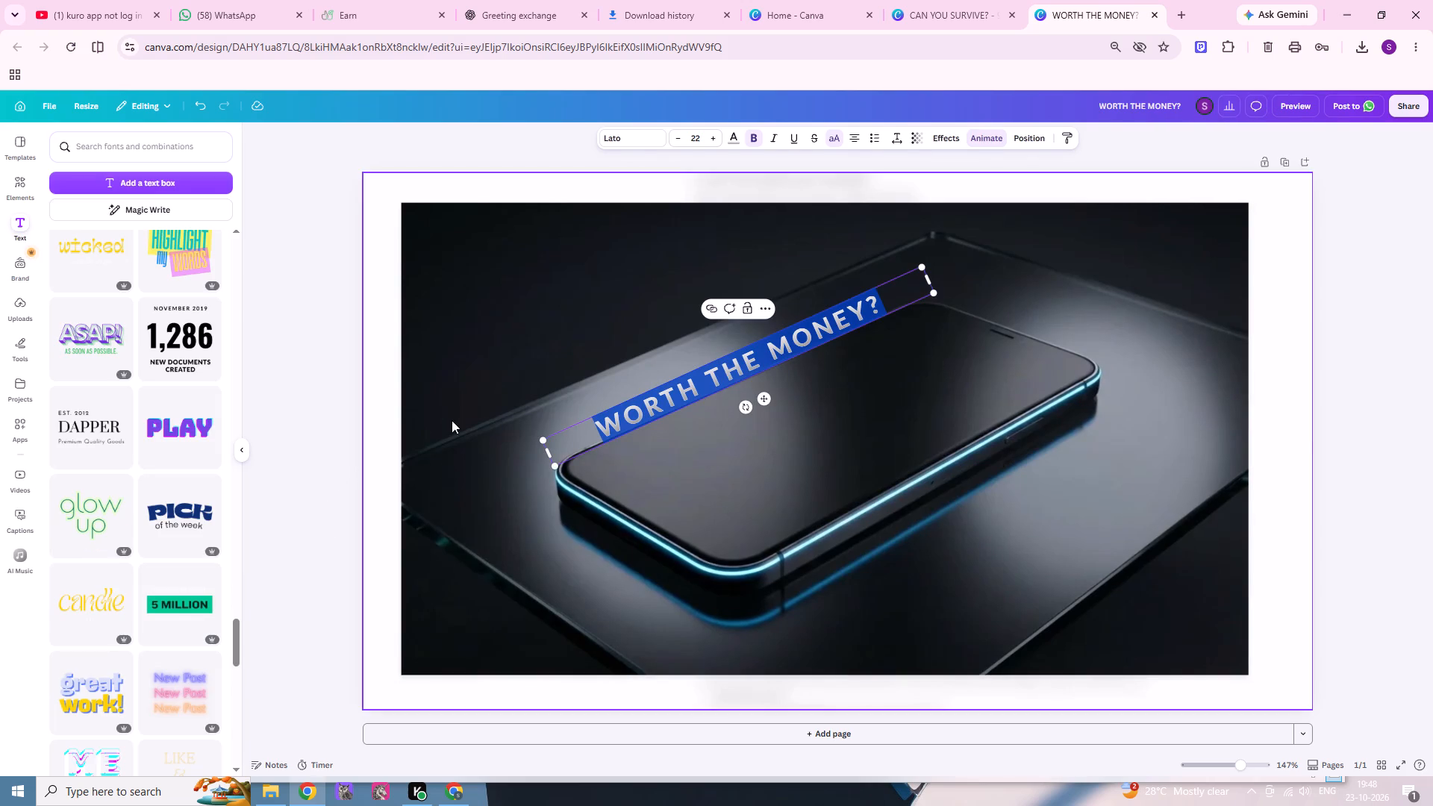
Try to play back the headline's animation on the page.
{"action": "left_click", "coordinate": [452, 420]}
{"action": "key", "text": "space"}
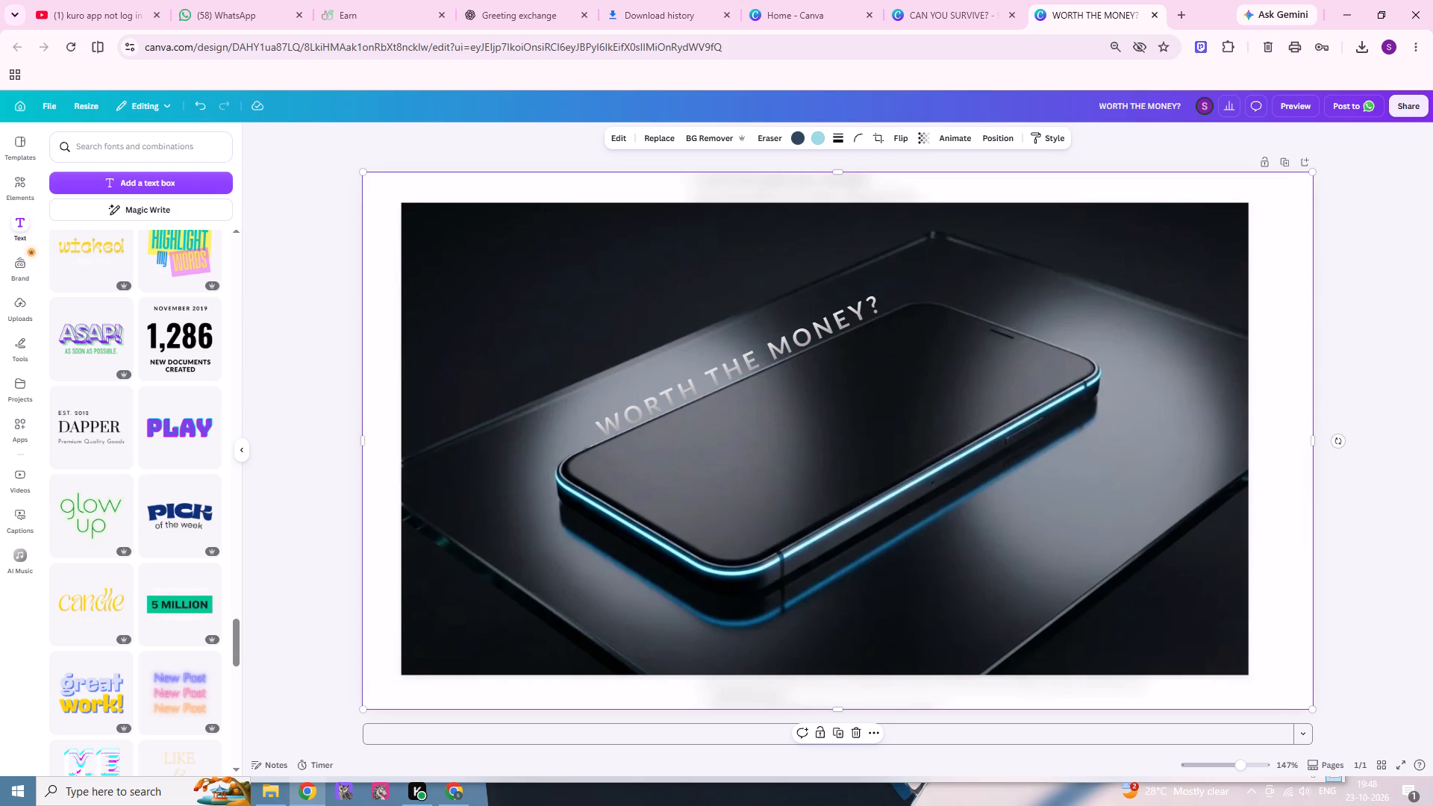
{"action": "key", "text": "space"}
{"action": "left_click", "coordinate": [623, 406]}
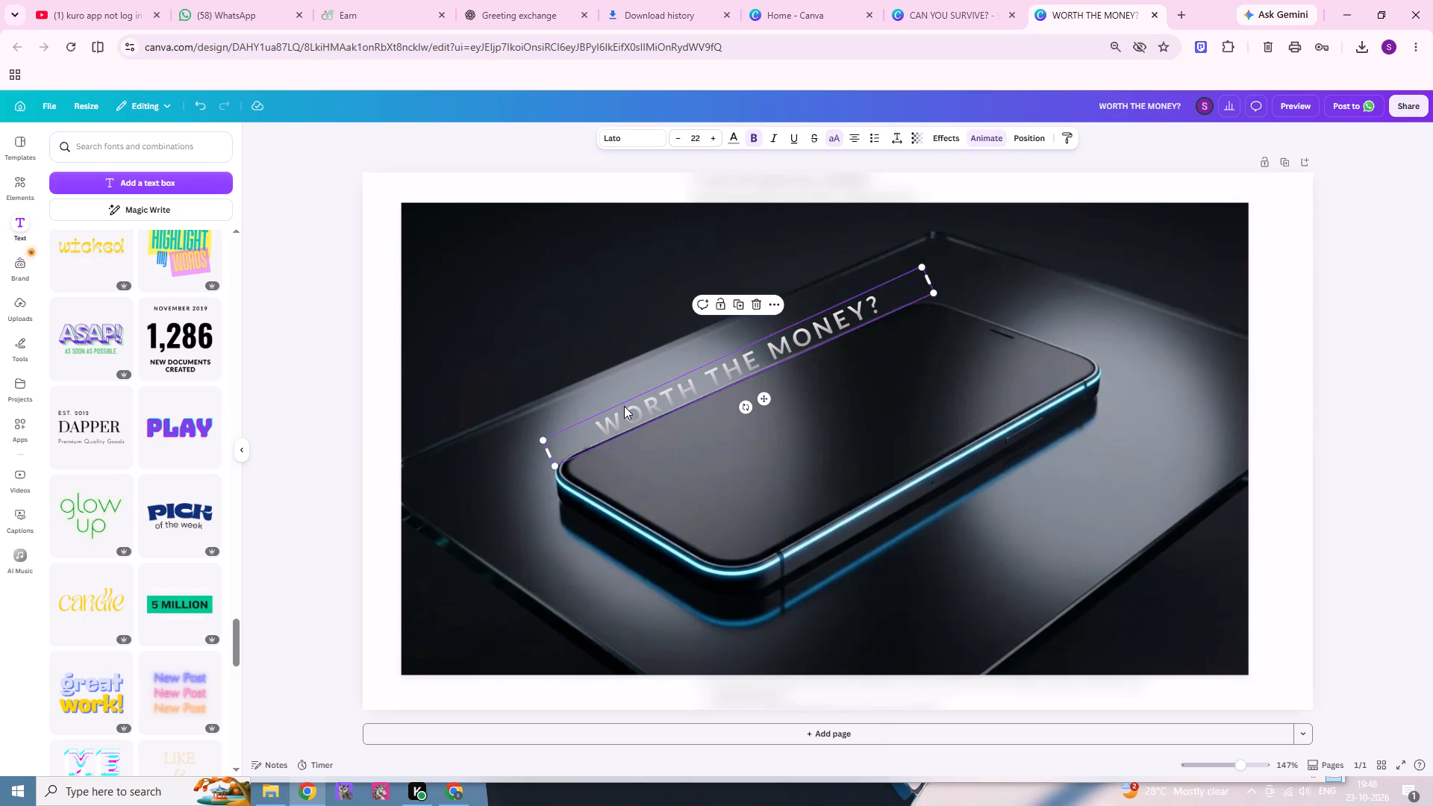
{"action": "left_click", "coordinate": [477, 379]}
{"action": "key", "text": "space"}
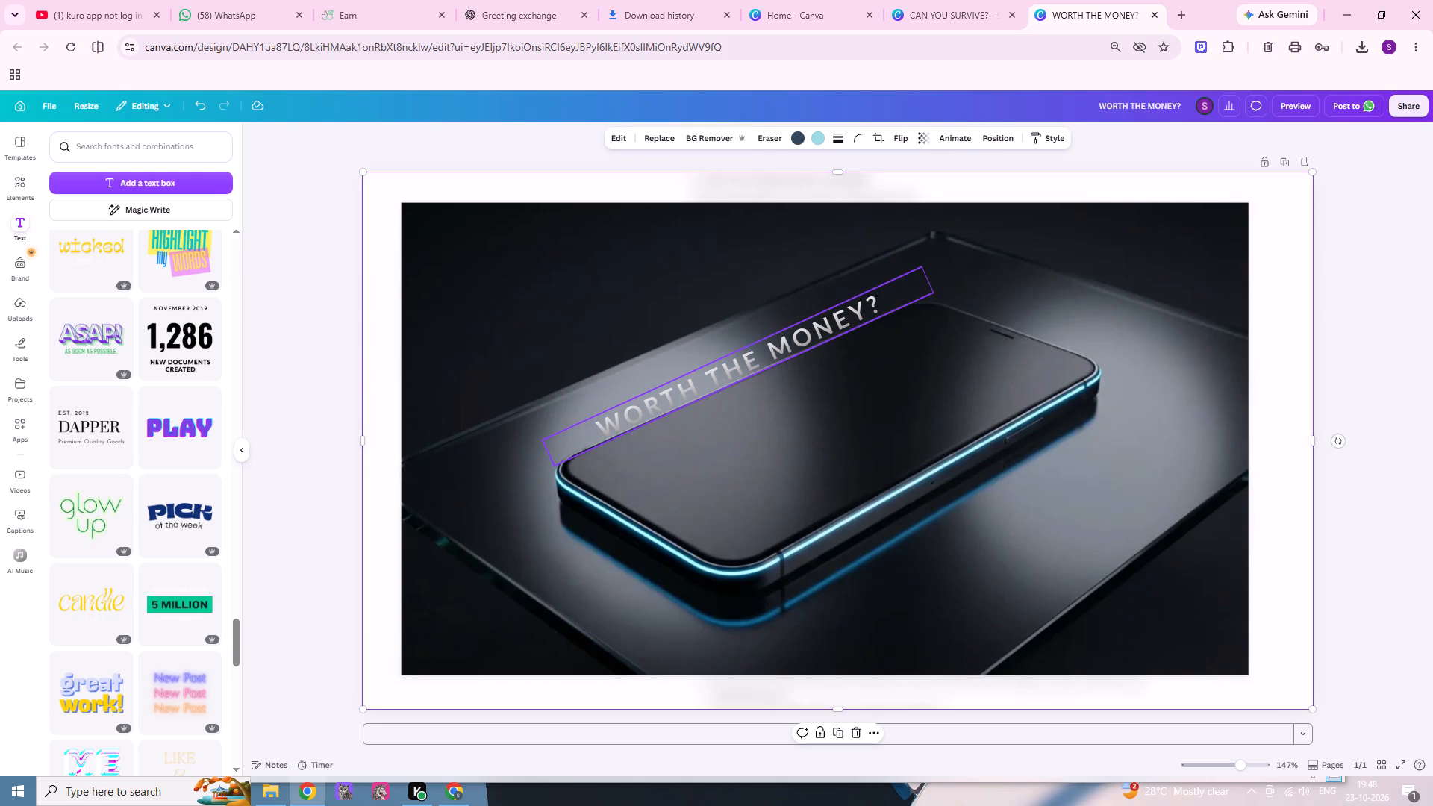
Apply the Clarify animation to the "WORTH THE MONEY?" headline again with its default speed and movement.
{"action": "left_click", "coordinate": [593, 422]}
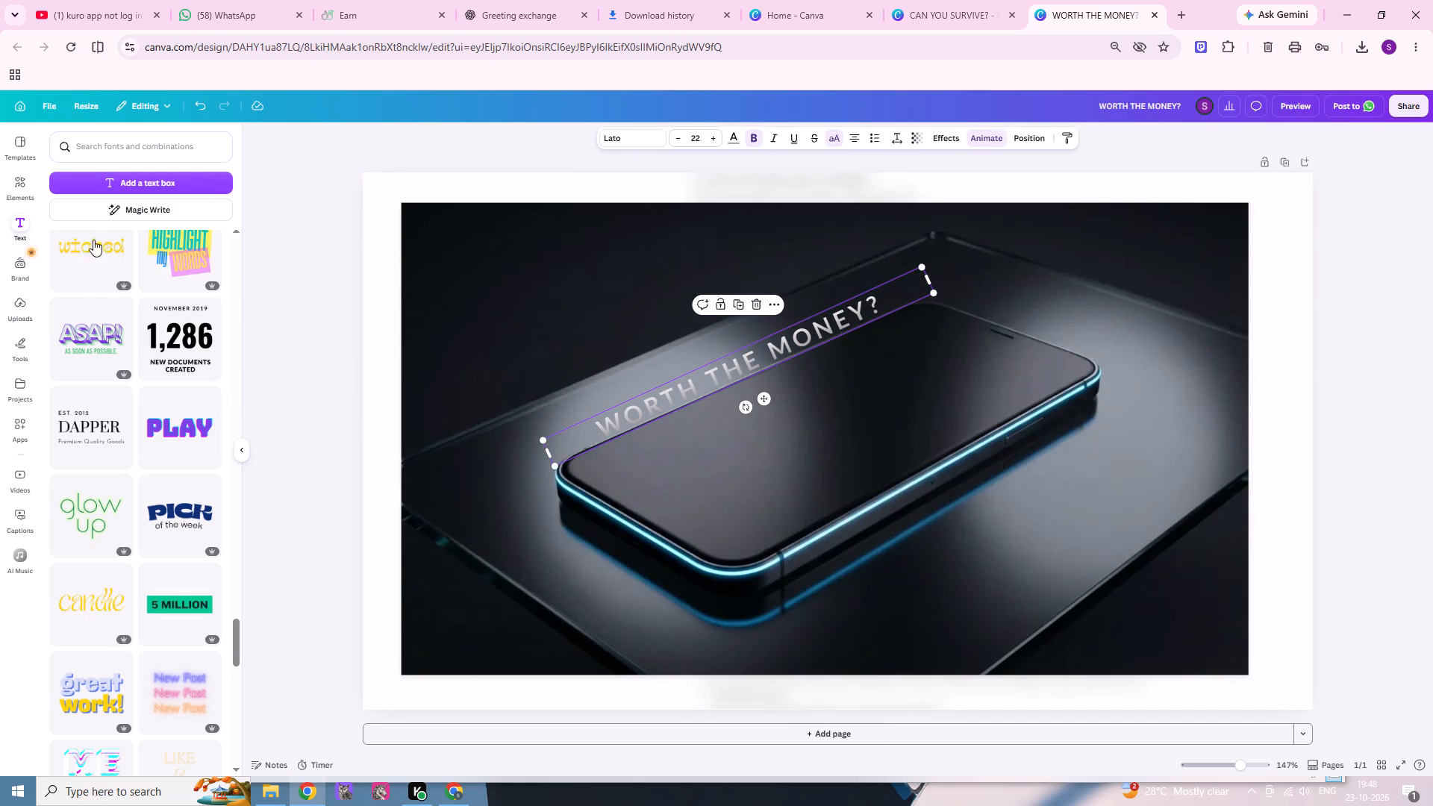
{"action": "left_click", "coordinate": [669, 403]}
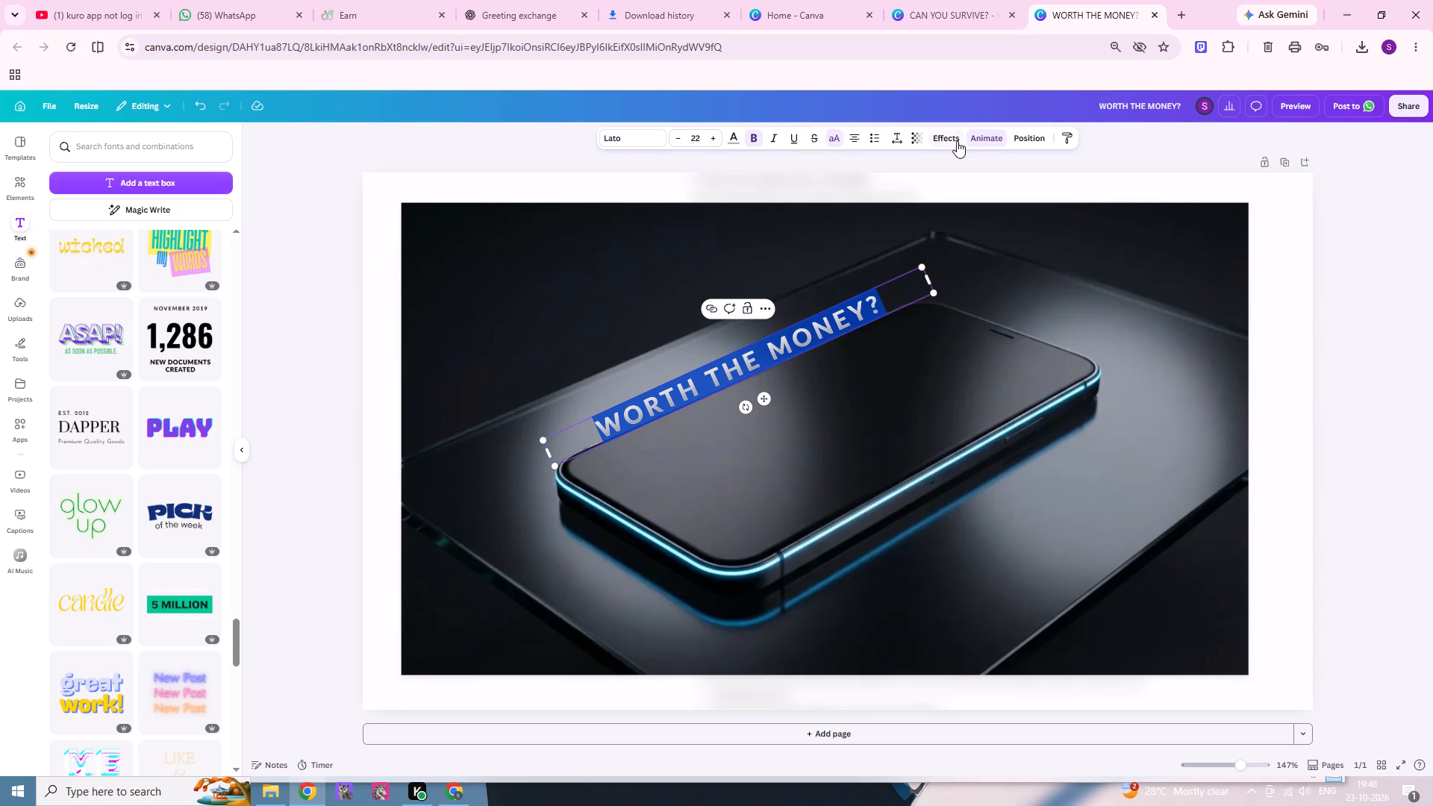
{"action": "left_click", "coordinate": [992, 138]}
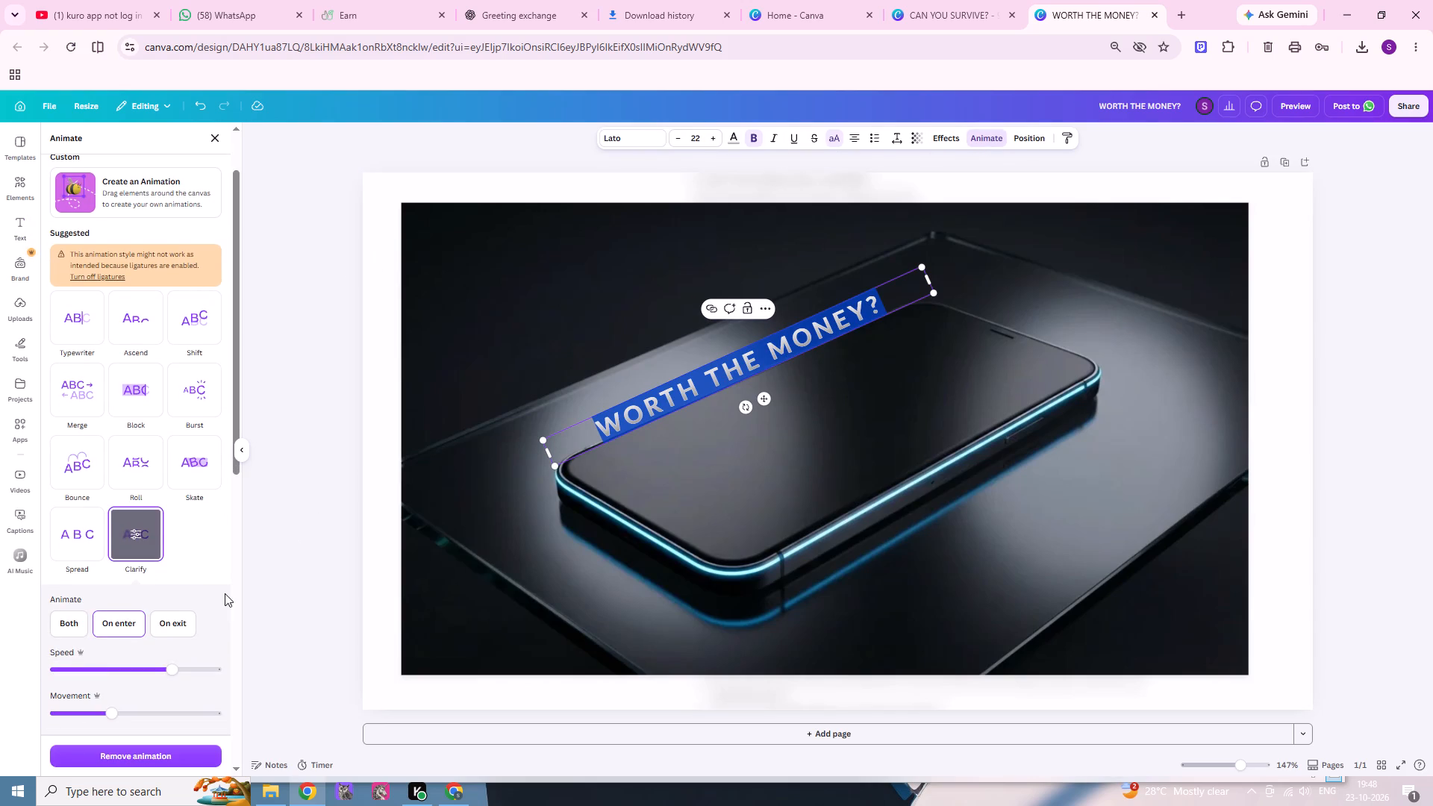
{"action": "left_click", "coordinate": [138, 528]}
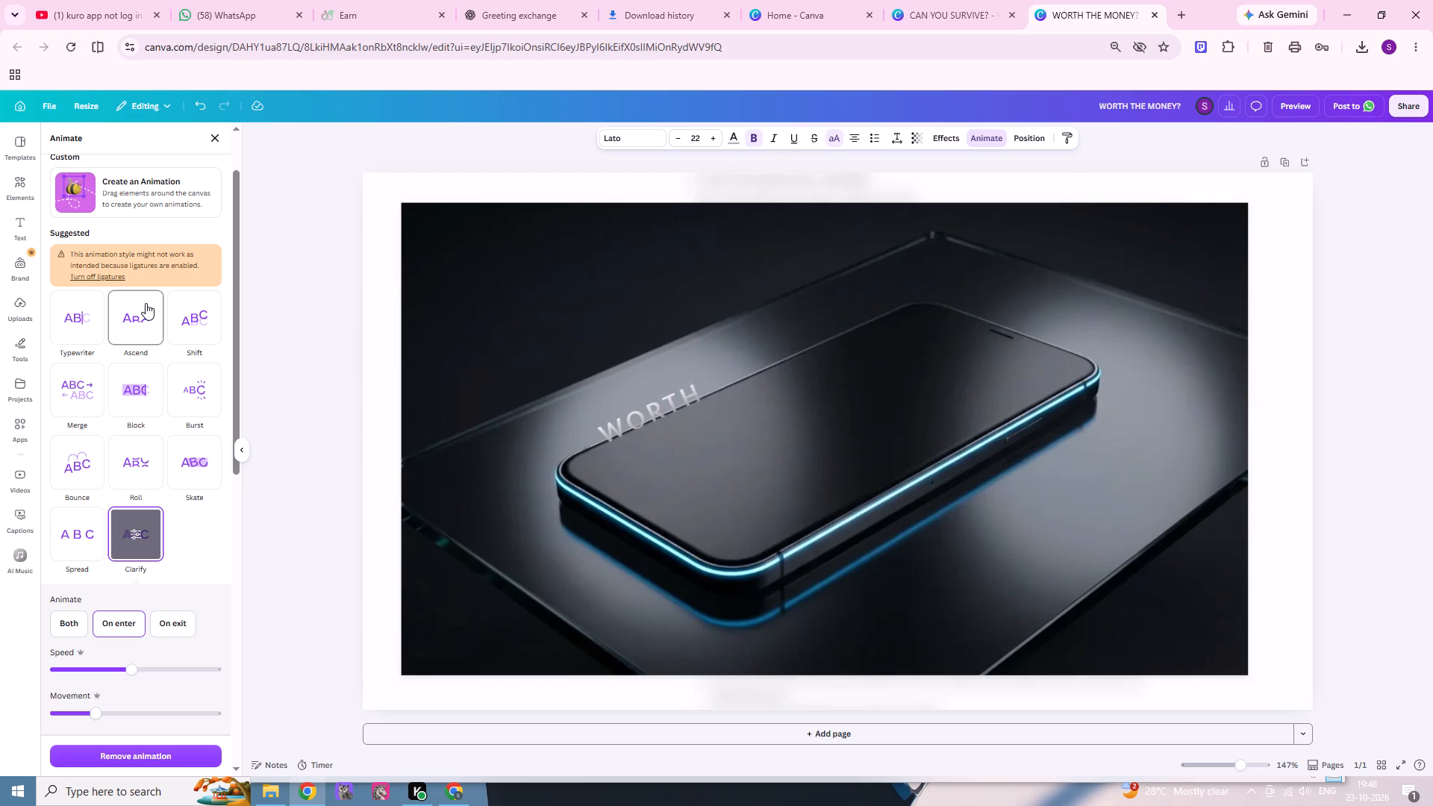
Open the headline's advanced text settings for ligatures.
{"action": "left_click", "coordinate": [101, 280]}
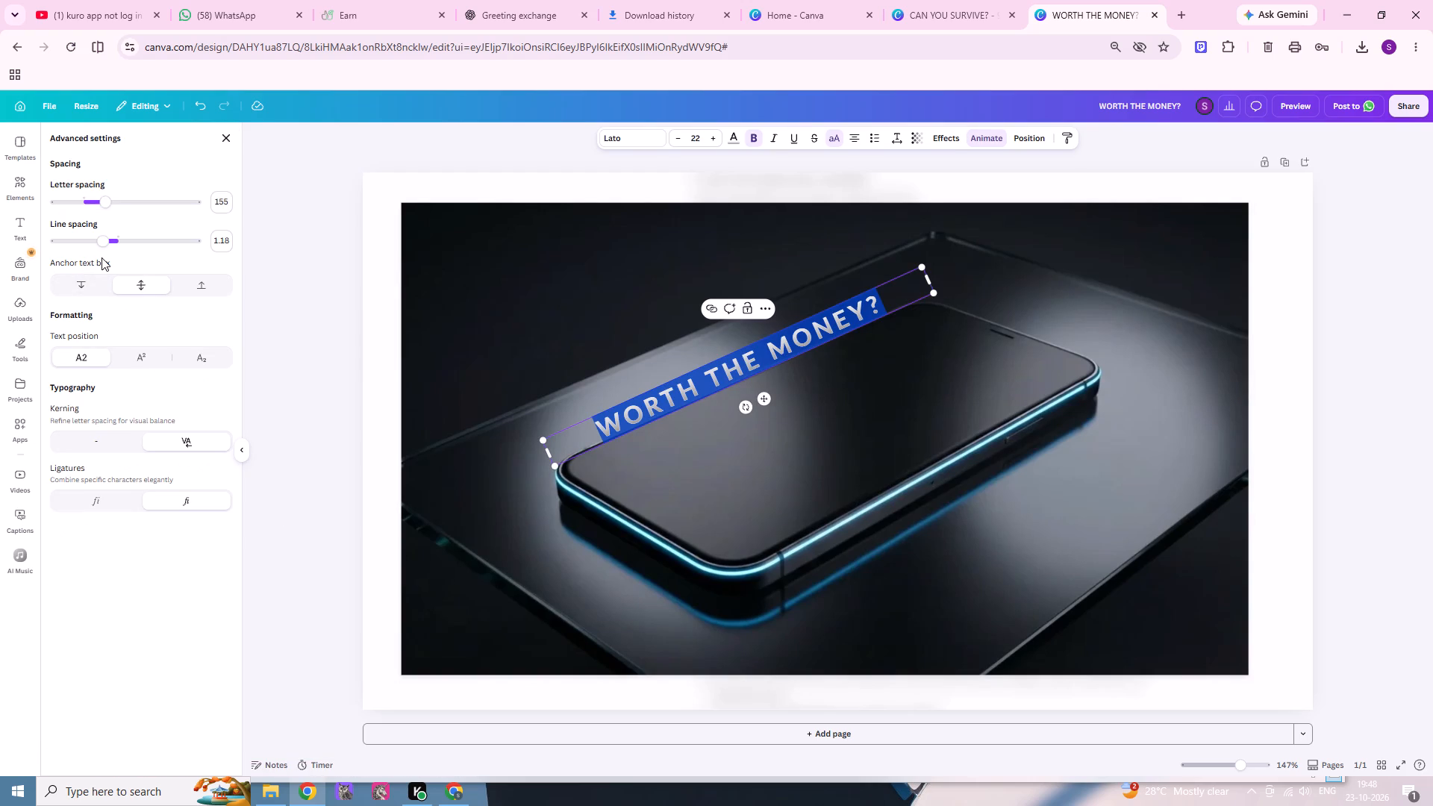
{"action": "left_click", "coordinate": [279, 276]}
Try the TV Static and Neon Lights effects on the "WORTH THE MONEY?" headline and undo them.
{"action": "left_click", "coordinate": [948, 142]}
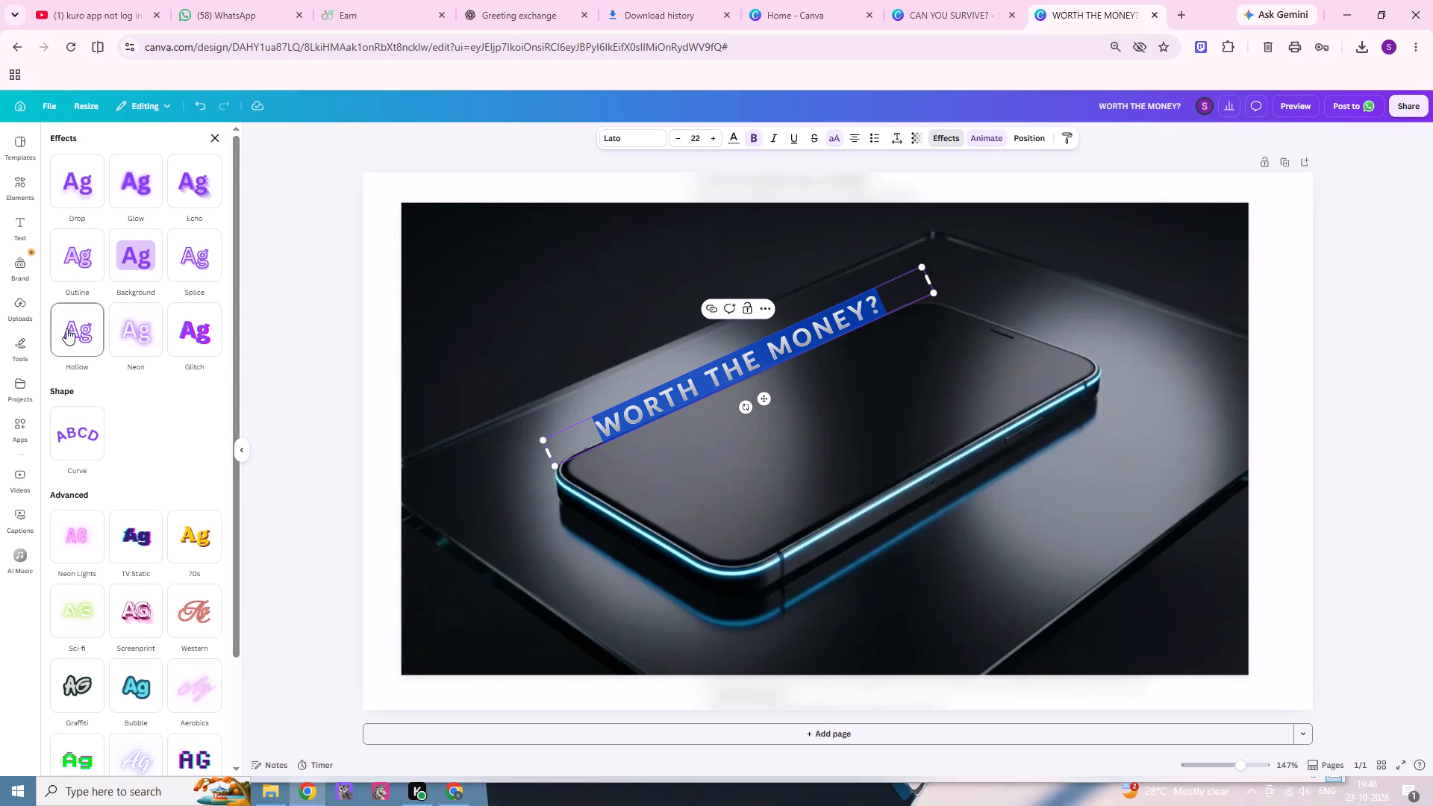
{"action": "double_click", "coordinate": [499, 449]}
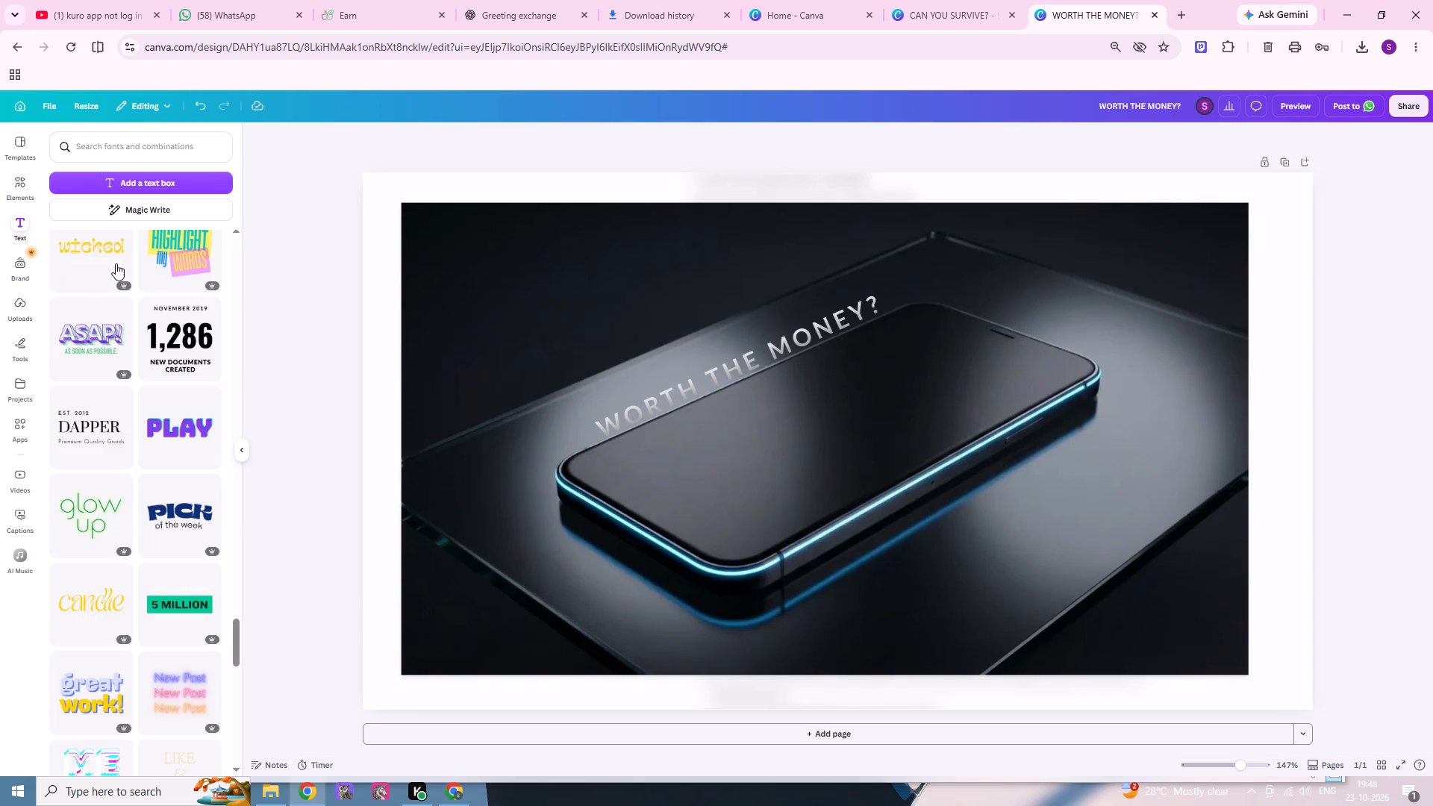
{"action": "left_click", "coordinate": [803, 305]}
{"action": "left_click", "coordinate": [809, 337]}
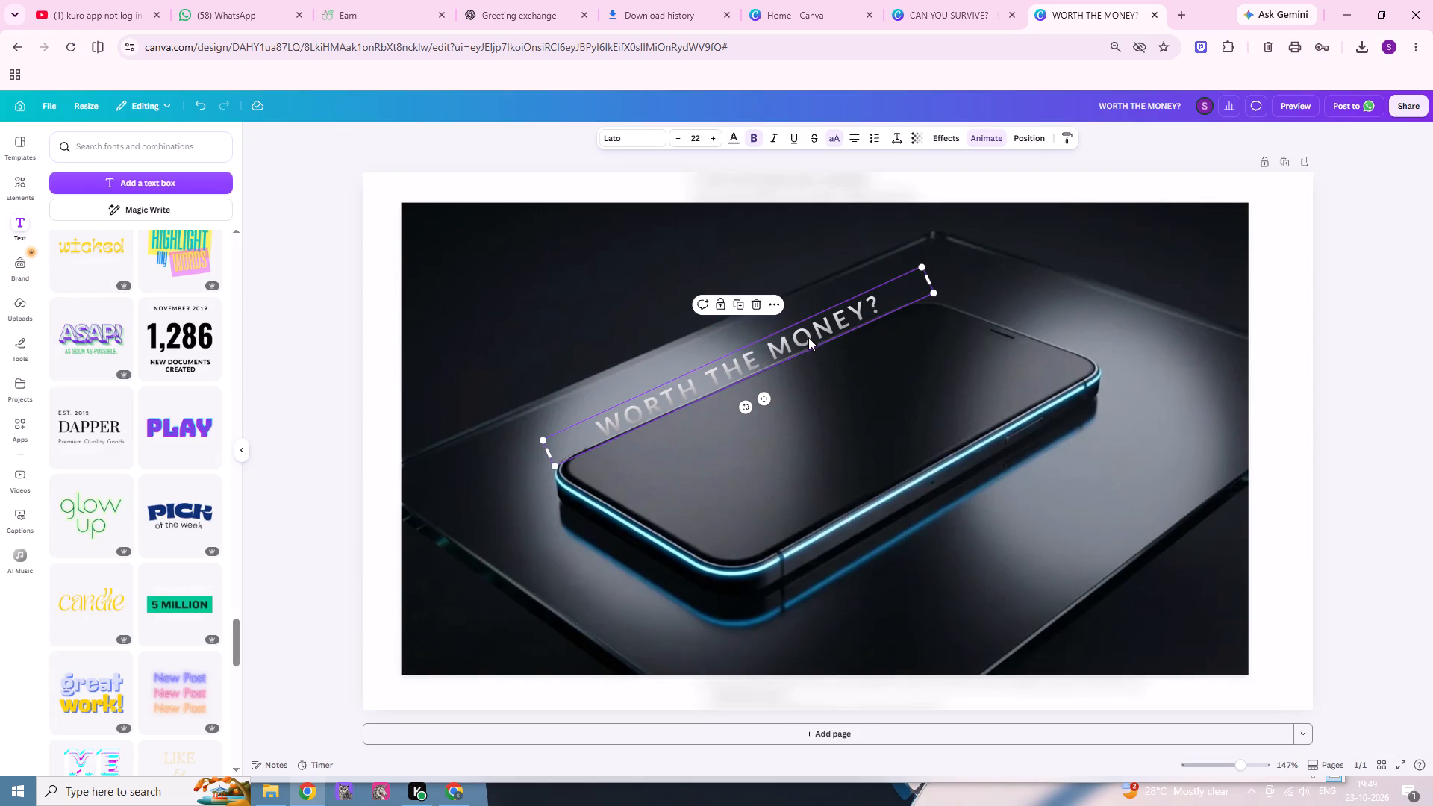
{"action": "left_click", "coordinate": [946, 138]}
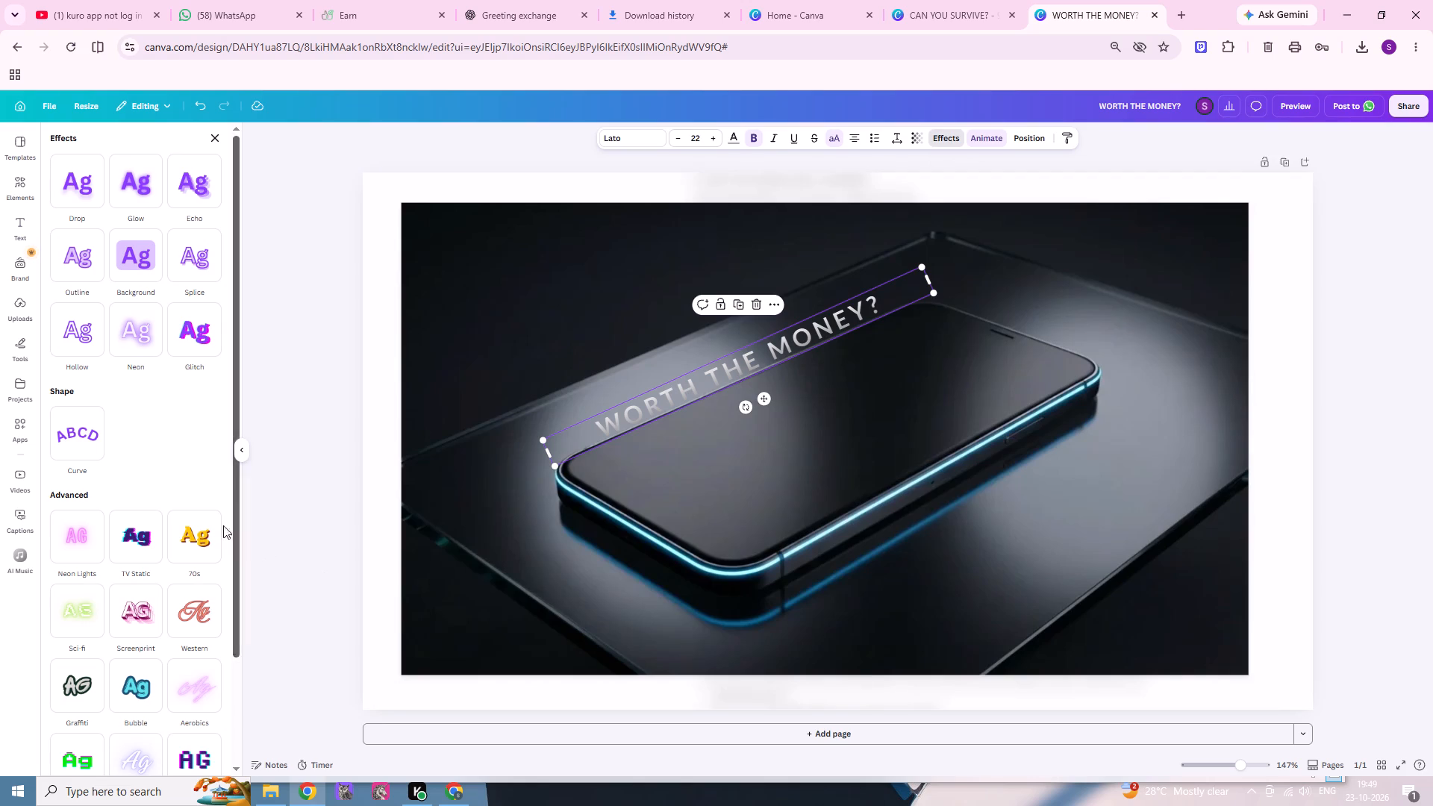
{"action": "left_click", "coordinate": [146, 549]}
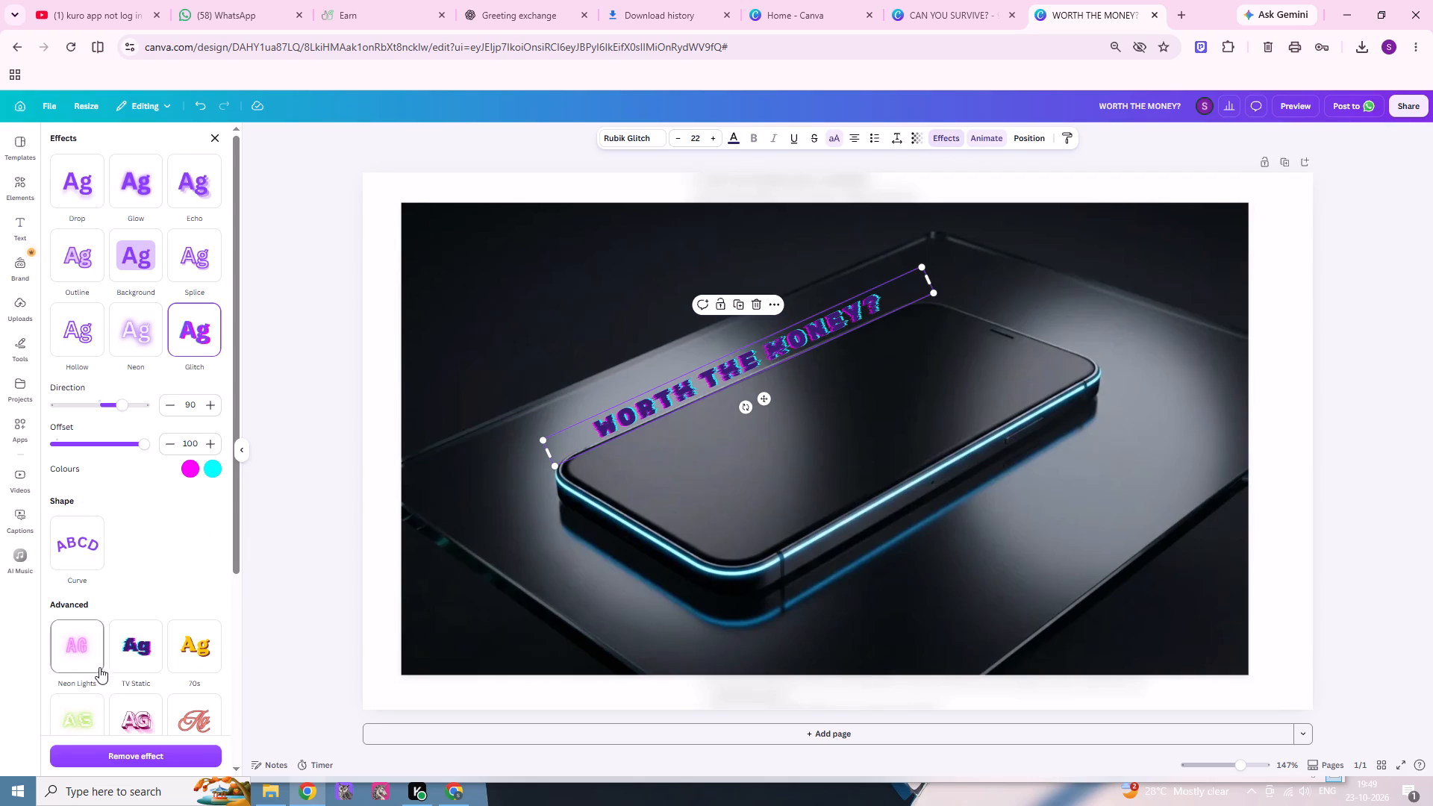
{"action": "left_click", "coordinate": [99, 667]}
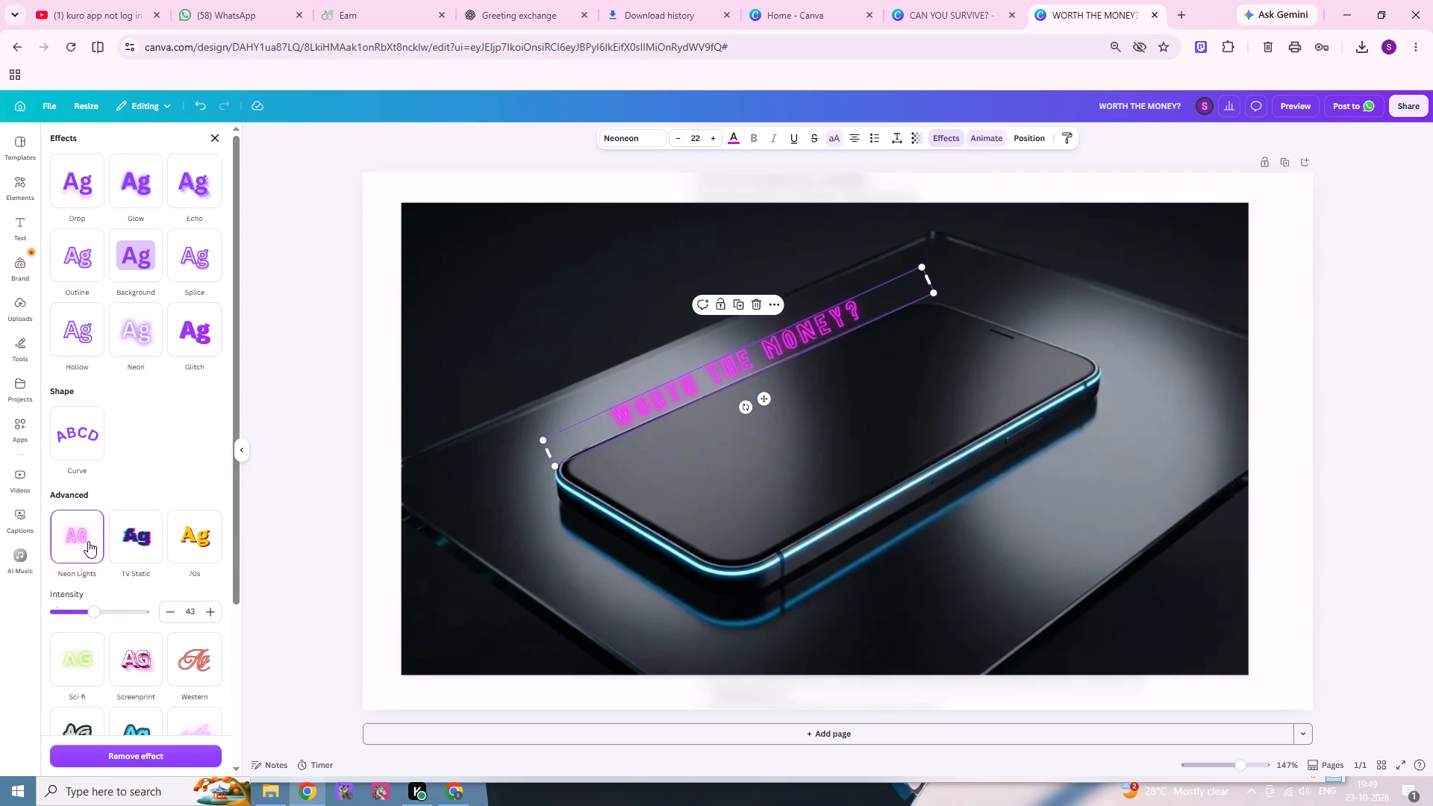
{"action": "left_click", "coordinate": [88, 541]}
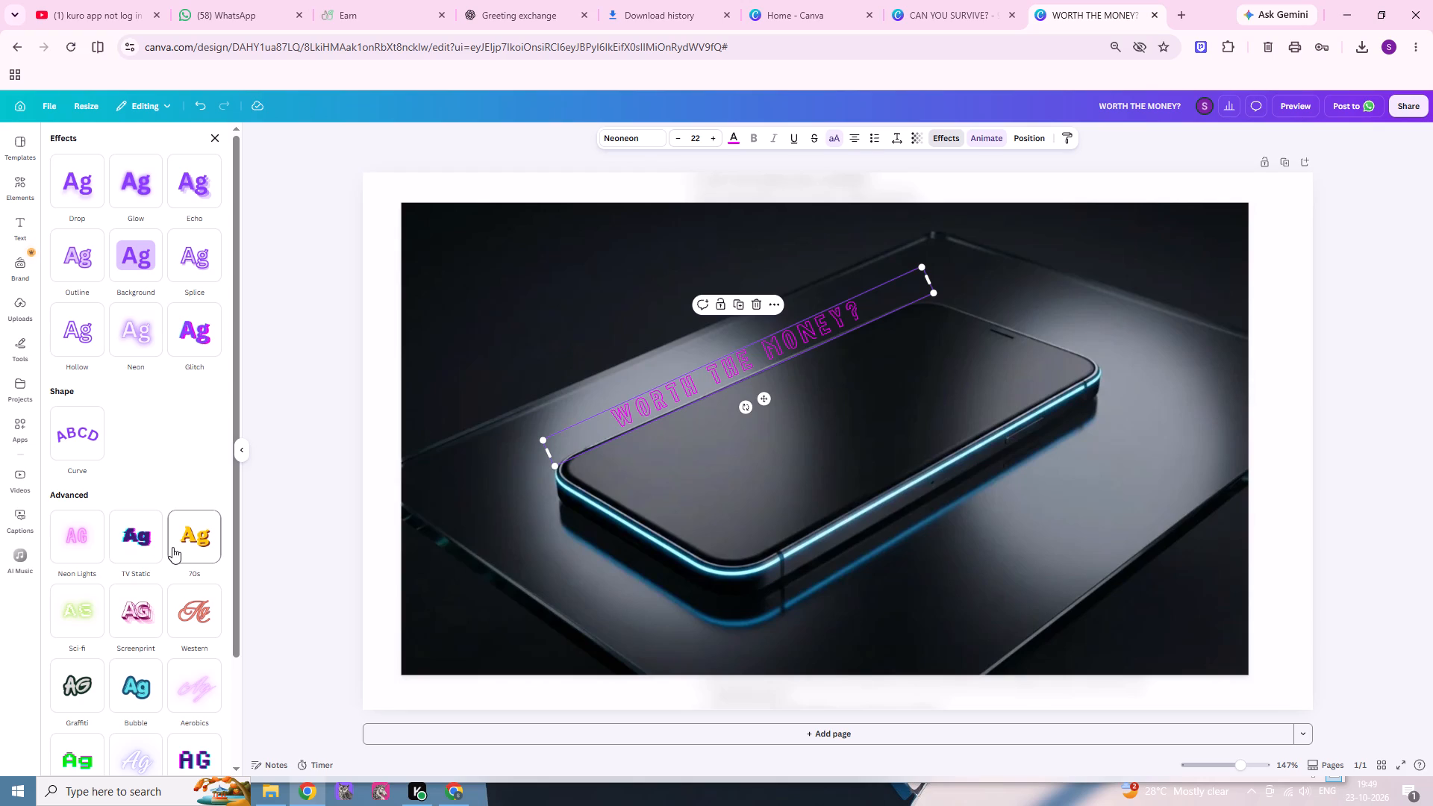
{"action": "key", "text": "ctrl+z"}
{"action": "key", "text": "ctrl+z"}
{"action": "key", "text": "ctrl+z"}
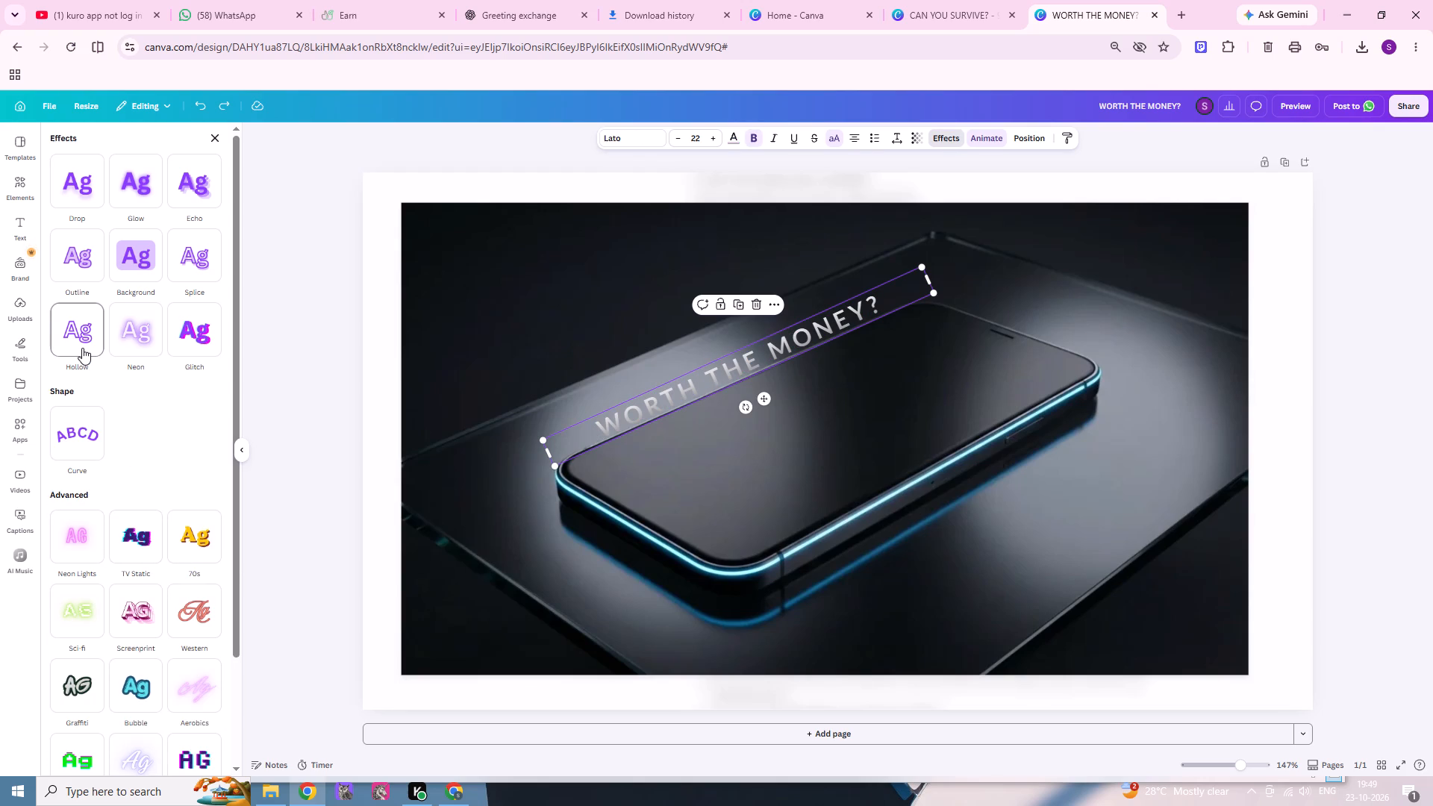
Compare Neon, Hollow, Drop, Glow and Echo effects on the "WORTH THE MONEY?" headline and apply the Glitch effect with its default settings.
{"action": "left_click", "coordinate": [154, 333]}
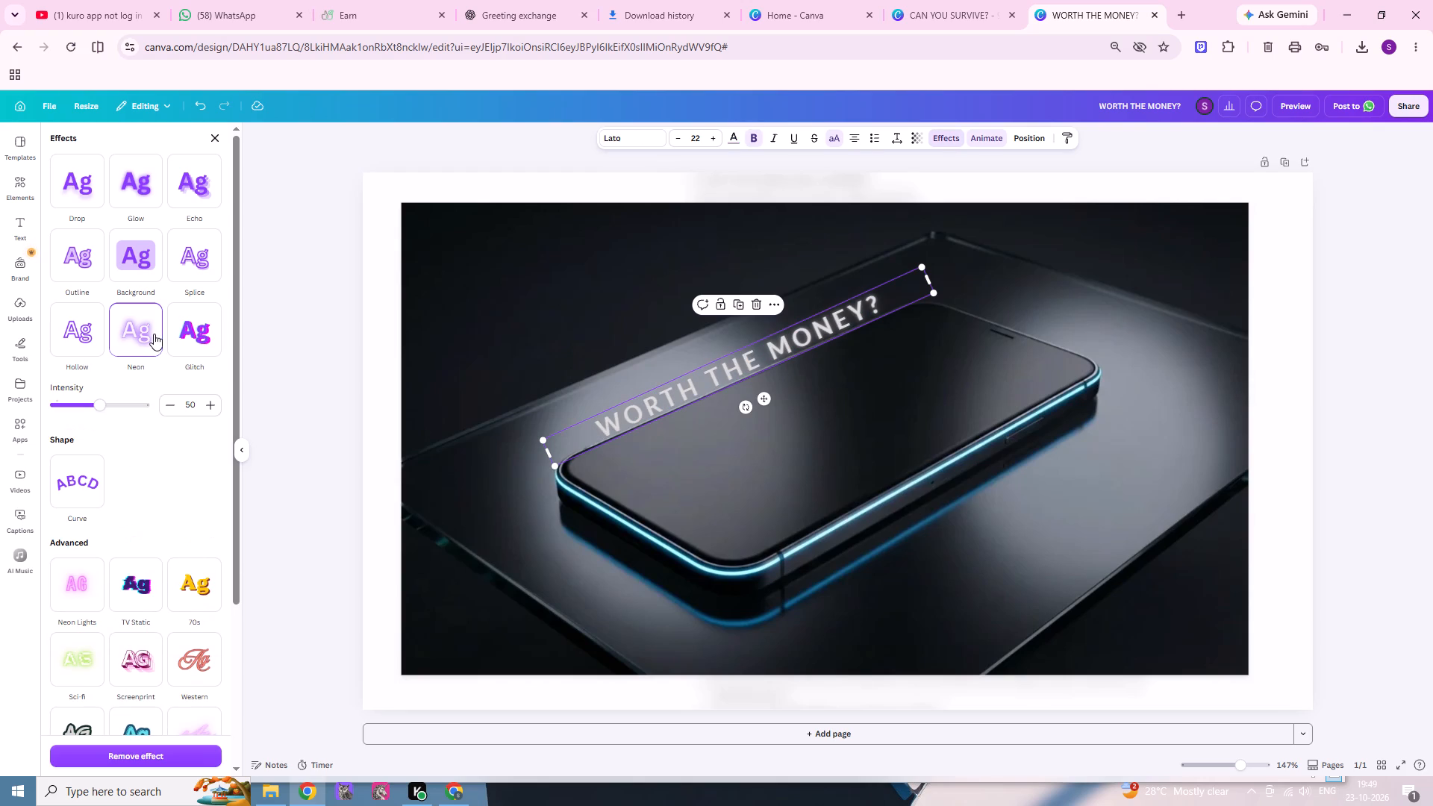
{"action": "left_click", "coordinate": [90, 338]}
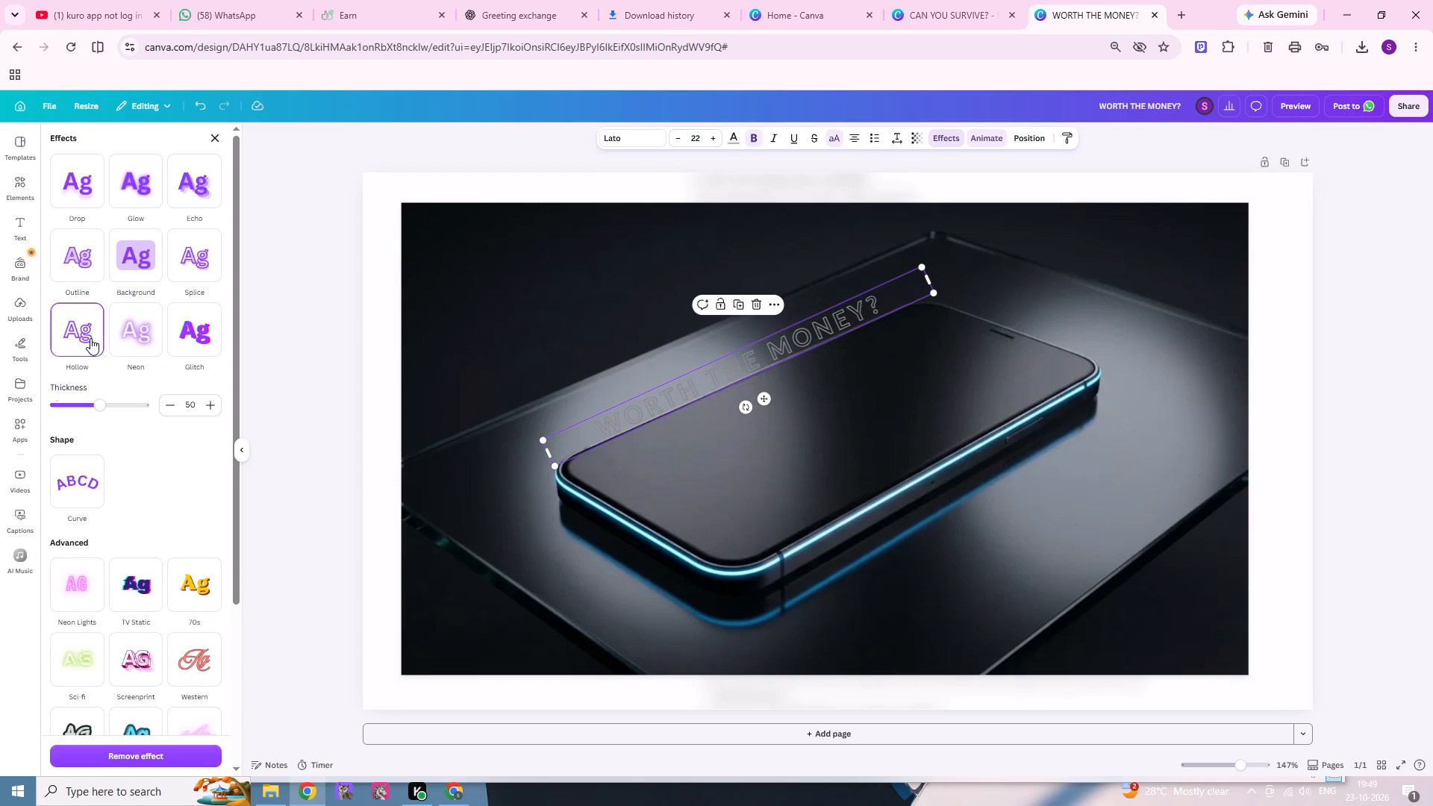
{"action": "left_click", "coordinate": [184, 334]}
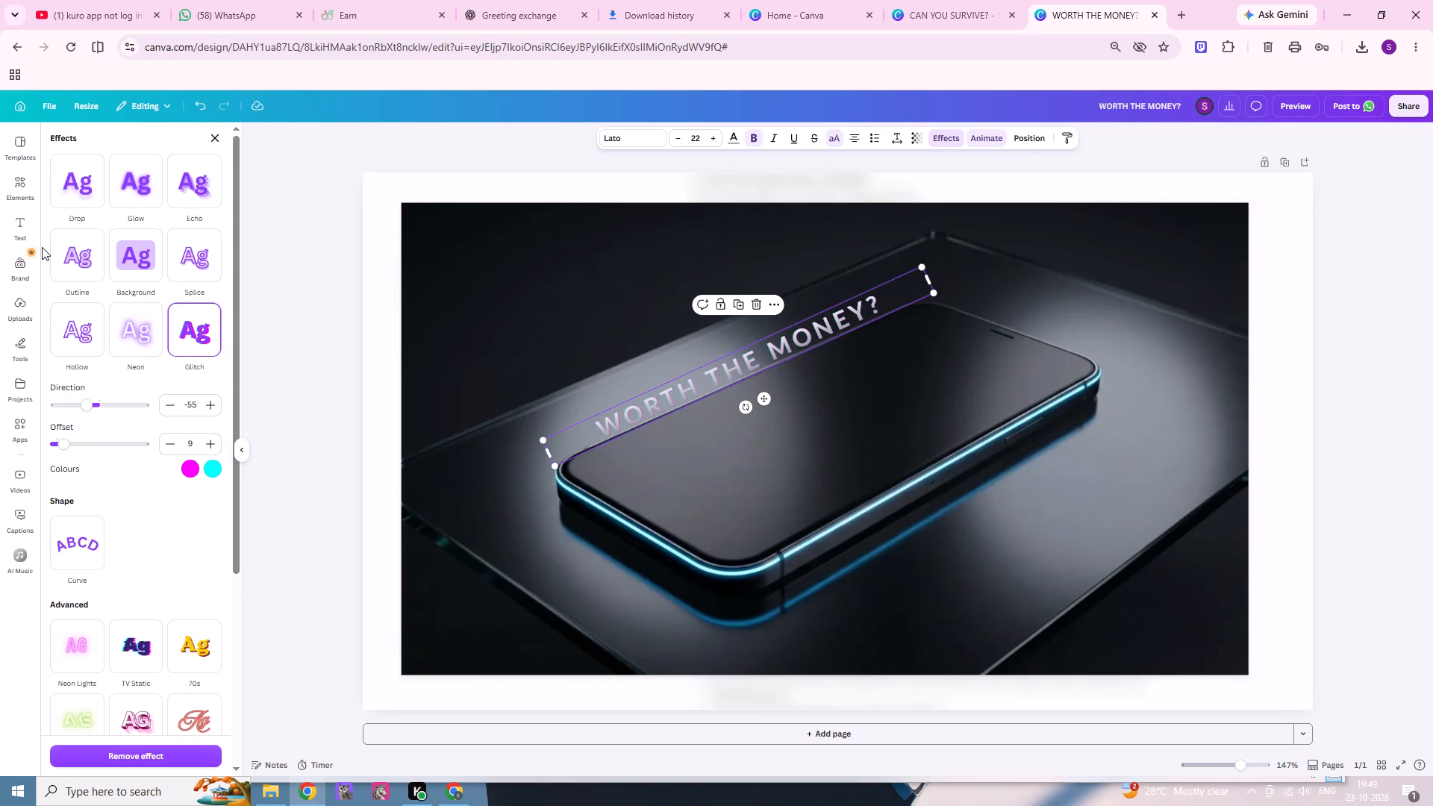
{"action": "left_click", "coordinate": [66, 205]}
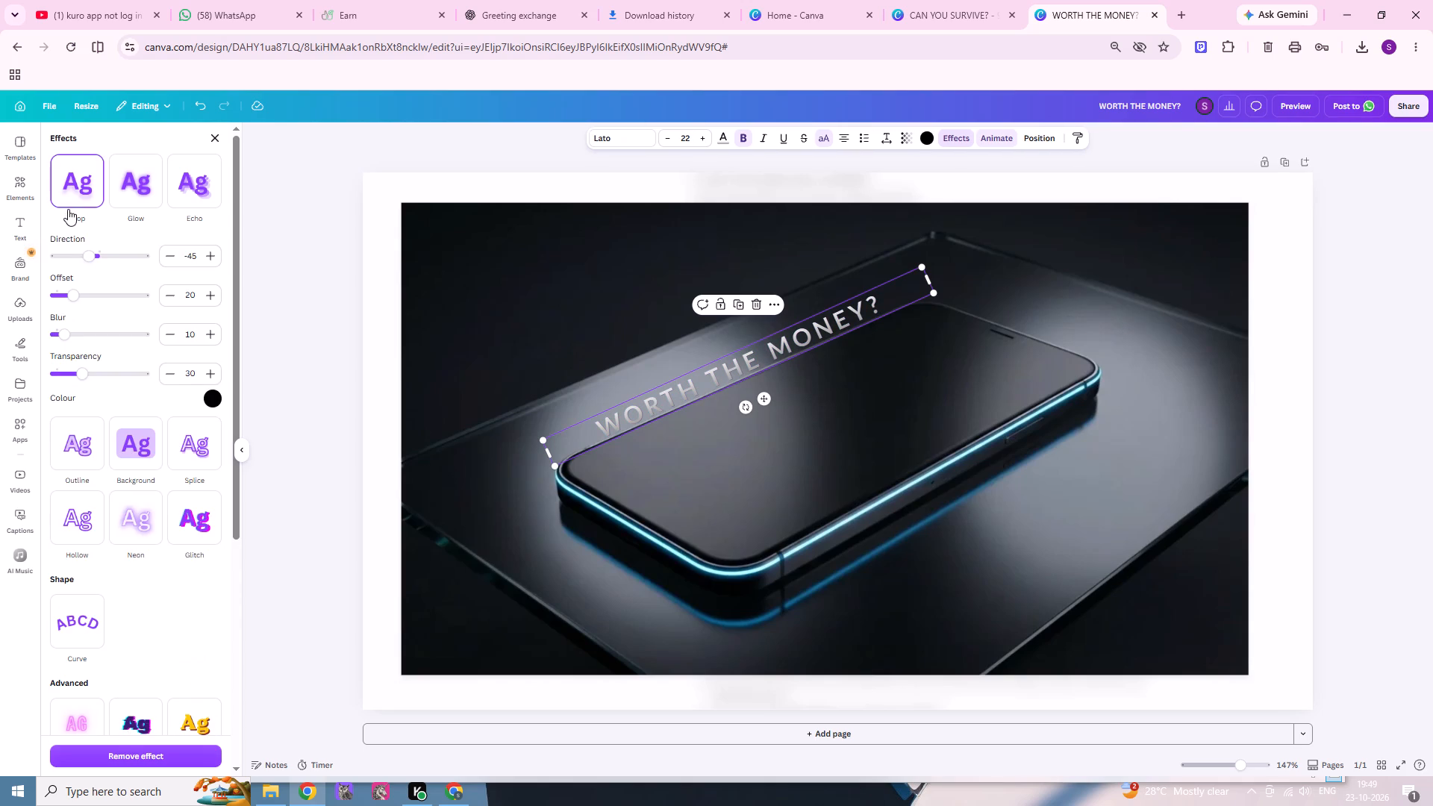
{"action": "left_click", "coordinate": [128, 210]}
{"action": "left_click", "coordinate": [205, 201]}
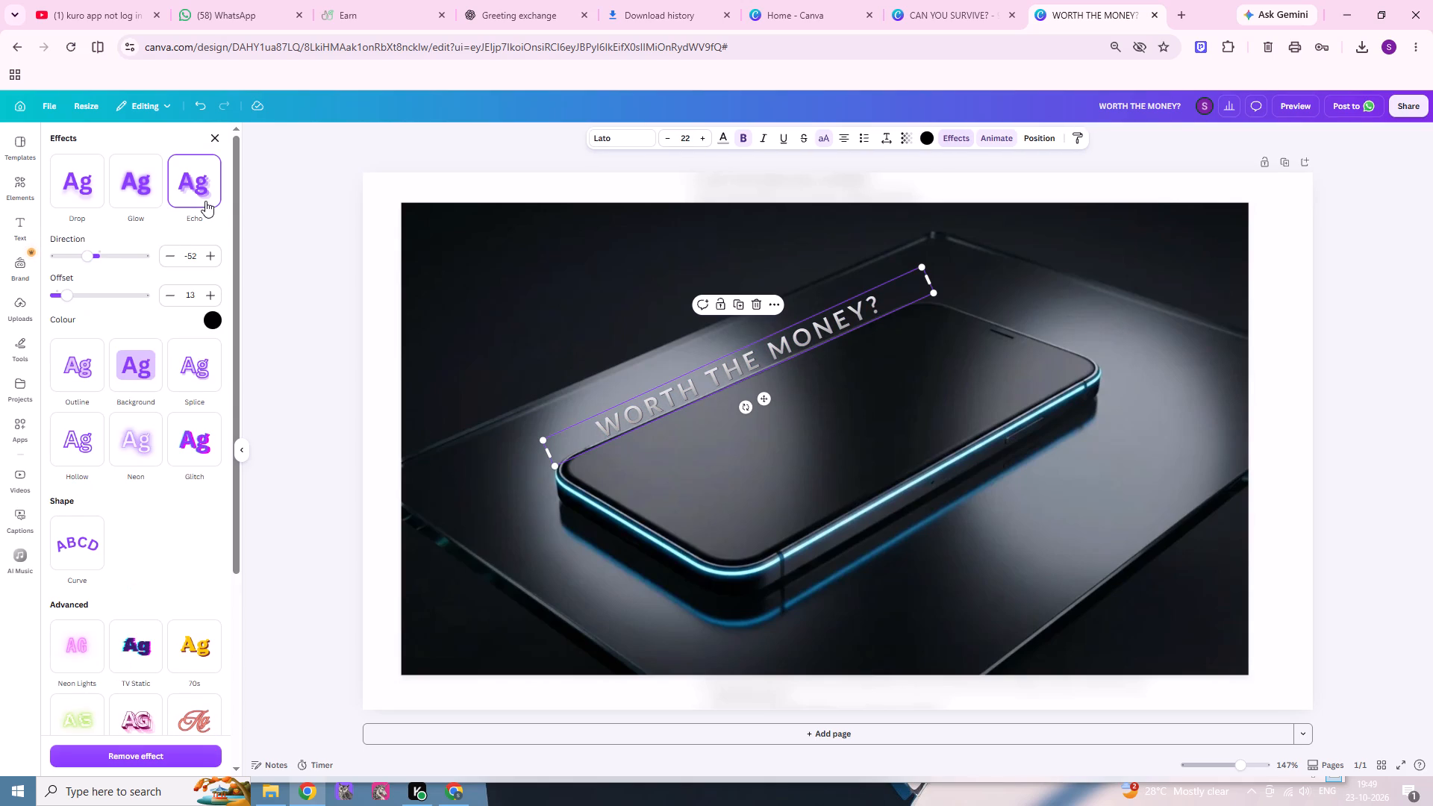
{"action": "left_click", "coordinate": [80, 382]}
{"action": "left_click", "coordinate": [141, 419]}
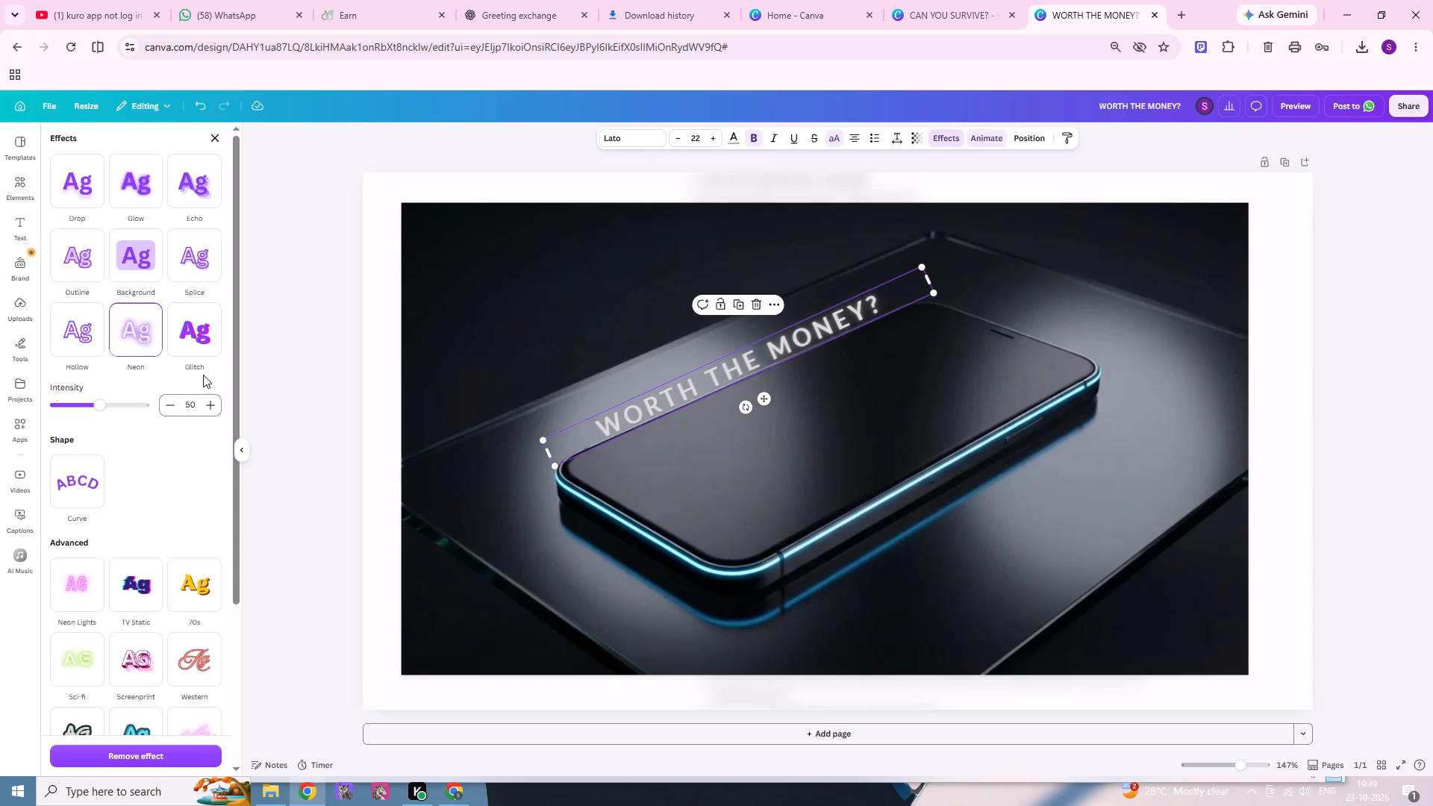
{"action": "left_click", "coordinate": [203, 346]}
{"action": "left_click", "coordinate": [287, 552]}
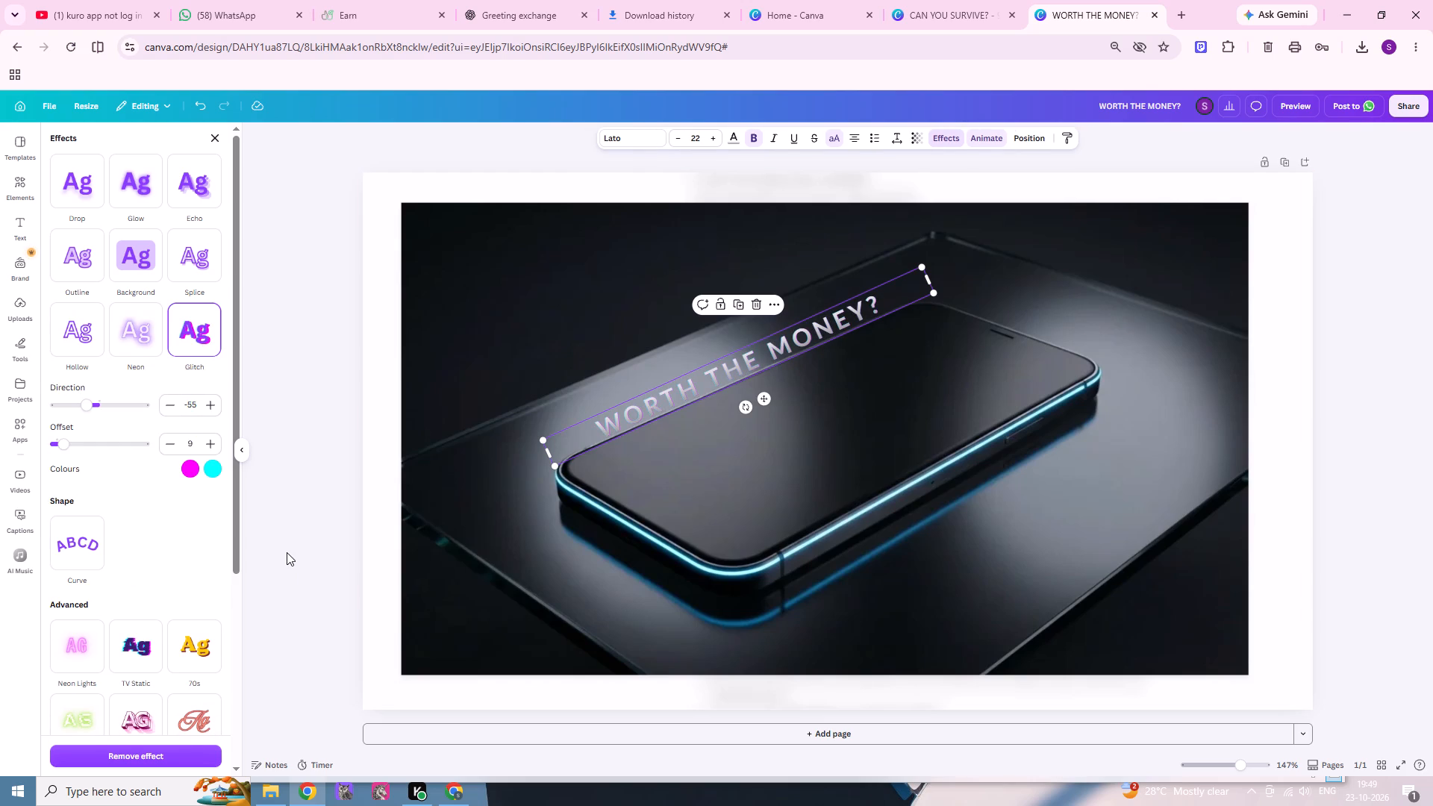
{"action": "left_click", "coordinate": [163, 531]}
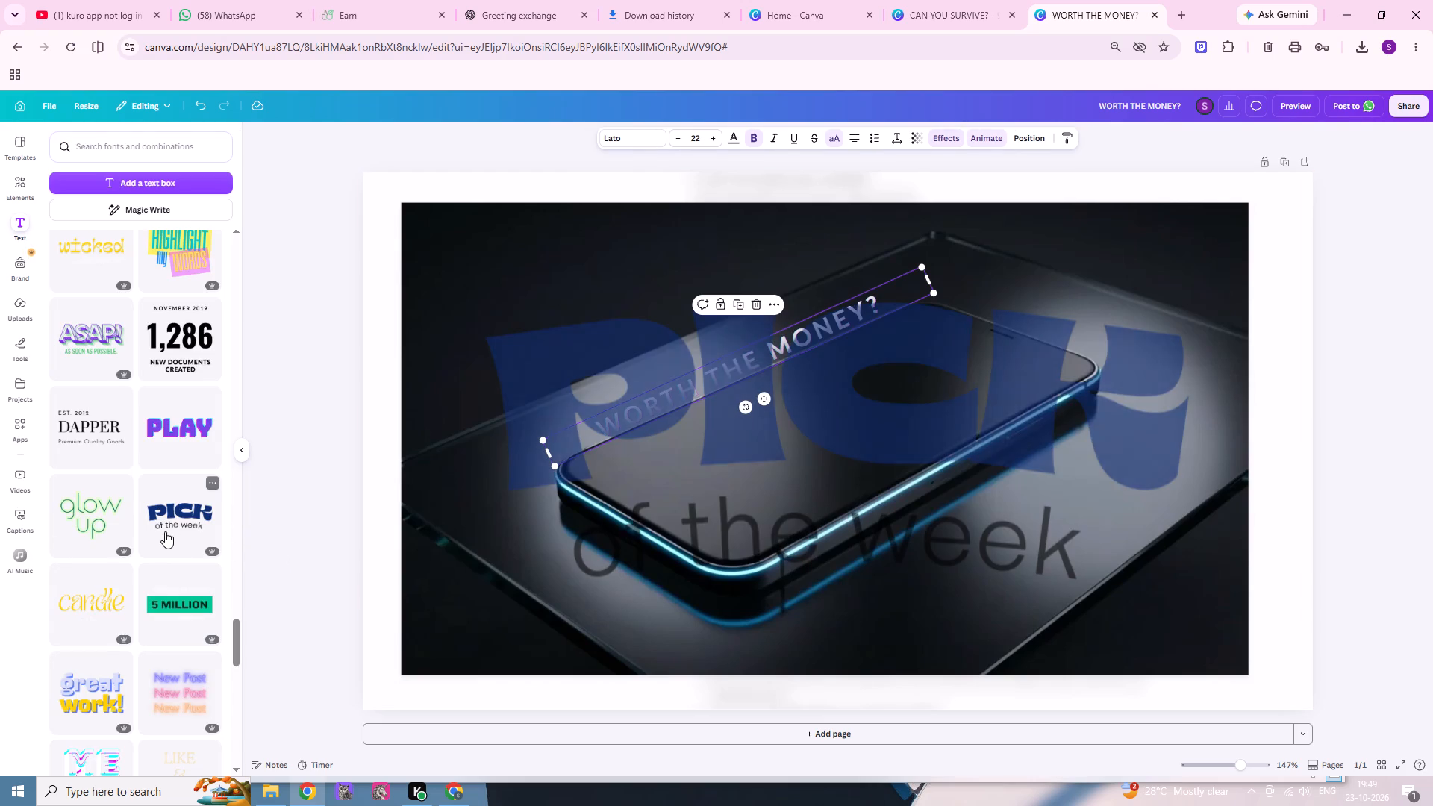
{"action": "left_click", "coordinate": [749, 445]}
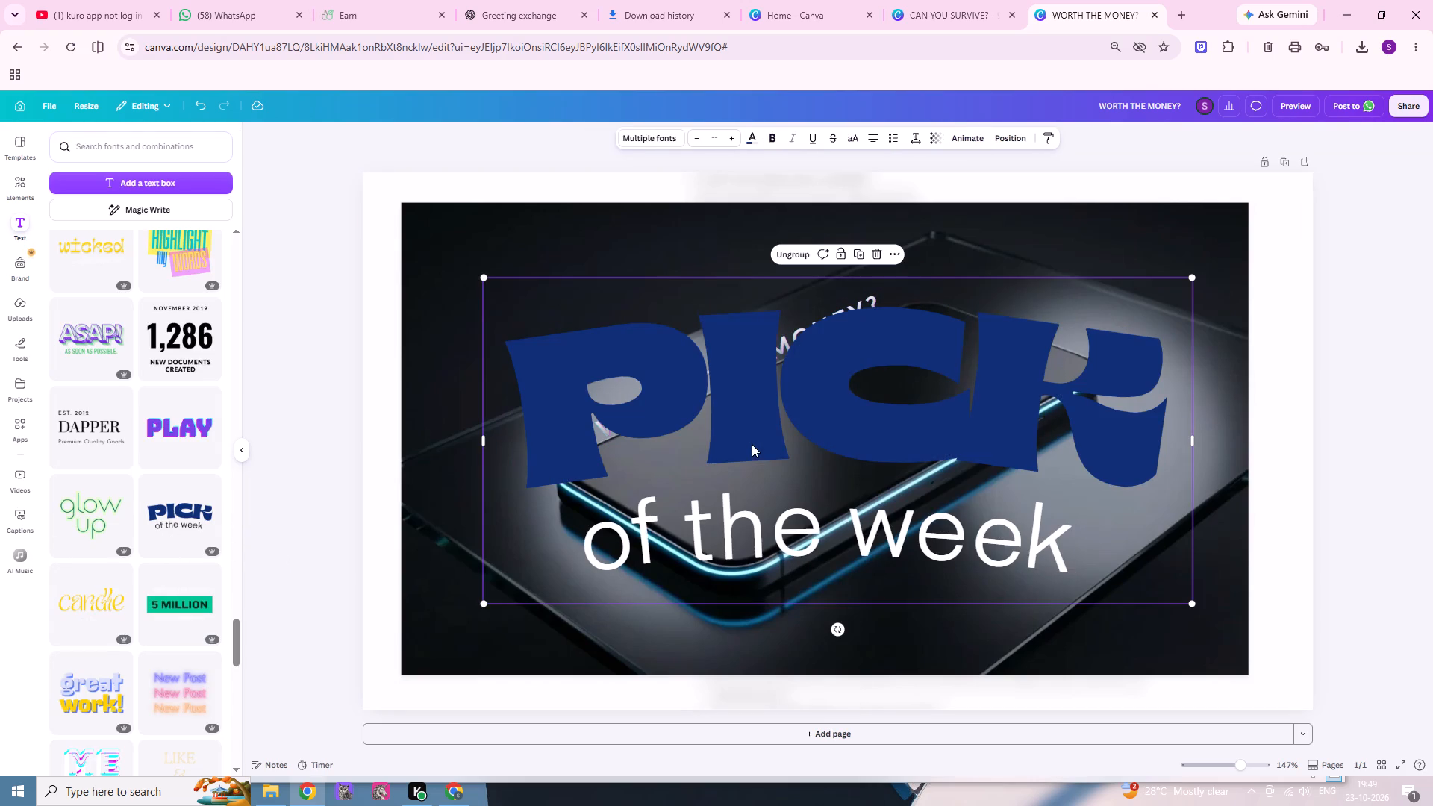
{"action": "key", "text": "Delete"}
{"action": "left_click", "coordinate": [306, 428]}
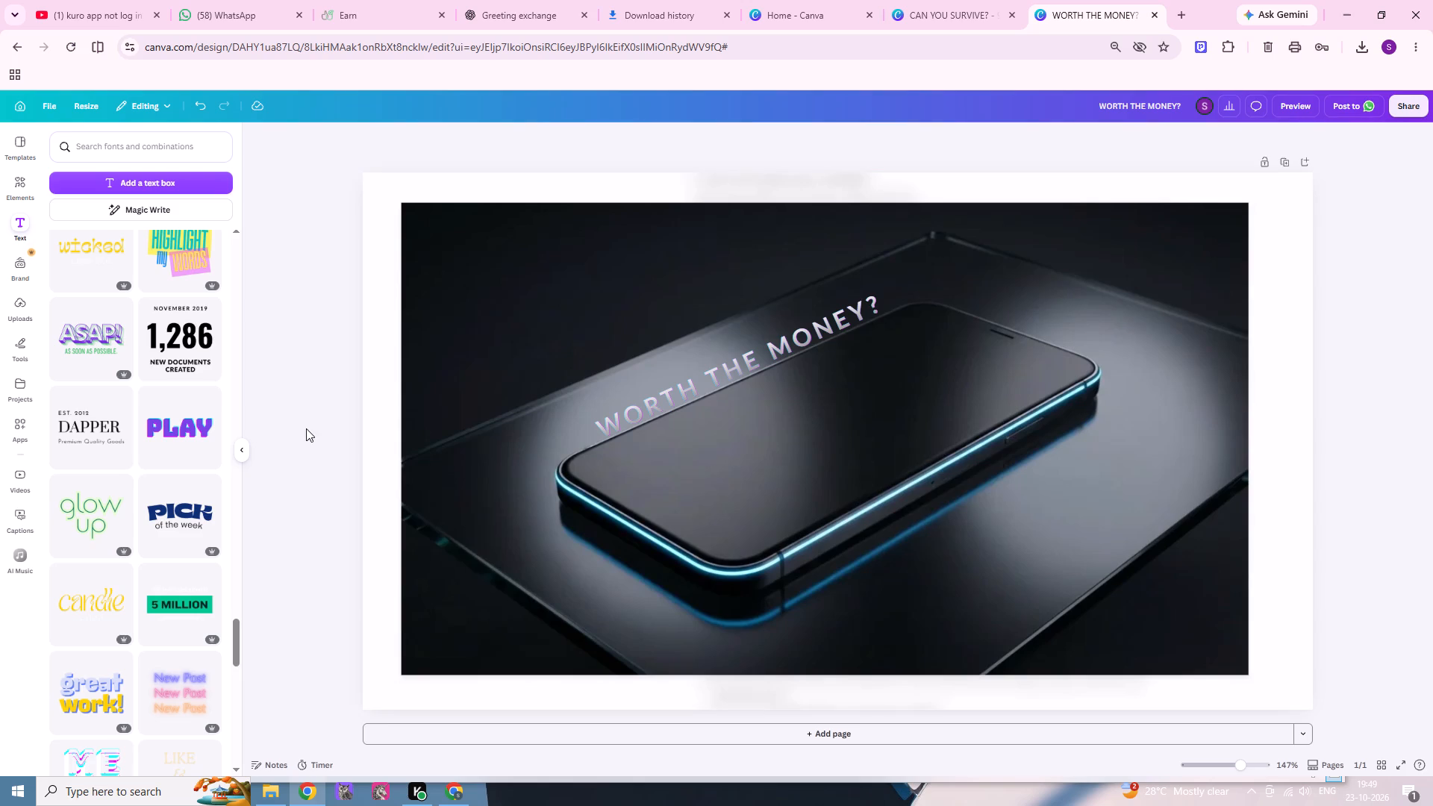
Download the "WORTH THE MONEY?" design as a JPG at size 1 and medium quality.
{"action": "left_click", "coordinate": [1344, 474]}
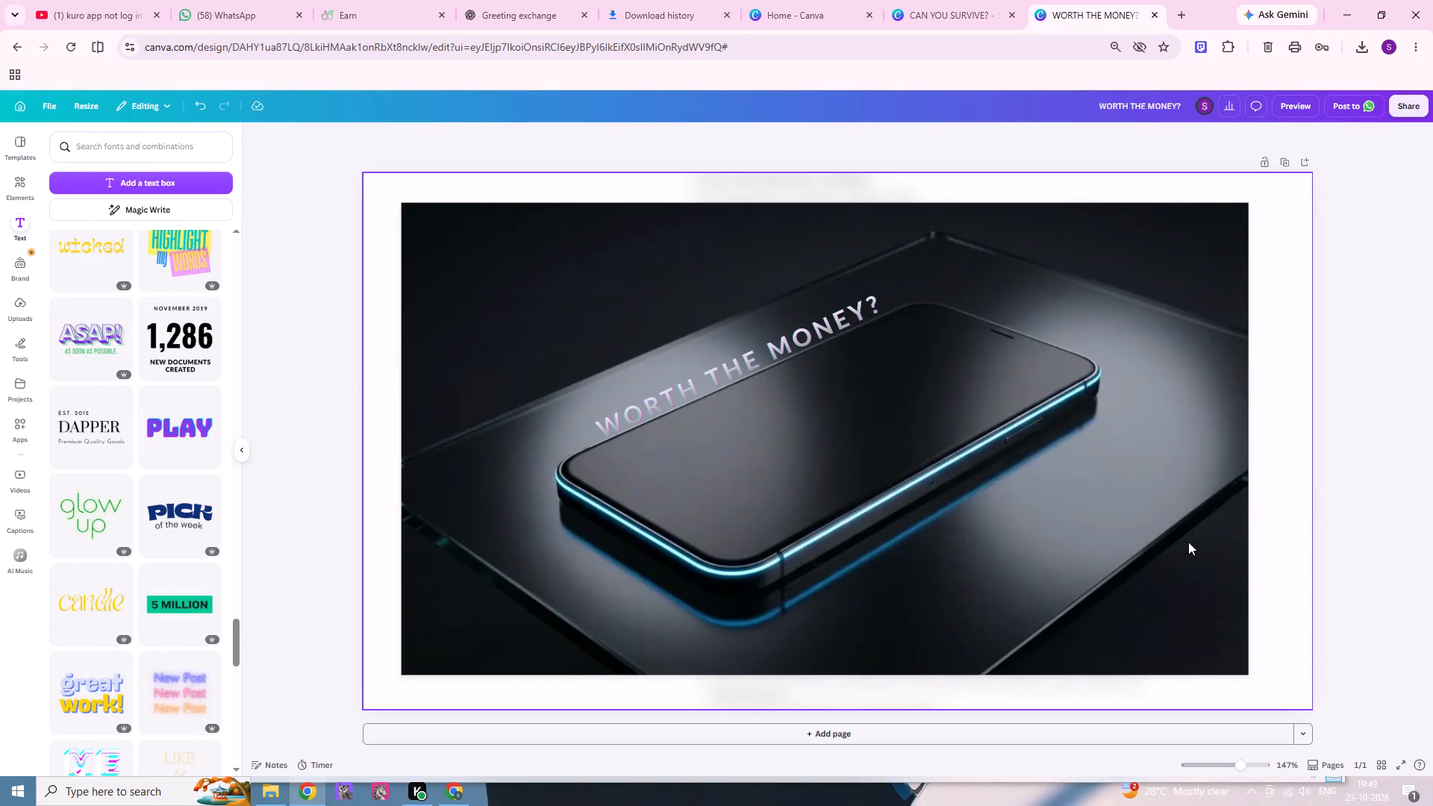
{"action": "left_click", "coordinate": [1429, 96]}
{"action": "left_click", "coordinate": [1415, 104]}
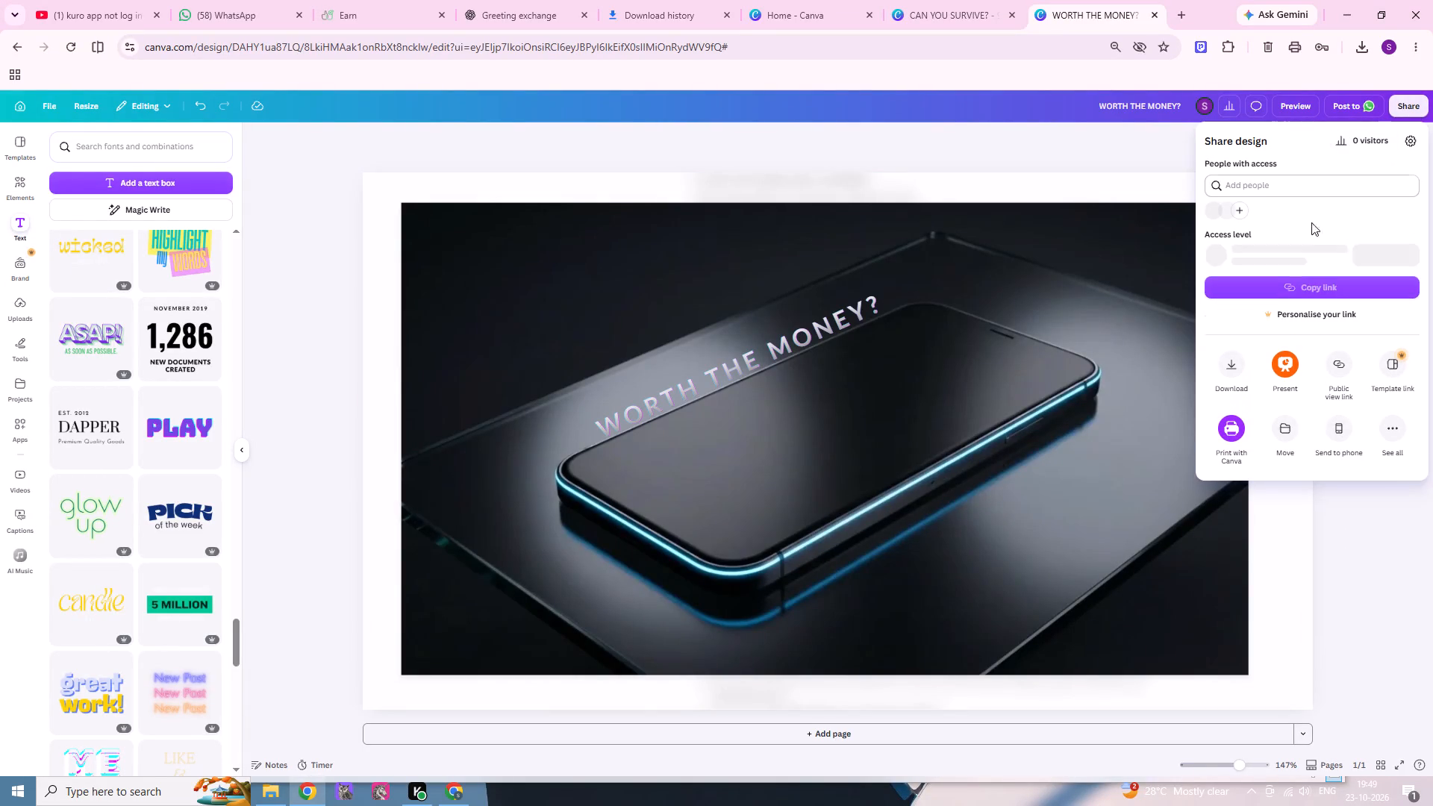
{"action": "left_click", "coordinate": [1234, 381]}
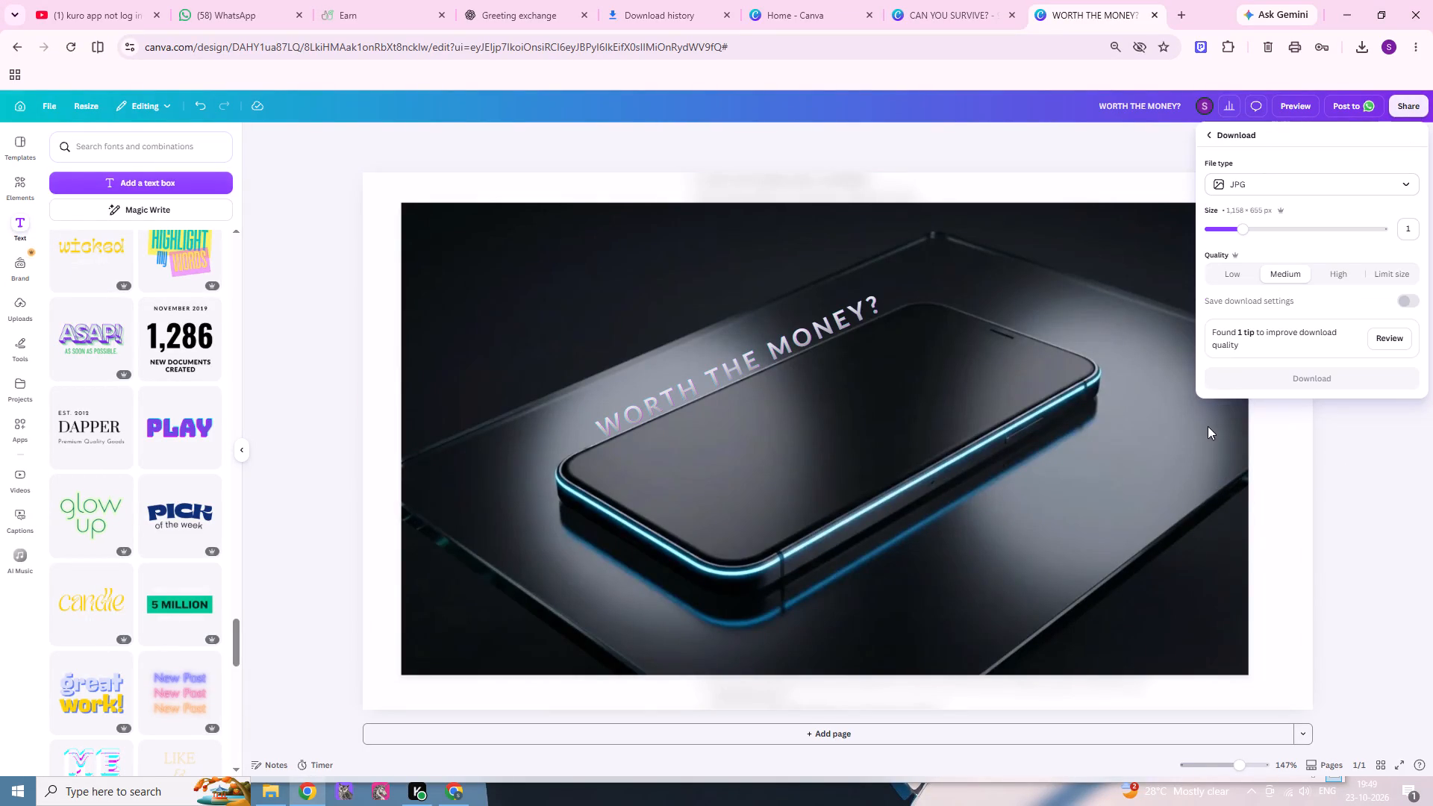
{"action": "left_click", "coordinate": [1247, 379]}
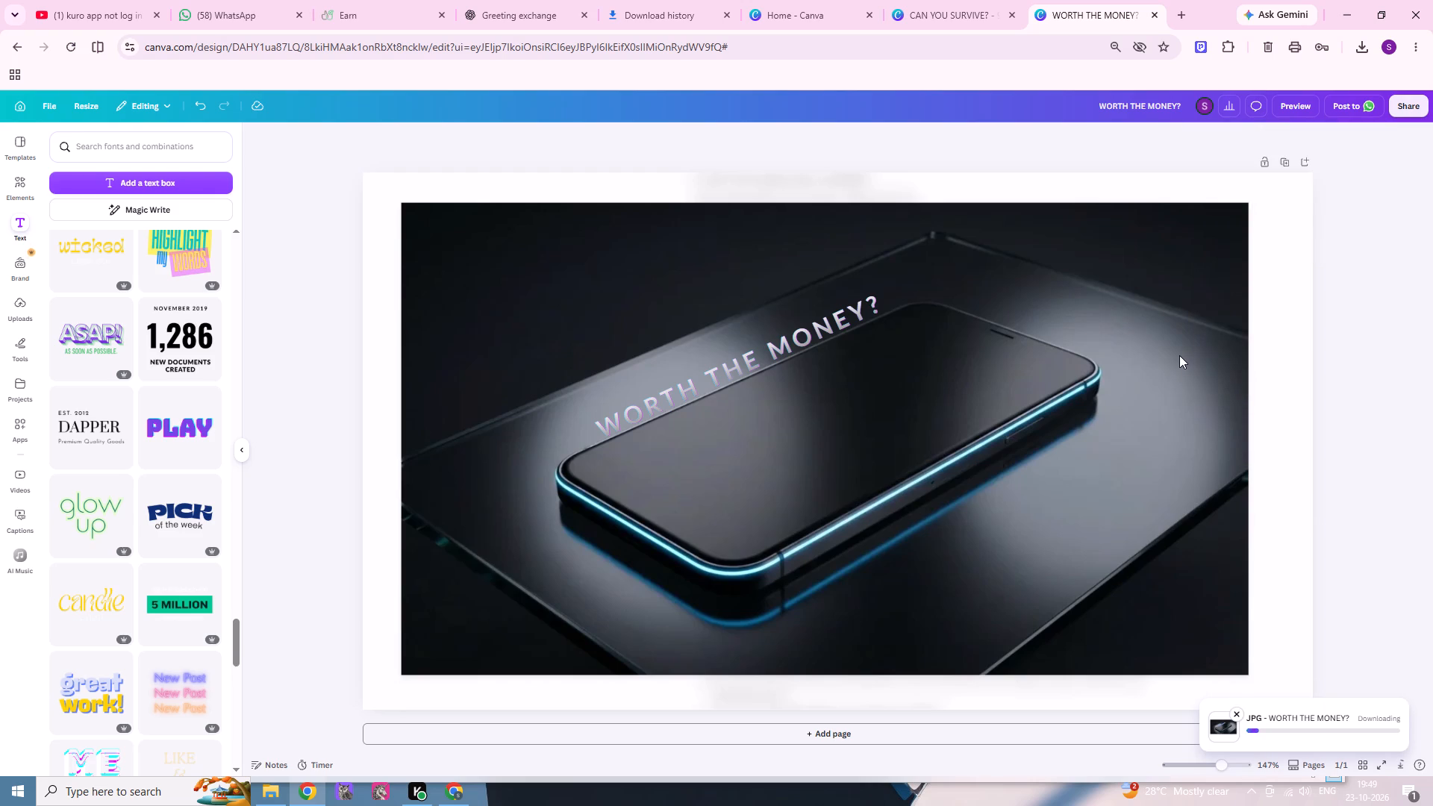